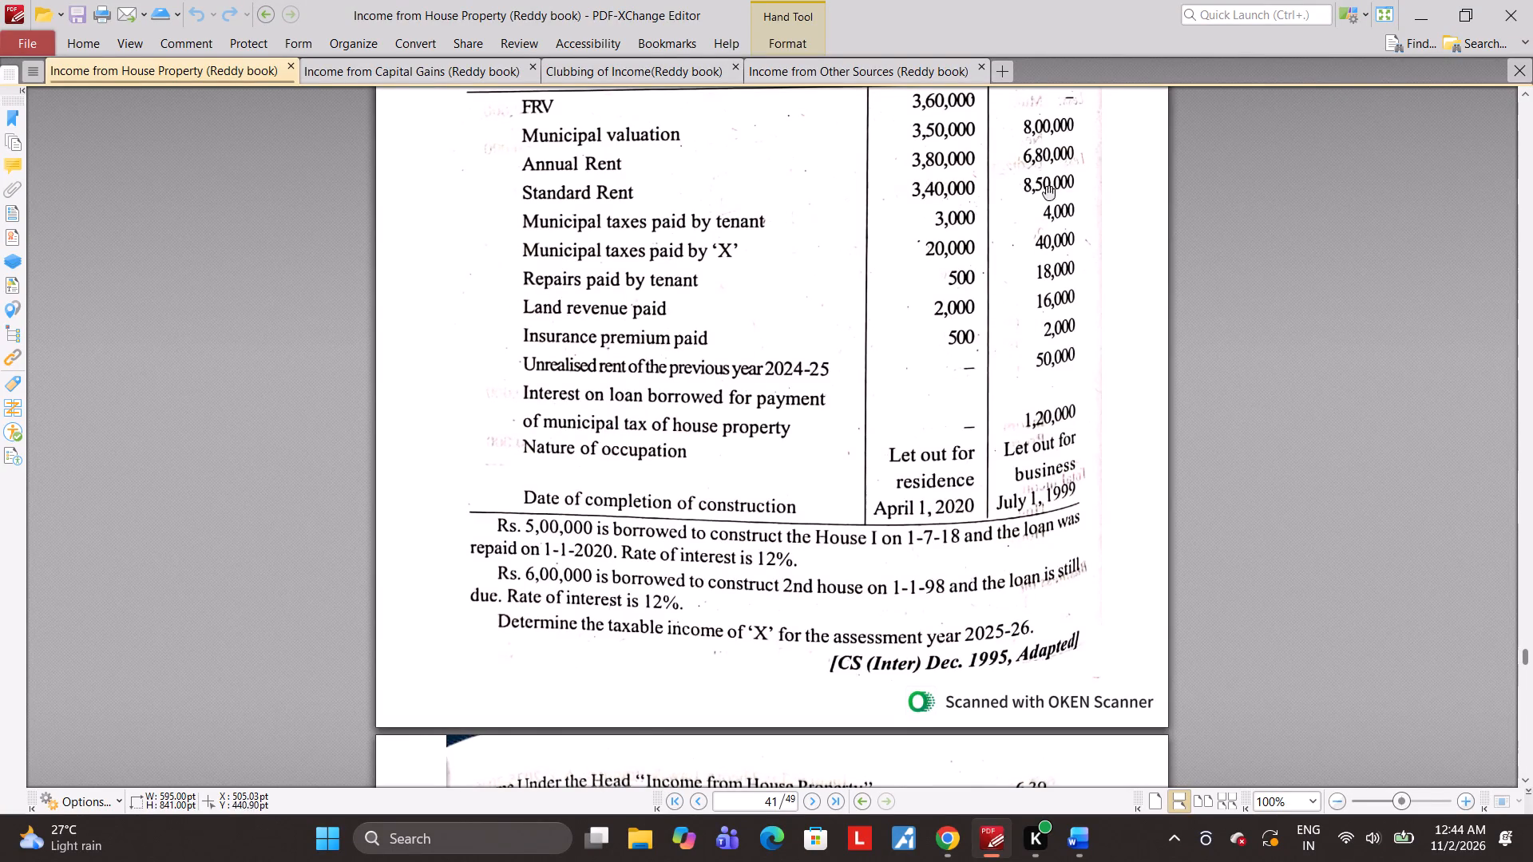
Read the two-house problem for assessment year 2025-26 and its solution computing income from House Property.
{"action": "scroll", "coordinate": [1068, 441], "scroll_direction": "down", "scroll_amount": 1}
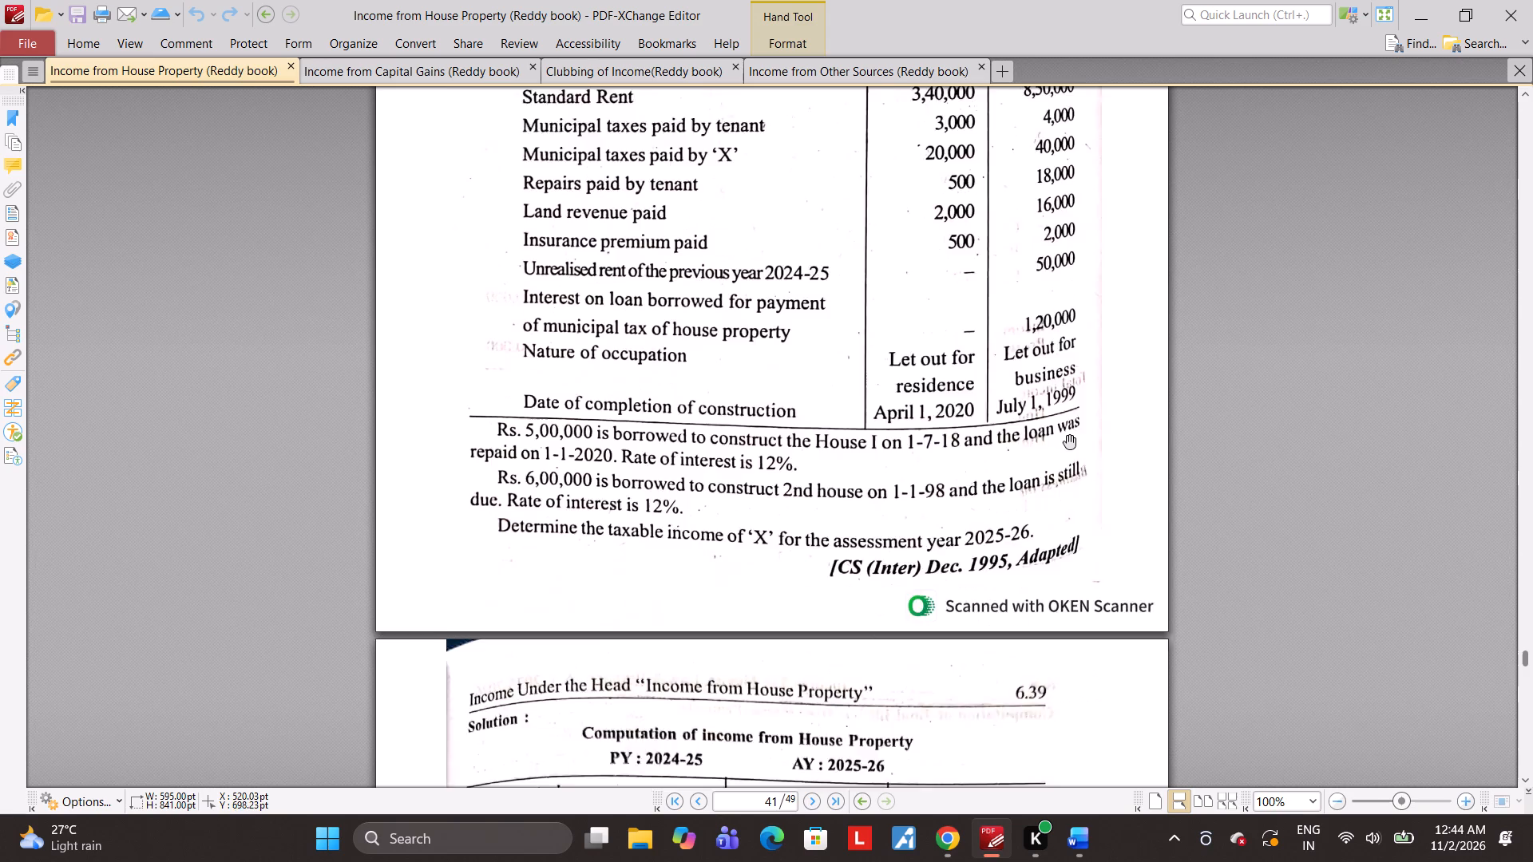
{"action": "scroll", "coordinate": [1069, 441], "scroll_direction": "down", "scroll_amount": 13}
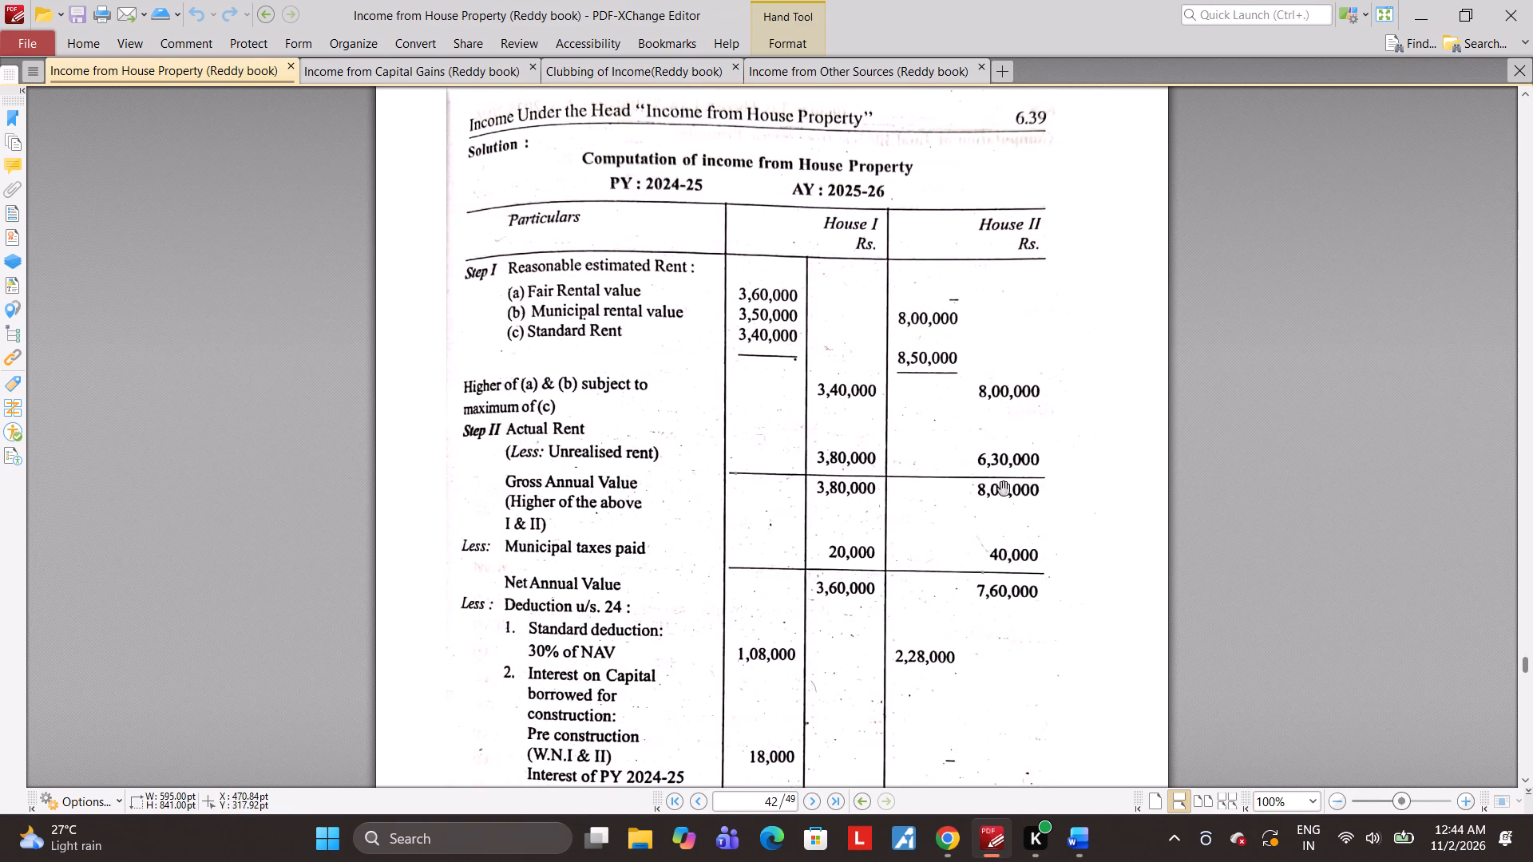
{"action": "scroll", "coordinate": [1003, 488], "scroll_direction": "down", "scroll_amount": 5}
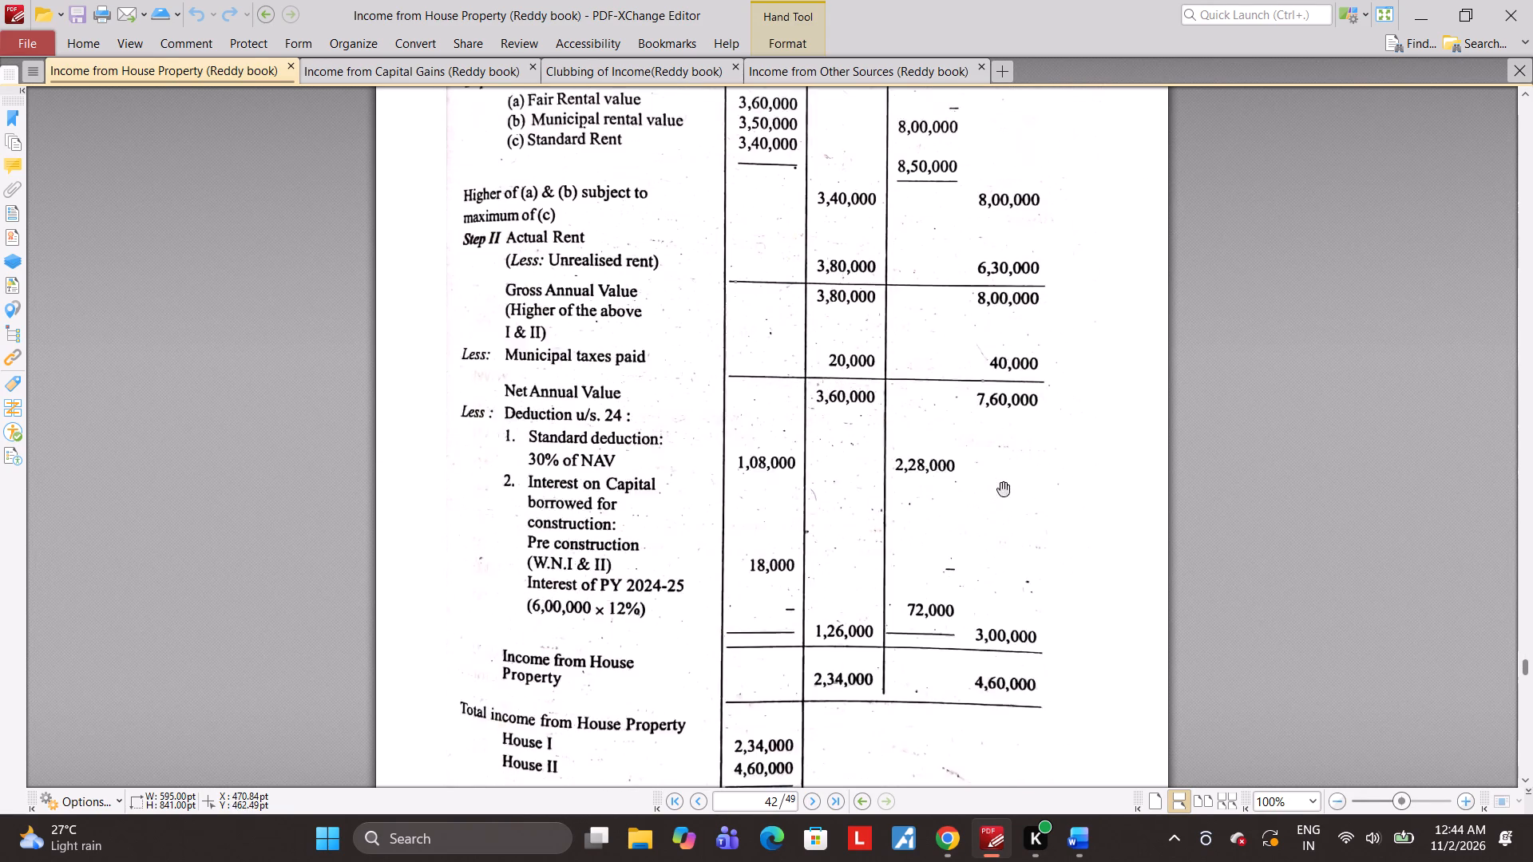
Switch to the INCOME TAX IMPORTANT POINTS document in Word and add a space after the paragraph ending "loss due to vacancy = GAV.".
{"action": "left_click", "coordinate": [1077, 838]}
{"action": "scroll", "coordinate": [929, 684], "scroll_direction": "up", "scroll_amount": 2}
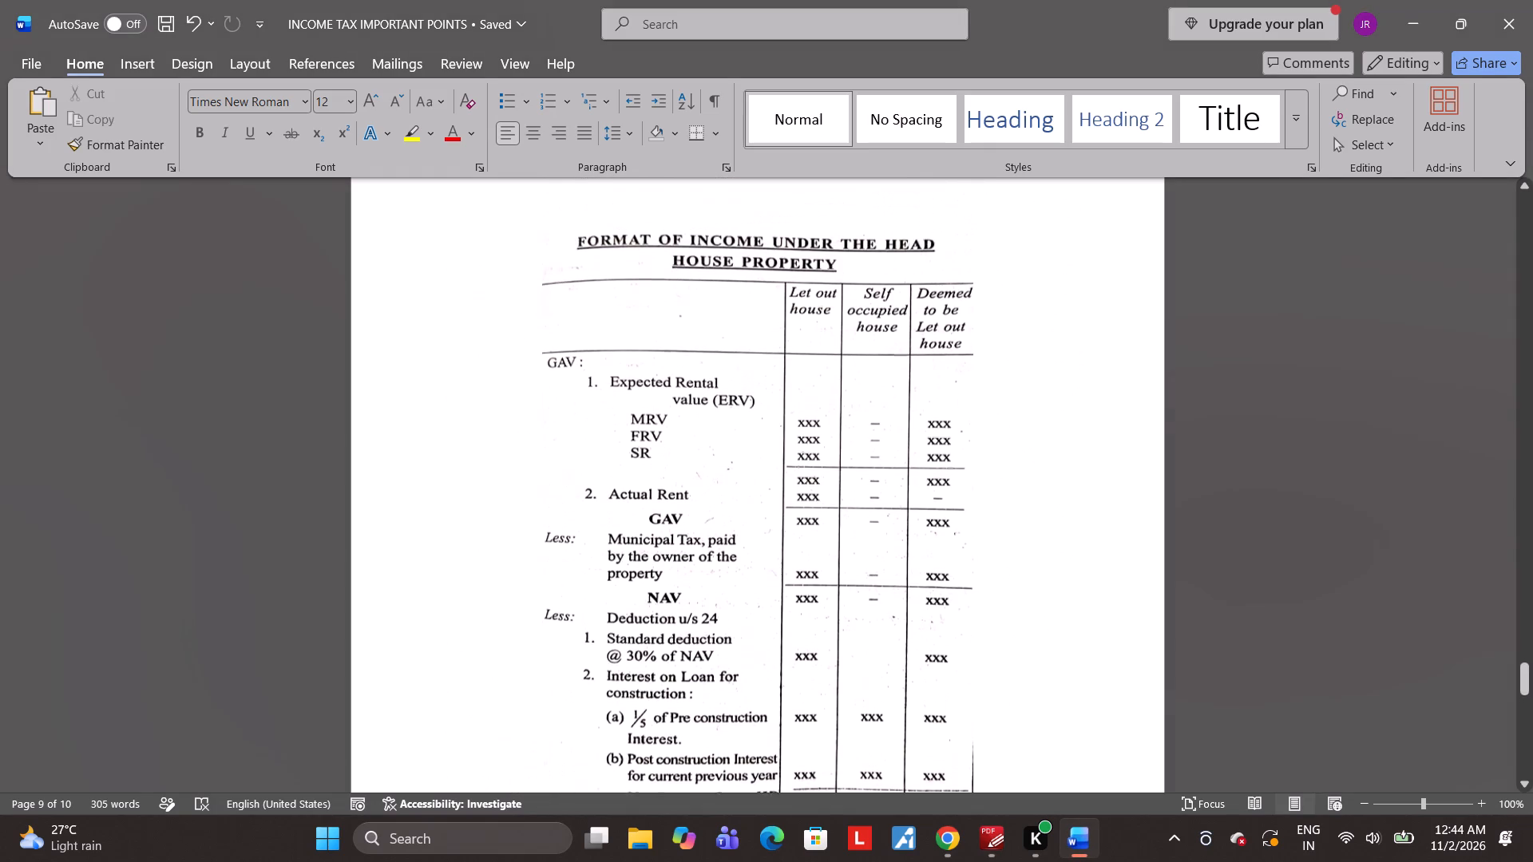
{"action": "scroll", "coordinate": [929, 684], "scroll_direction": "down", "scroll_amount": 11}
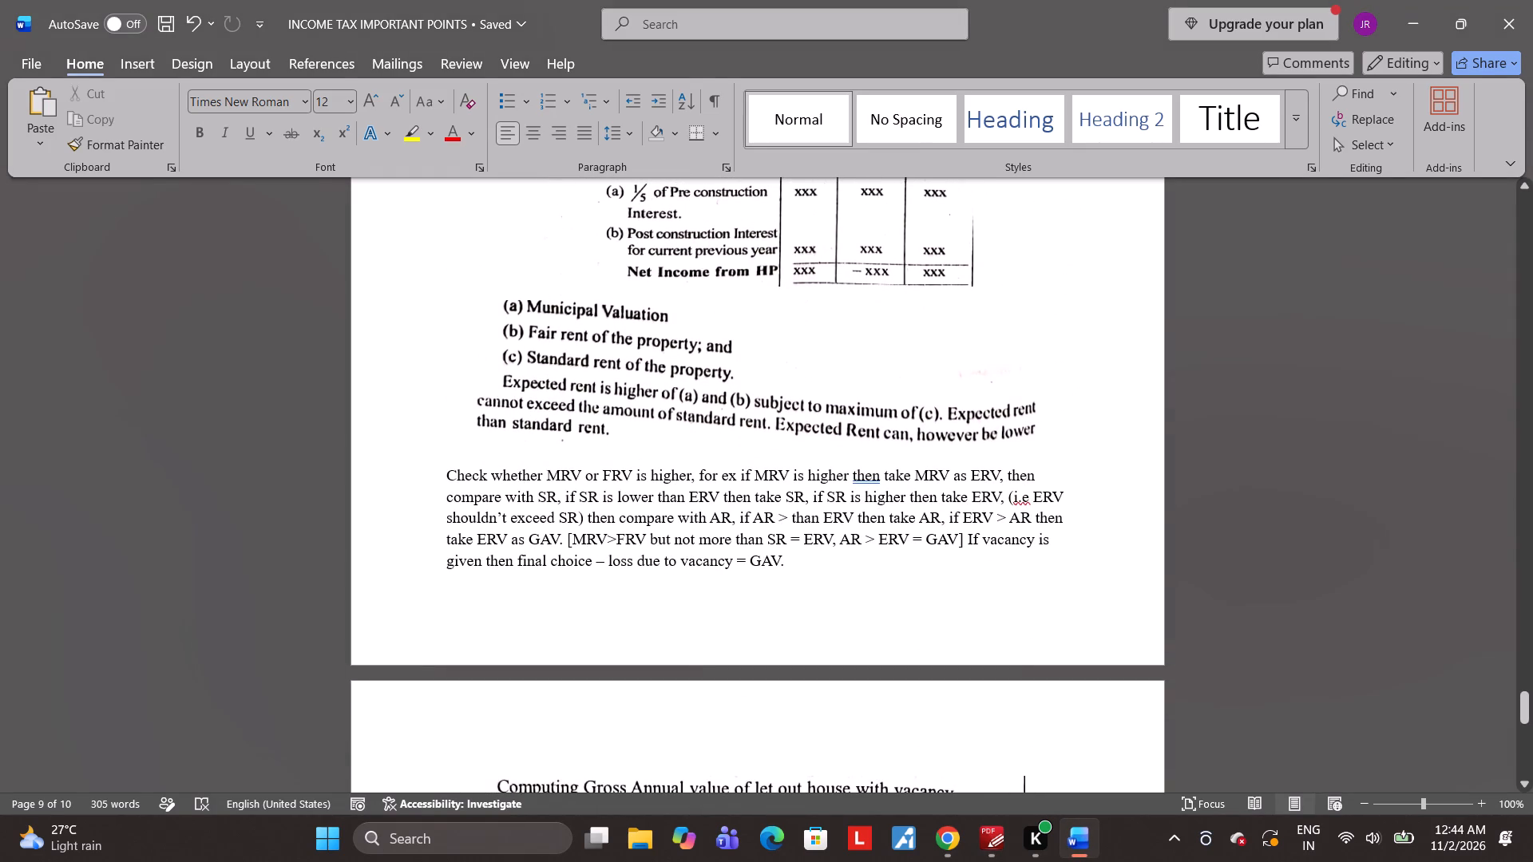
{"action": "left_click", "coordinate": [832, 552]}
{"action": "key", "text": "space"}
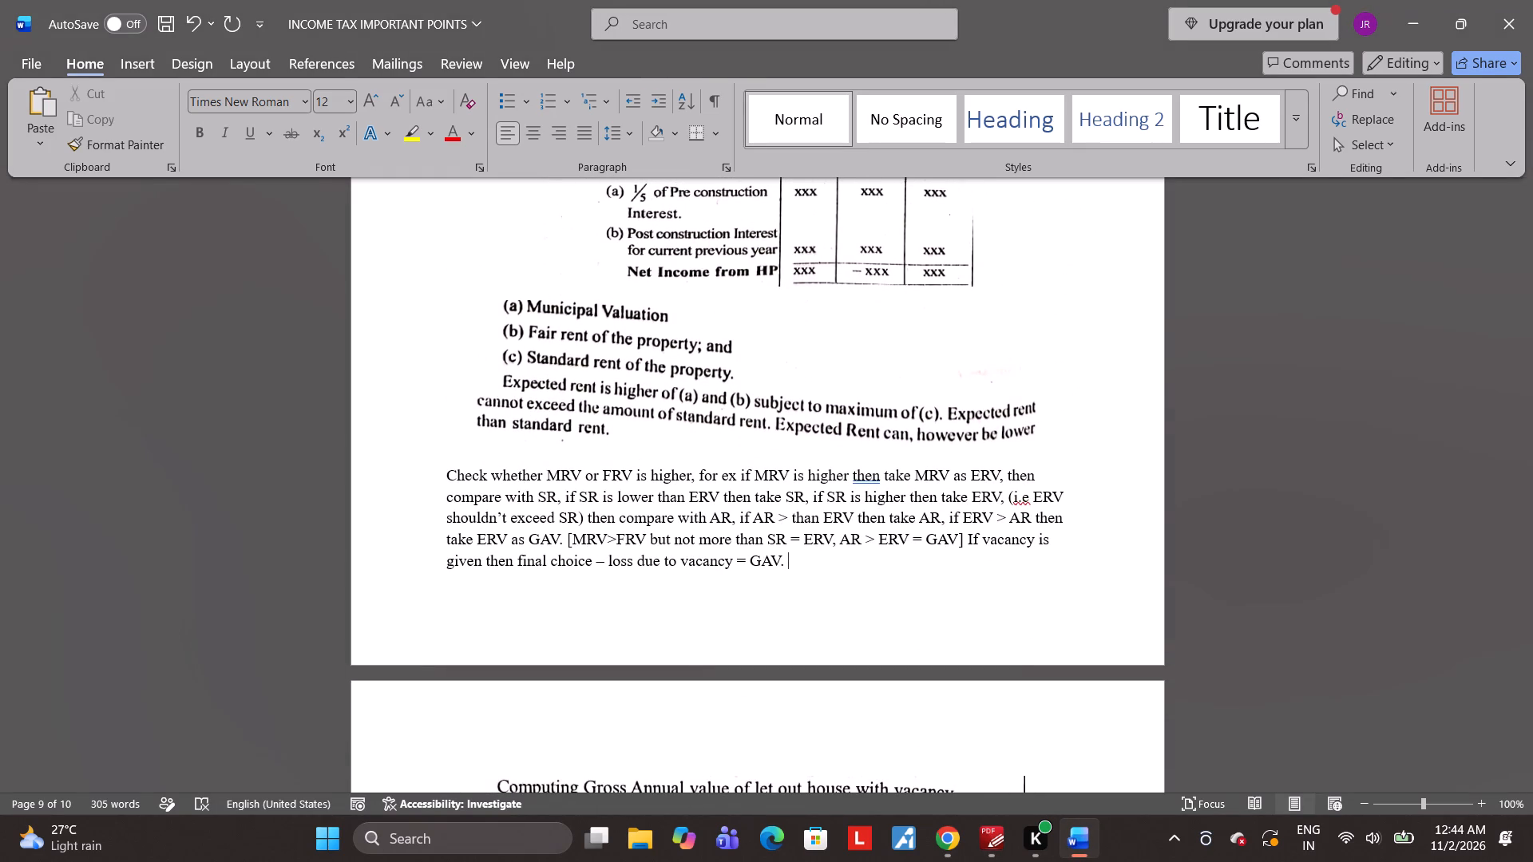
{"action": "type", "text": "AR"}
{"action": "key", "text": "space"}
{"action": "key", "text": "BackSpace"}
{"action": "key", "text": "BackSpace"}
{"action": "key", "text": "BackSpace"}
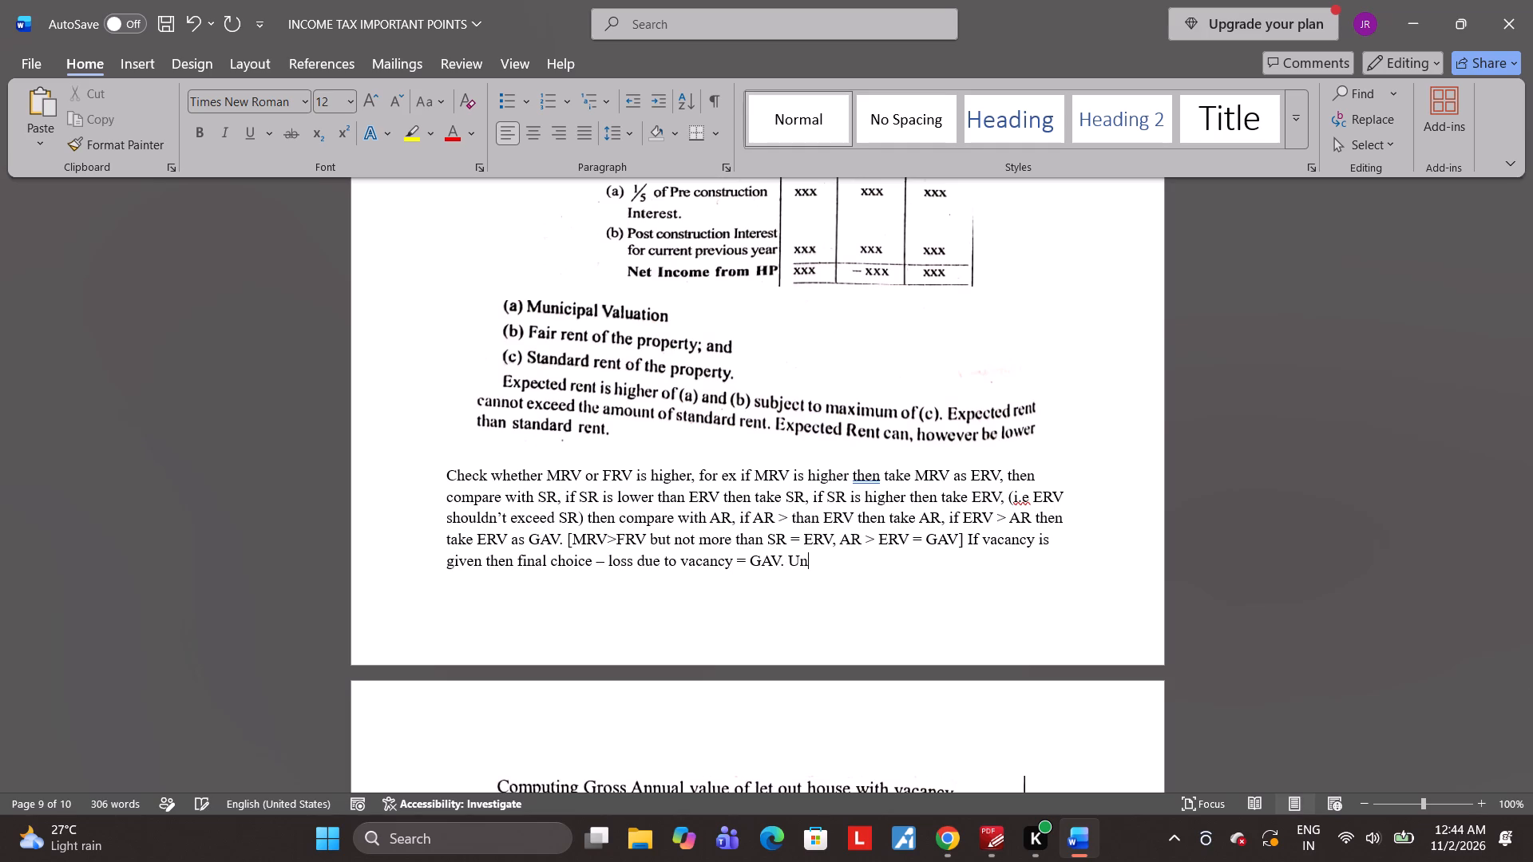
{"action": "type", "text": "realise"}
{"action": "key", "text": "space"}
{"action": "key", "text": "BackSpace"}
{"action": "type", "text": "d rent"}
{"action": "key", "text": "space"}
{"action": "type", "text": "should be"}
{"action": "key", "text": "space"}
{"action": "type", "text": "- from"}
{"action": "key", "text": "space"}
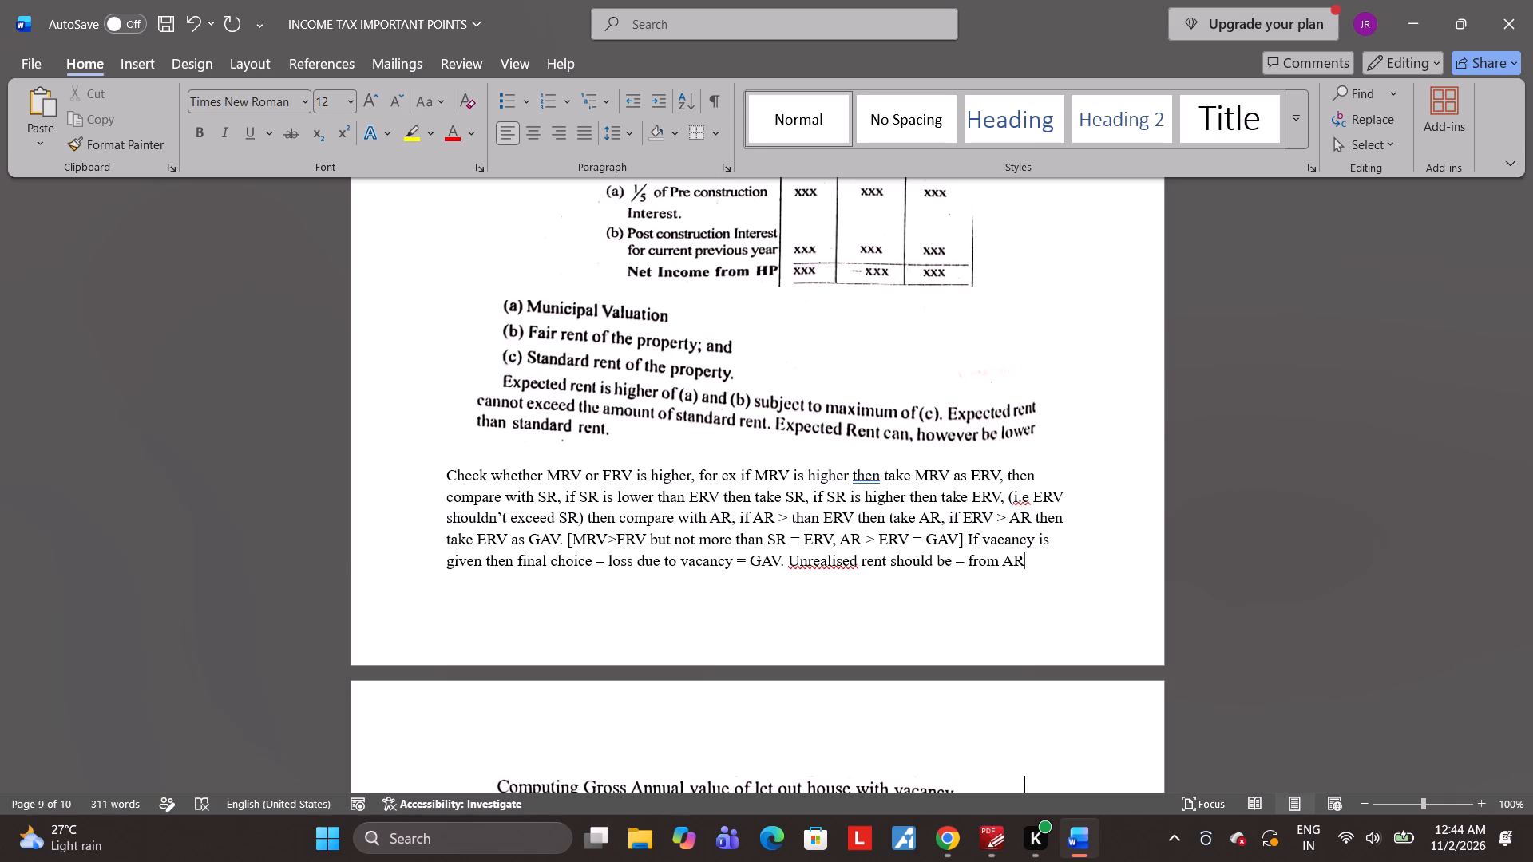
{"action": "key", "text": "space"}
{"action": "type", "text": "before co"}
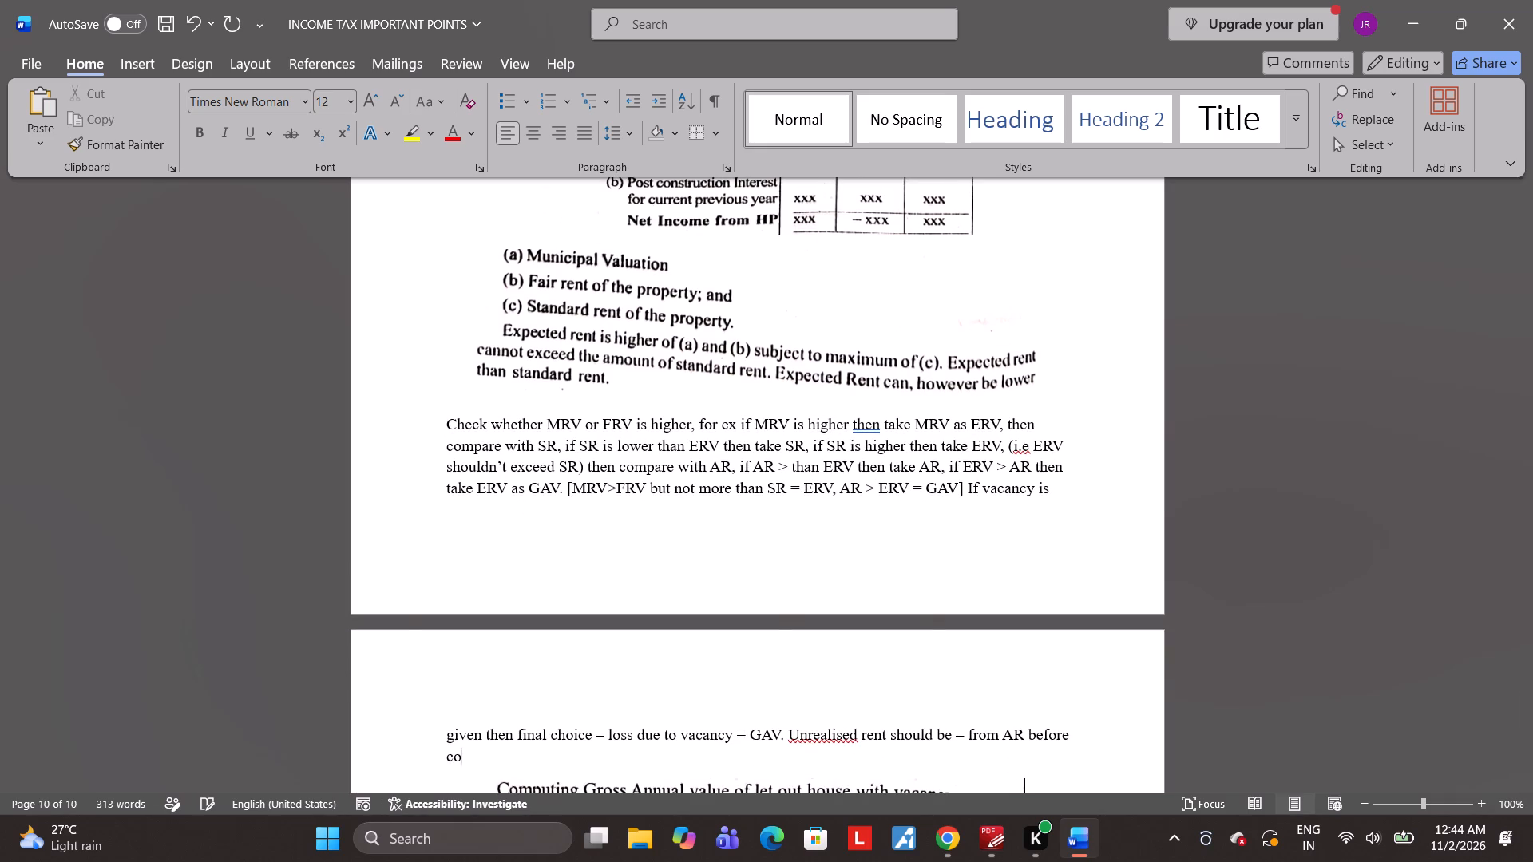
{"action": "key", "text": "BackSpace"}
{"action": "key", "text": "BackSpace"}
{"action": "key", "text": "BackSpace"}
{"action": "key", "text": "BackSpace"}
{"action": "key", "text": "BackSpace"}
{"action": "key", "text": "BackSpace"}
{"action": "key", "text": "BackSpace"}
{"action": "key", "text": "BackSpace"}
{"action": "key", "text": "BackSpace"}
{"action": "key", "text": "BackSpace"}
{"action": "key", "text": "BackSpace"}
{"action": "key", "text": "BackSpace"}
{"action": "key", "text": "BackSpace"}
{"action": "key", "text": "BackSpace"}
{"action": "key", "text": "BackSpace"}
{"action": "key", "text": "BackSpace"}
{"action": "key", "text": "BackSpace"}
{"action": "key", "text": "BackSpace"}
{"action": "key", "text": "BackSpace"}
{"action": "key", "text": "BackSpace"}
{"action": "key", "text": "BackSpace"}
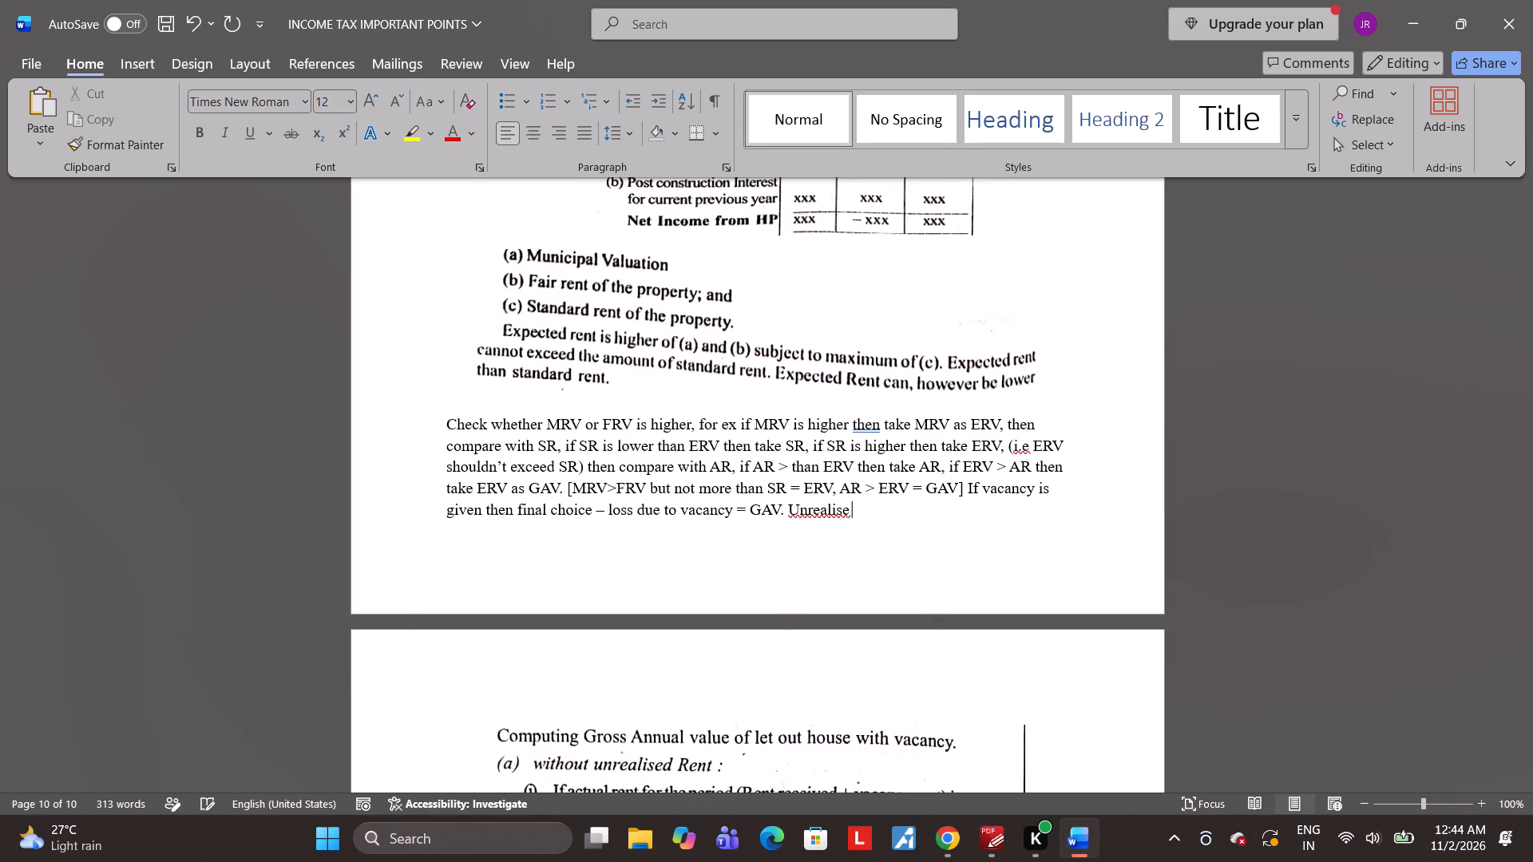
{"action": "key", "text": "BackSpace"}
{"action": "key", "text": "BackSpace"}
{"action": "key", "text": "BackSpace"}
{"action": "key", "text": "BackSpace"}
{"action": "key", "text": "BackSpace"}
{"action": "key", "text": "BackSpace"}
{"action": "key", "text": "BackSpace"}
Append the note "AR – unreali rent before comp for GAV." to the end of the ERV and GAV paragraph.
{"action": "key", "text": "space"}
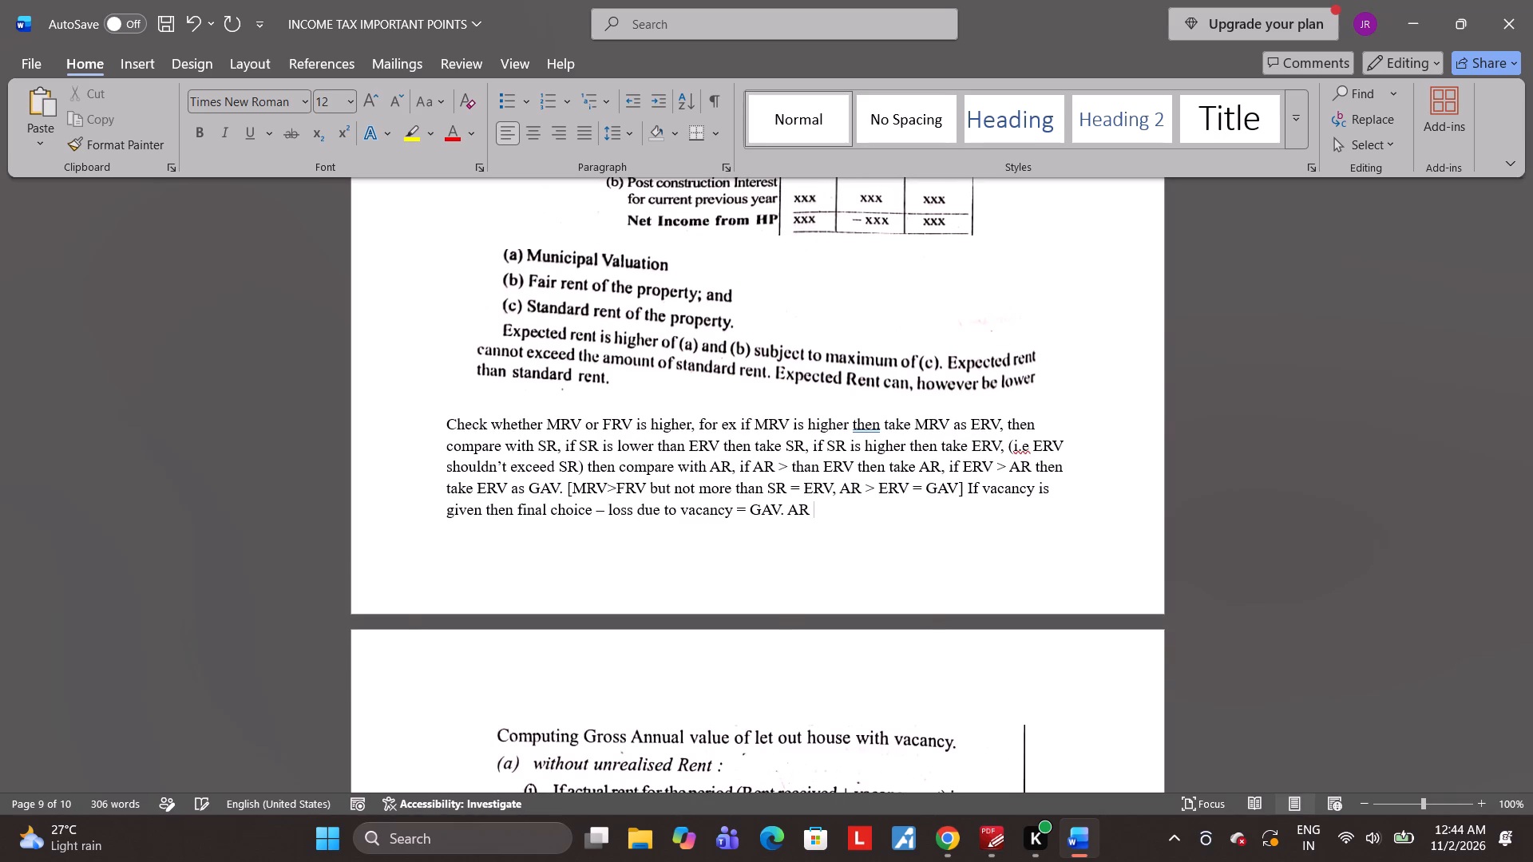
{"action": "type", "text": "- unreal rent"}
{"action": "key", "text": "Left"}
{"action": "key", "text": "Left"}
{"action": "key", "text": "Left"}
{"action": "key", "text": "Left"}
{"action": "key", "text": "Left"}
{"action": "key", "text": "i"}
{"action": "key", "text": "Right"}
{"action": "key", "text": "Right"}
{"action": "key", "text": "Right"}
{"action": "key", "text": "Right"}
{"action": "key", "text": "Right"}
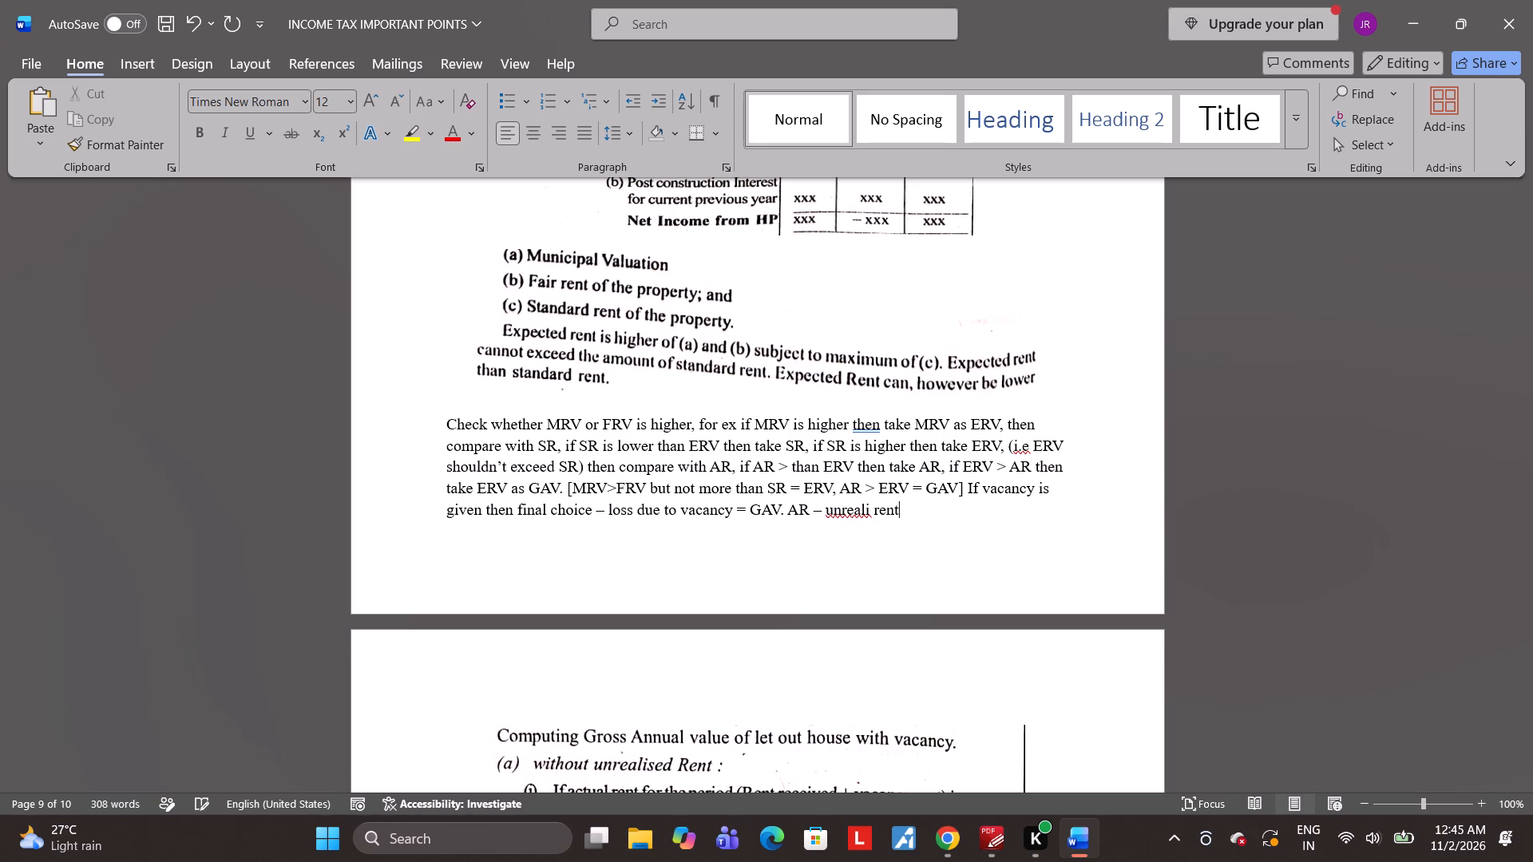
{"action": "key", "text": "space"}
{"action": "type", "text": "before comp"}
{"action": "key", "text": "space"}
{"action": "type", "text": "for"}
{"action": "key", "text": "space"}
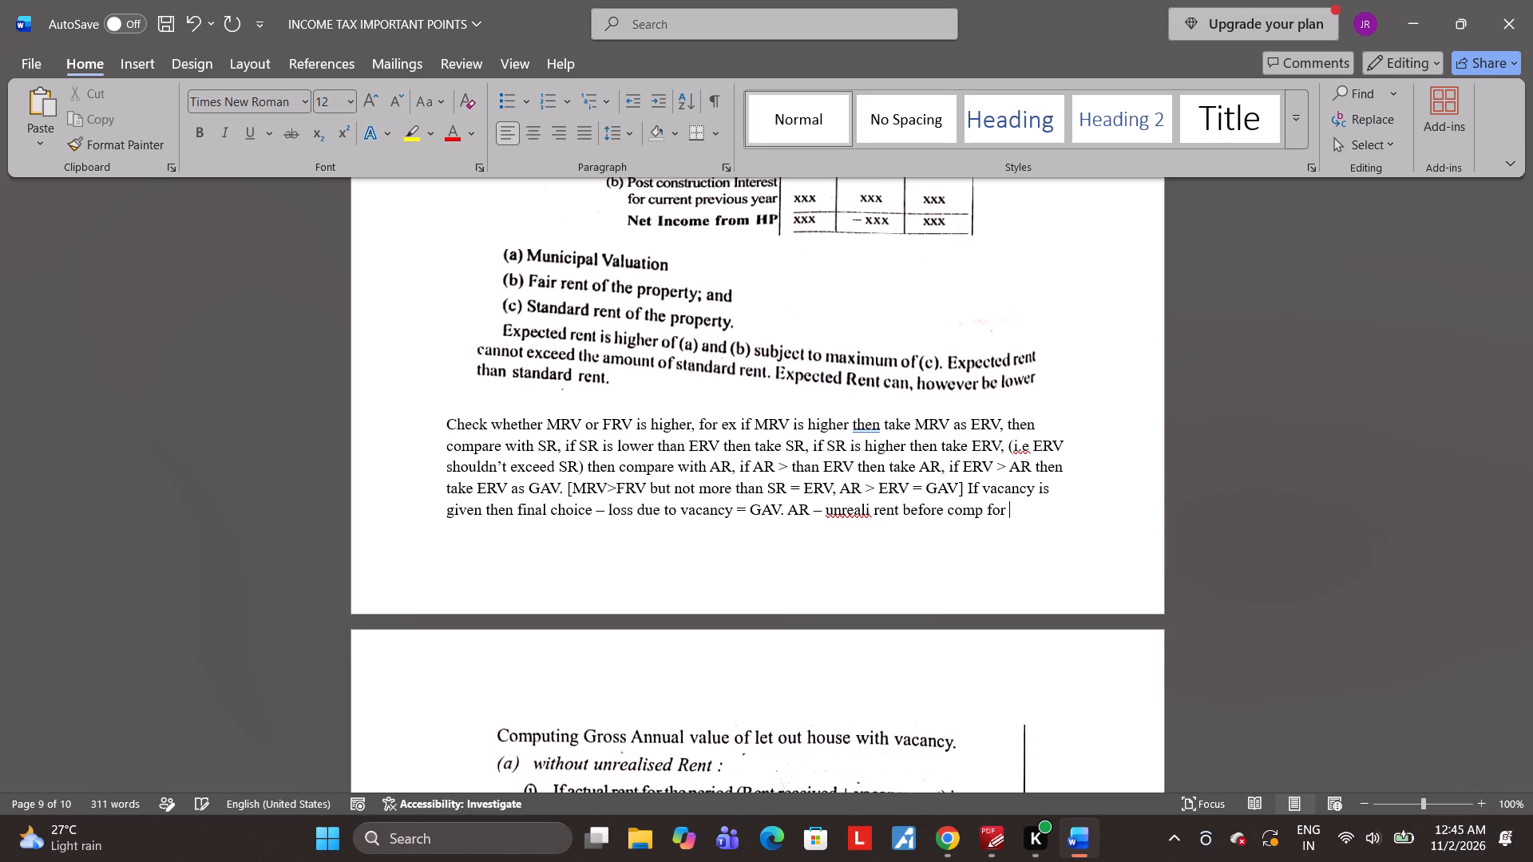
{"action": "type", "text": "GAV"}
{"action": "key", "text": "period"}
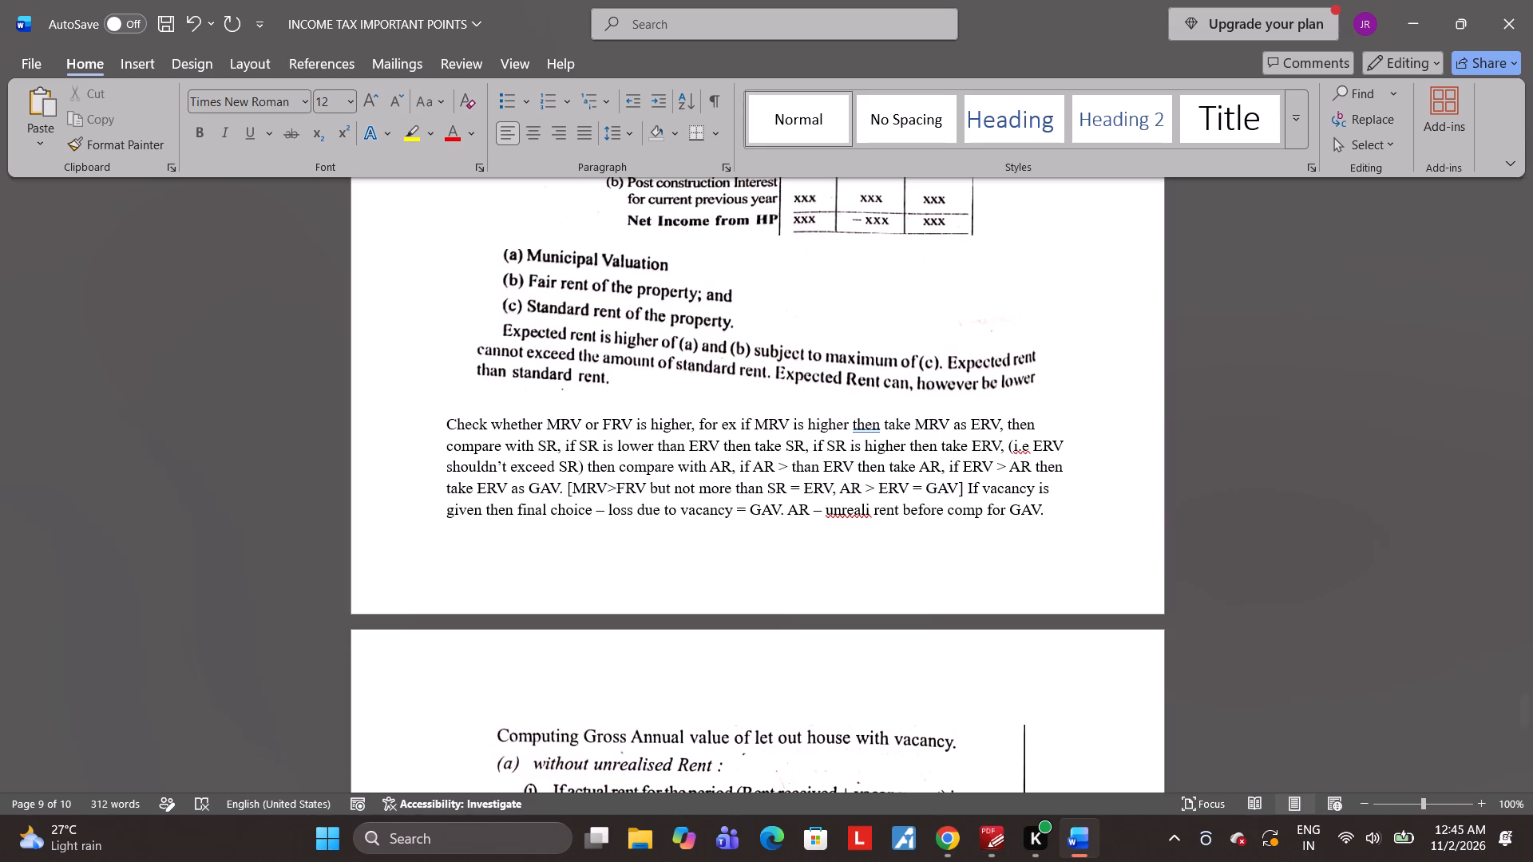
Save the income tax notes document.
{"action": "left_click", "coordinate": [167, 19]}
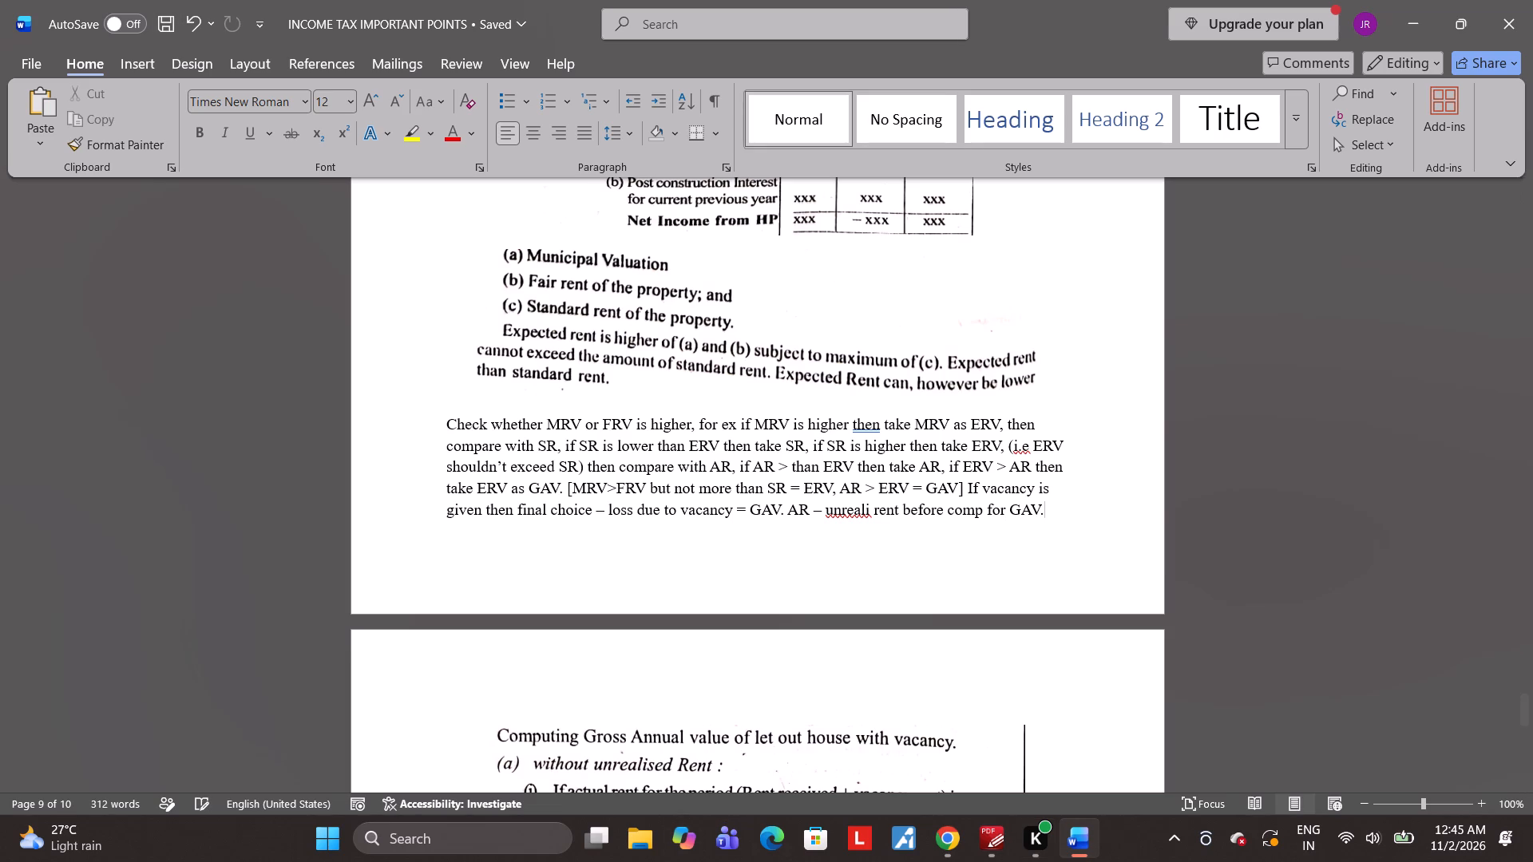
Return to the House Property PDF and review the rest of the two-house solution, its notes and the preconstruction interest working notes.
{"action": "left_click", "coordinate": [994, 832]}
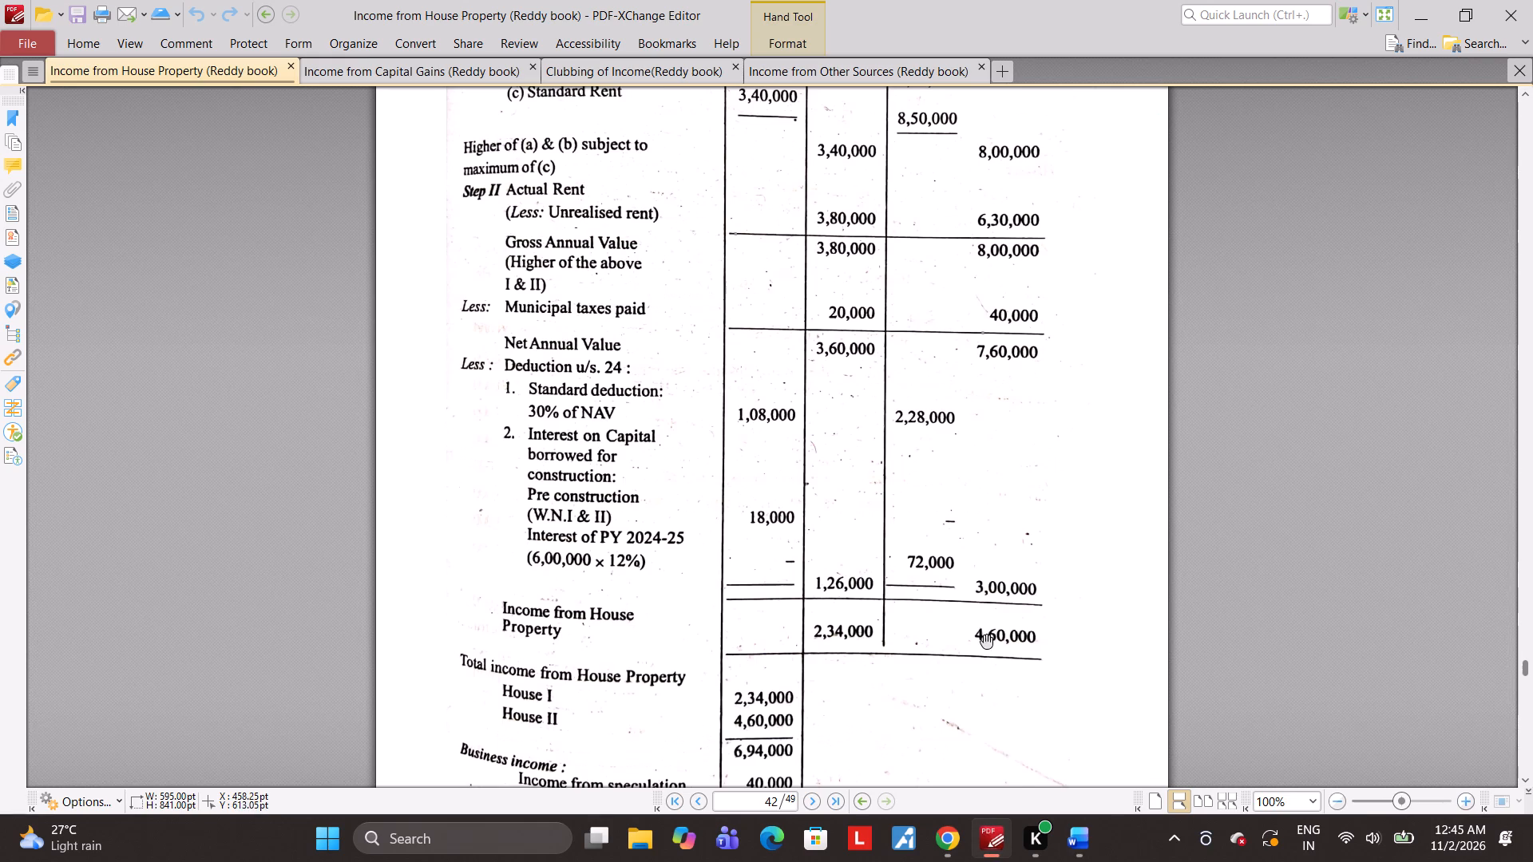
{"action": "scroll", "coordinate": [986, 641], "scroll_direction": "down", "scroll_amount": 3}
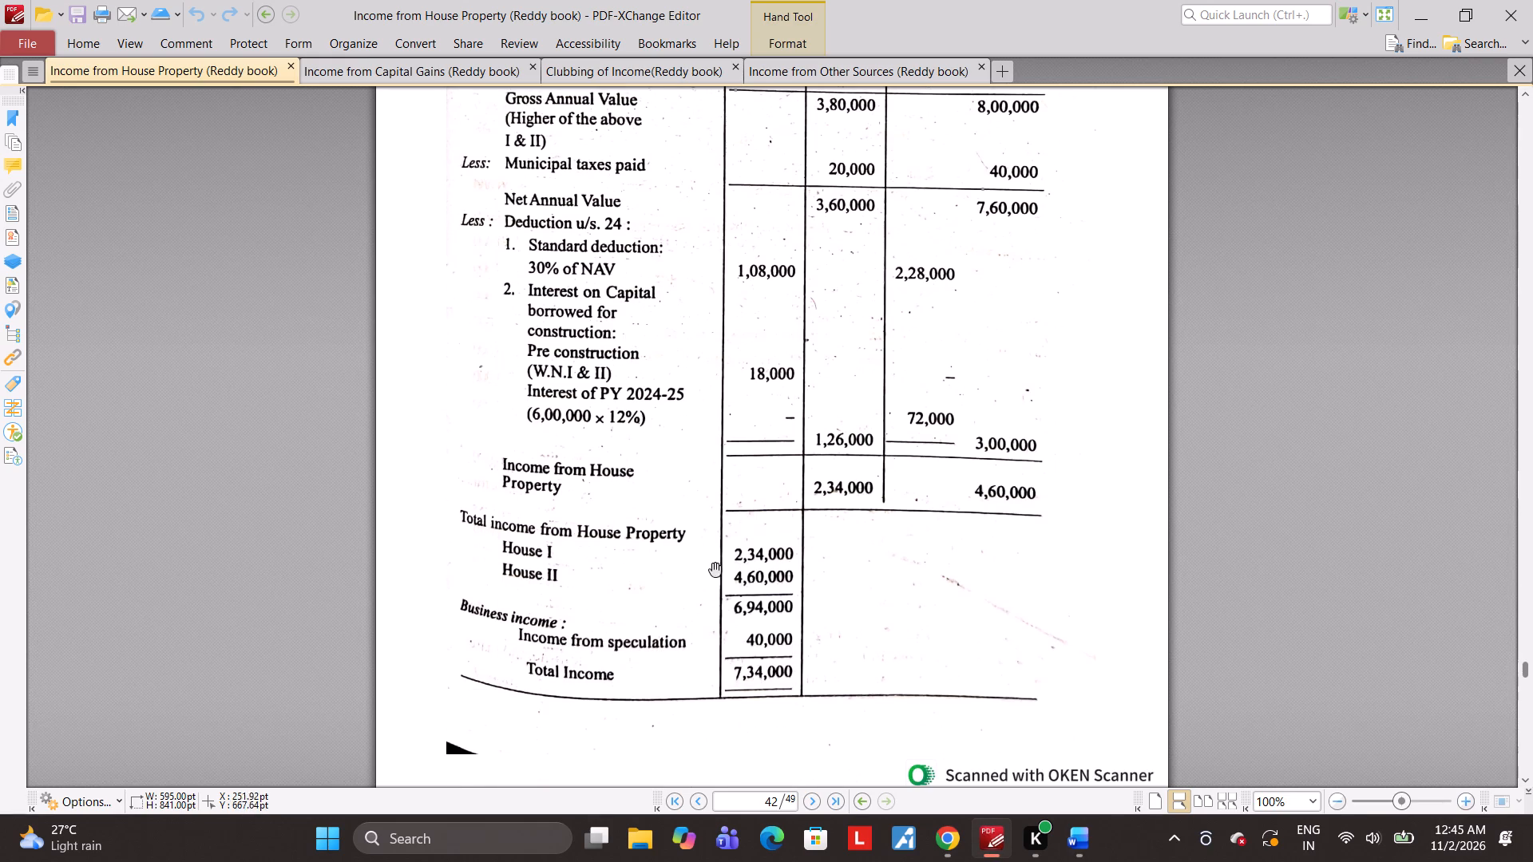
{"action": "scroll", "coordinate": [751, 593], "scroll_direction": "down", "scroll_amount": 5}
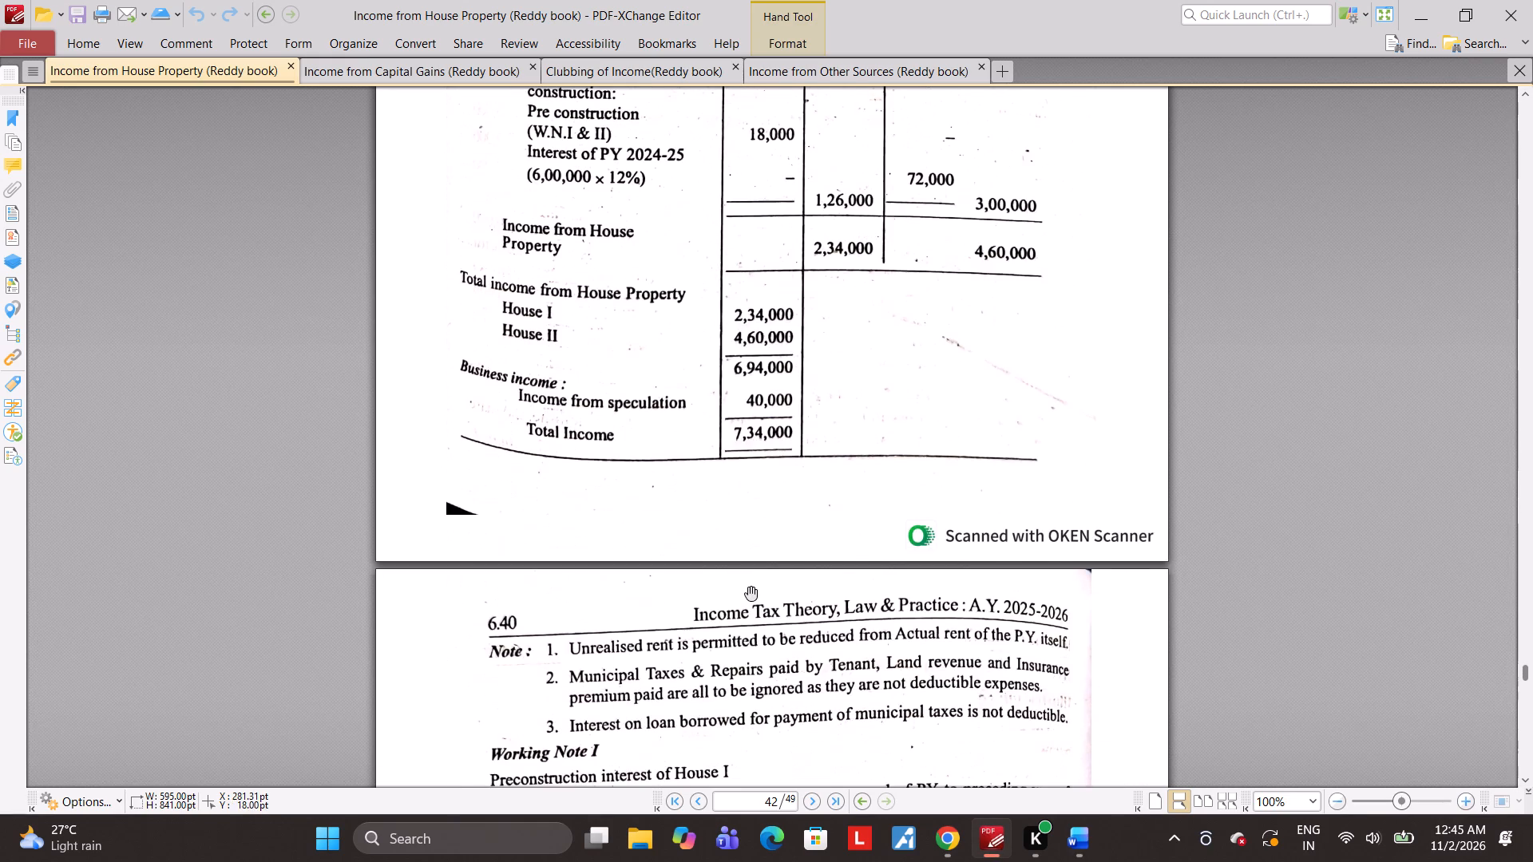
{"action": "scroll", "coordinate": [751, 593], "scroll_direction": "down", "scroll_amount": 5}
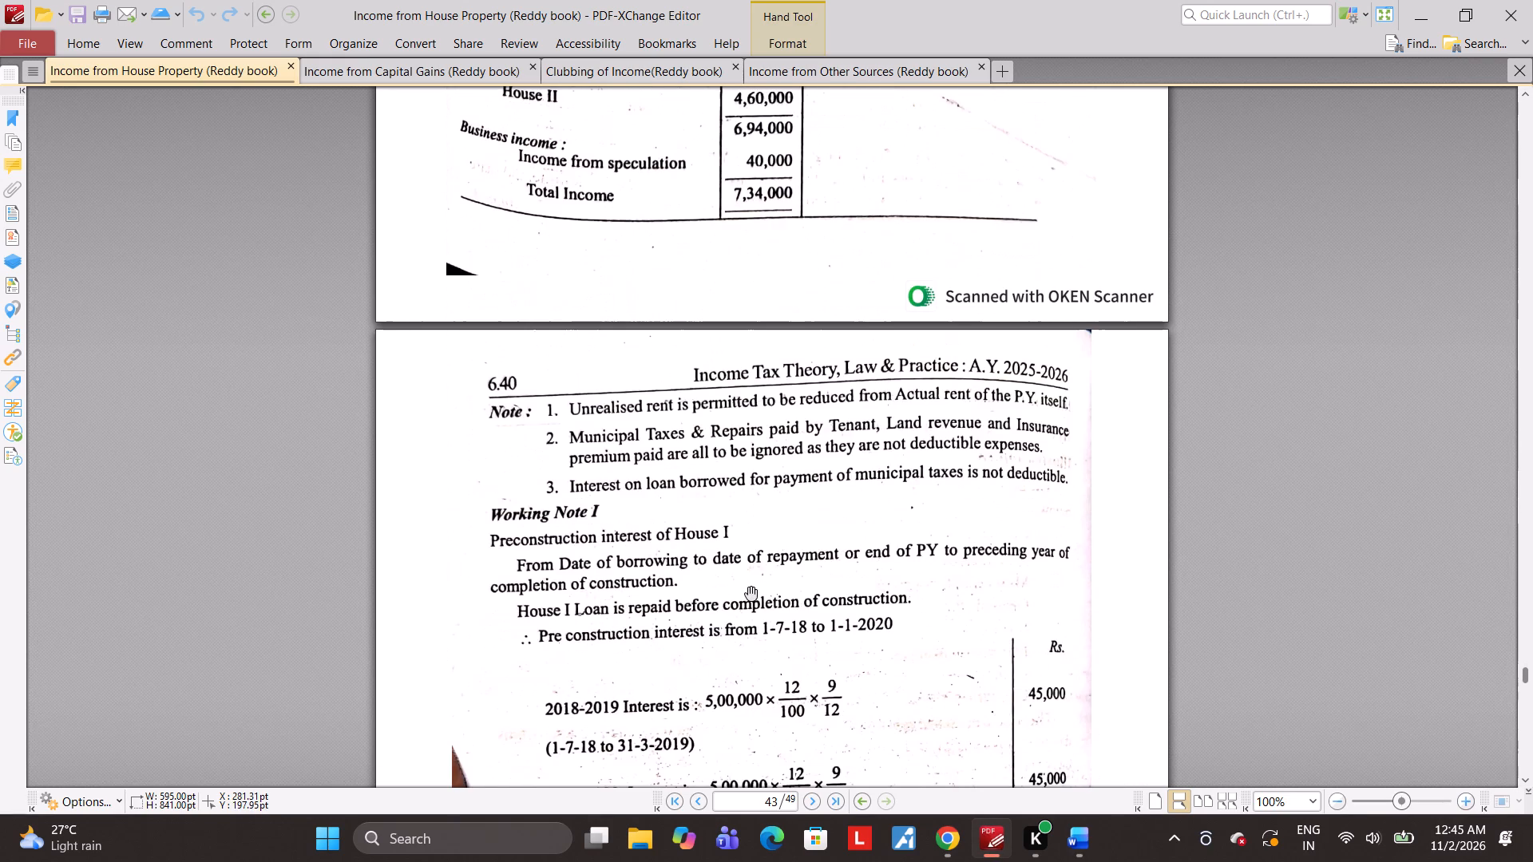
{"action": "scroll", "coordinate": [751, 593], "scroll_direction": "down", "scroll_amount": 4}
{"action": "scroll", "coordinate": [751, 593], "scroll_direction": "up", "scroll_amount": 4}
{"action": "scroll", "coordinate": [751, 593], "scroll_direction": "down", "scroll_amount": 6}
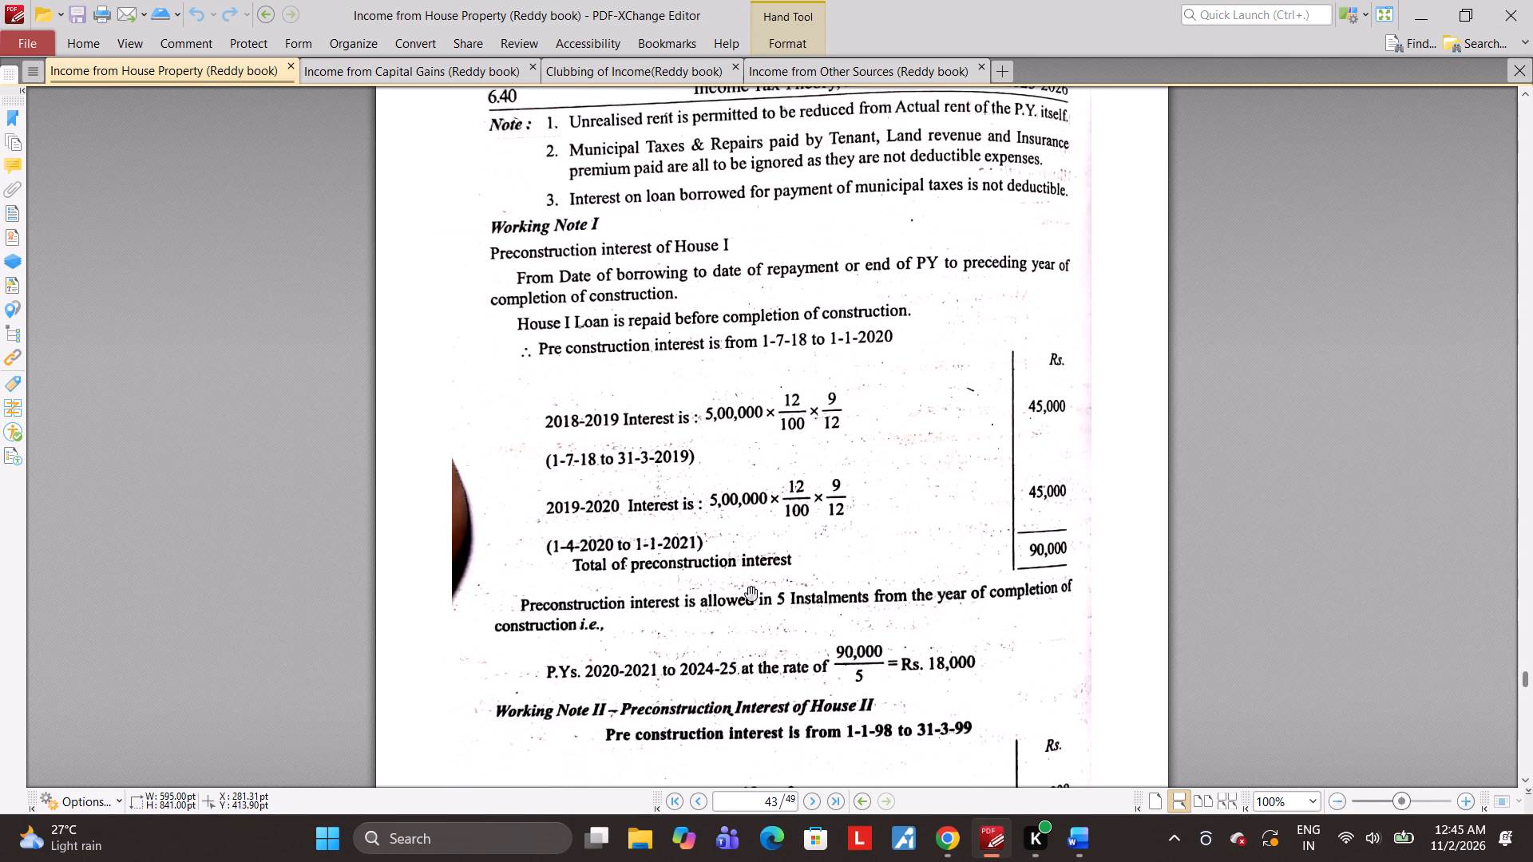
{"action": "scroll", "coordinate": [751, 593], "scroll_direction": "down", "scroll_amount": 12}
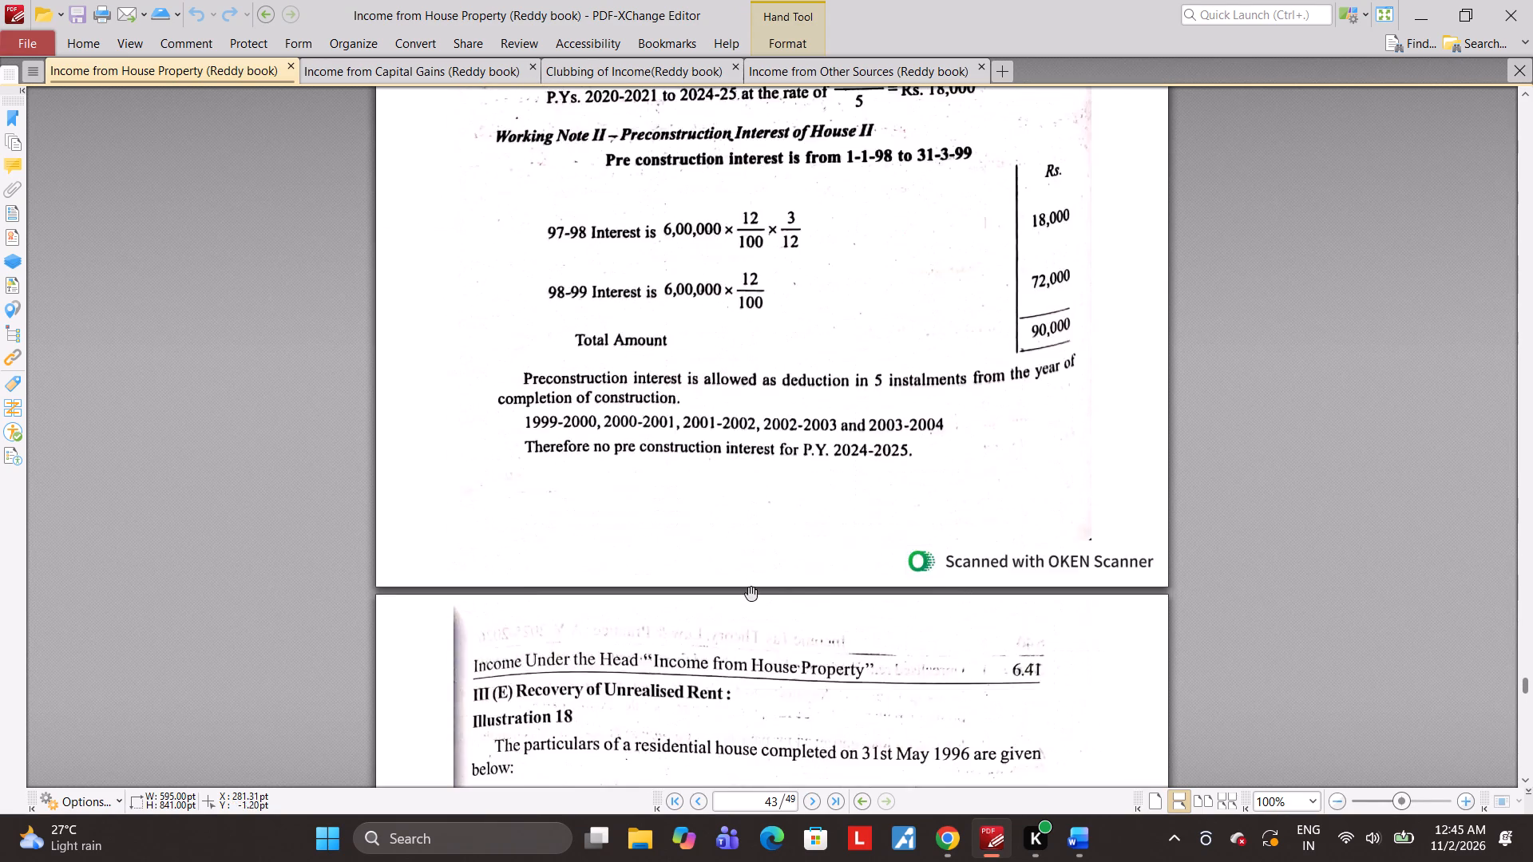
Read Illustration 18 on recovery of unrealised rent and the start of its solution.
{"action": "scroll", "coordinate": [751, 593], "scroll_direction": "down", "scroll_amount": 11}
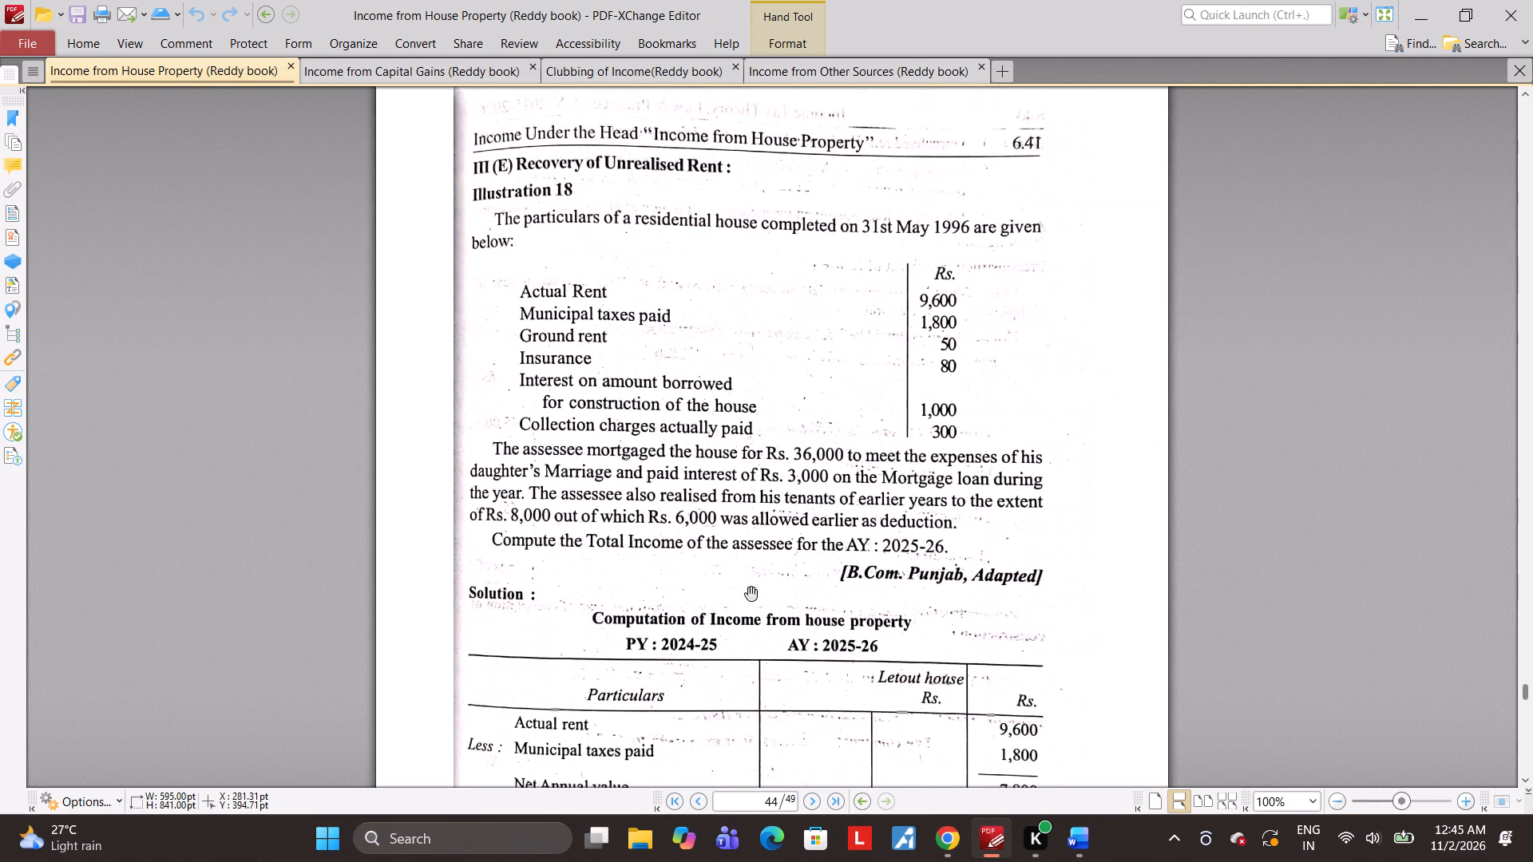
{"action": "scroll", "coordinate": [751, 593], "scroll_direction": "down", "scroll_amount": 3}
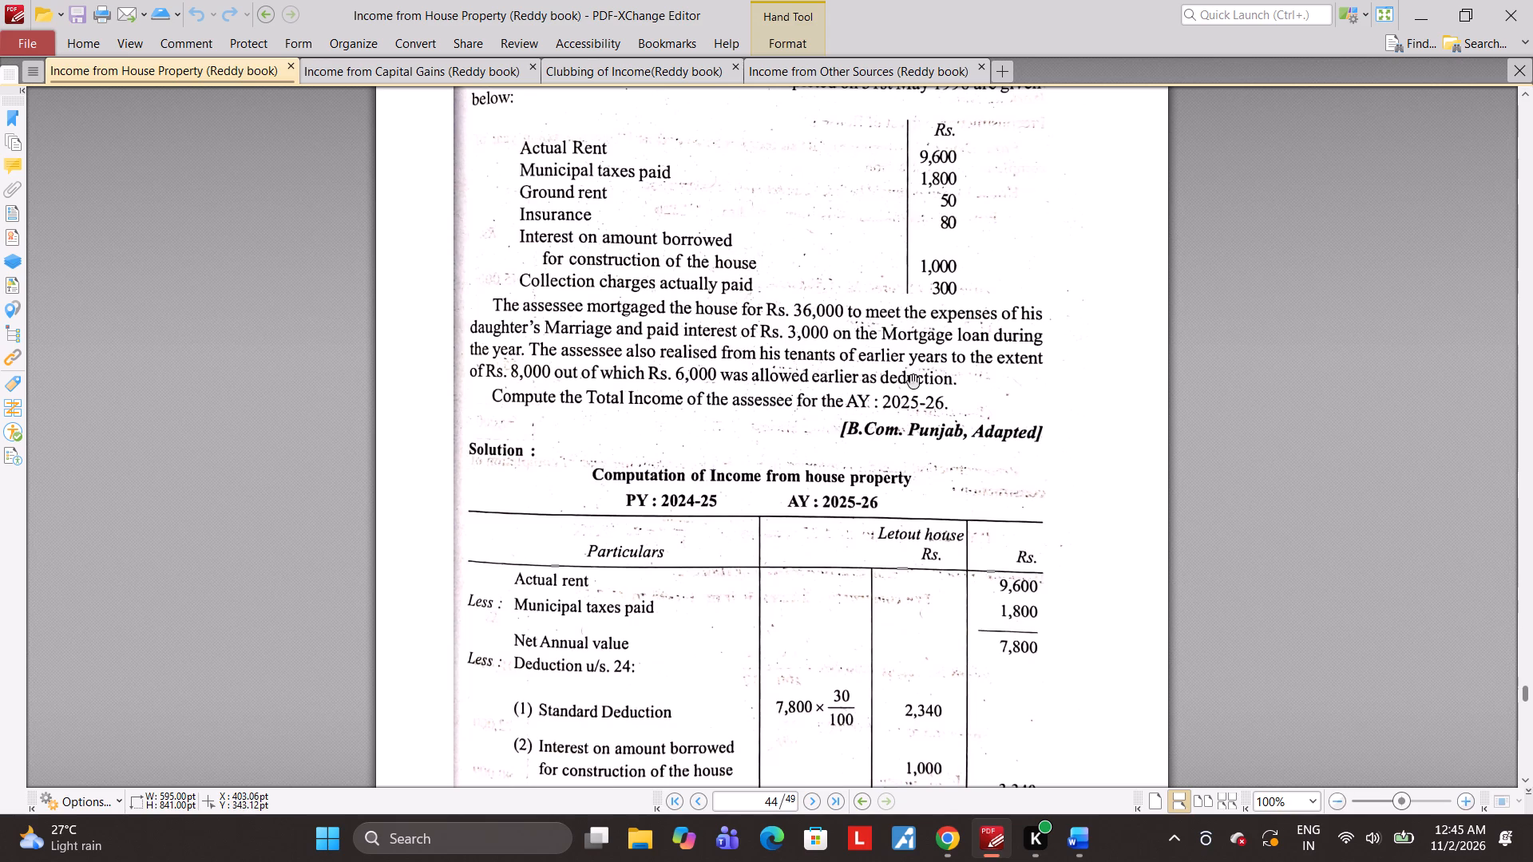
{"action": "scroll", "coordinate": [913, 381], "scroll_direction": "up", "scroll_amount": 1}
{"action": "scroll", "coordinate": [913, 393], "scroll_direction": "down", "scroll_amount": 1}
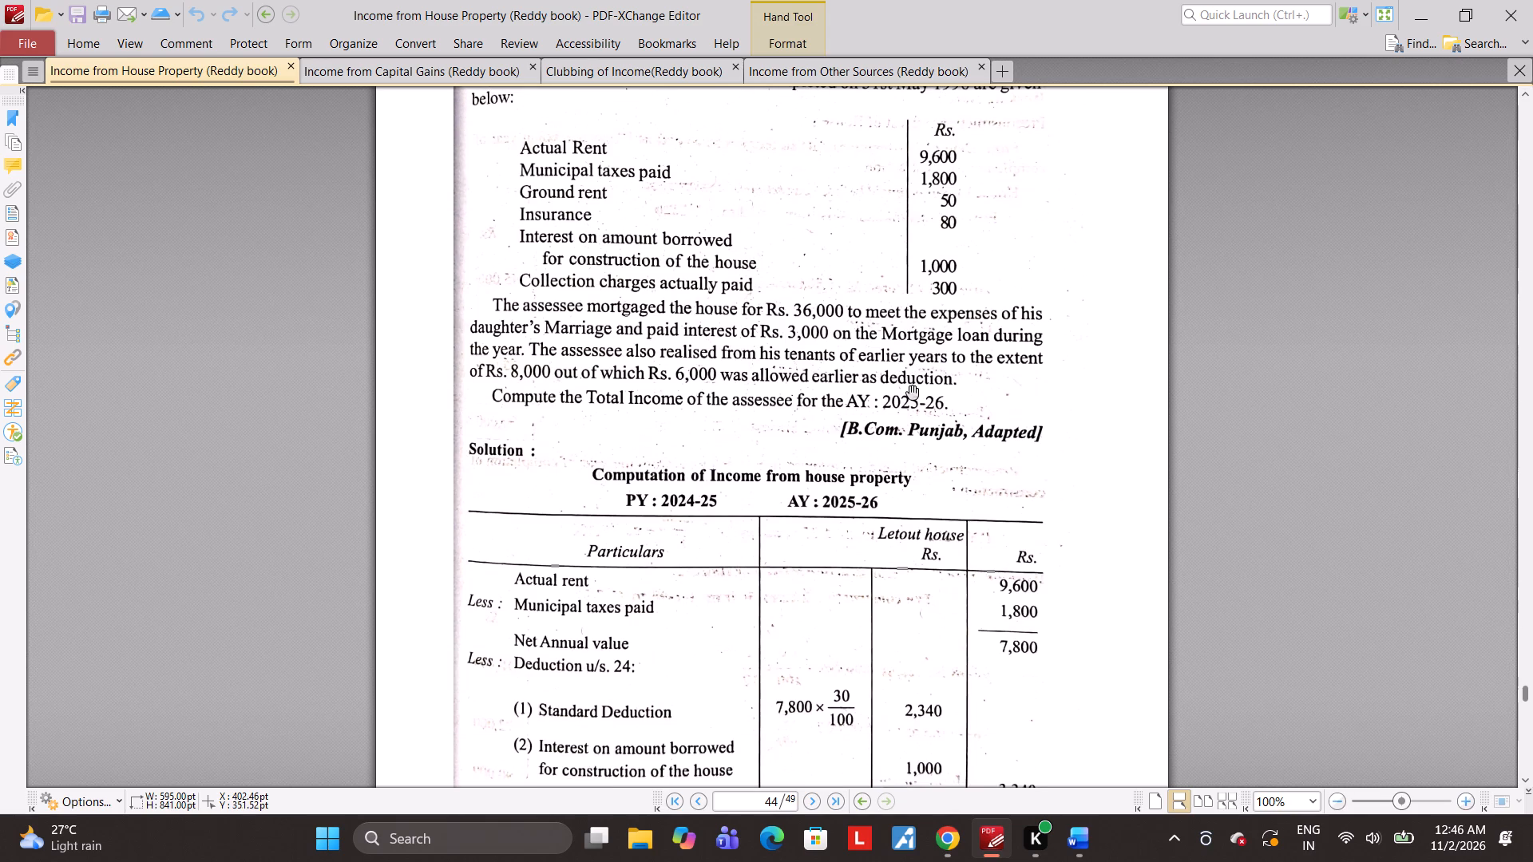
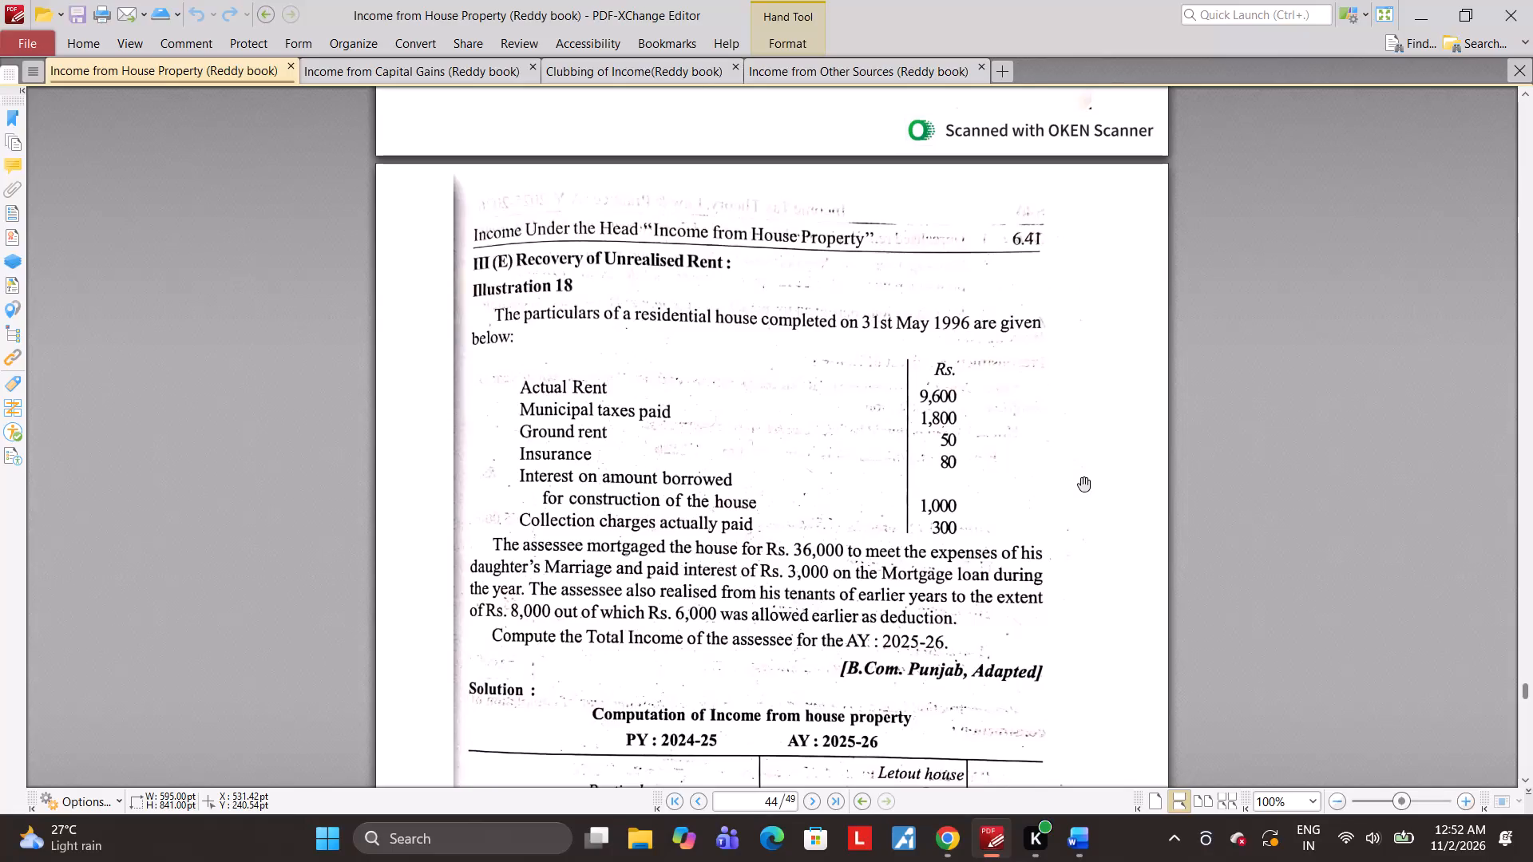
Study Illustration 18's particulars and its full income computation, including how recovered unrealised rent of earlier years is treated.
{"action": "scroll", "coordinate": [1083, 484], "scroll_direction": "down", "scroll_amount": 3}
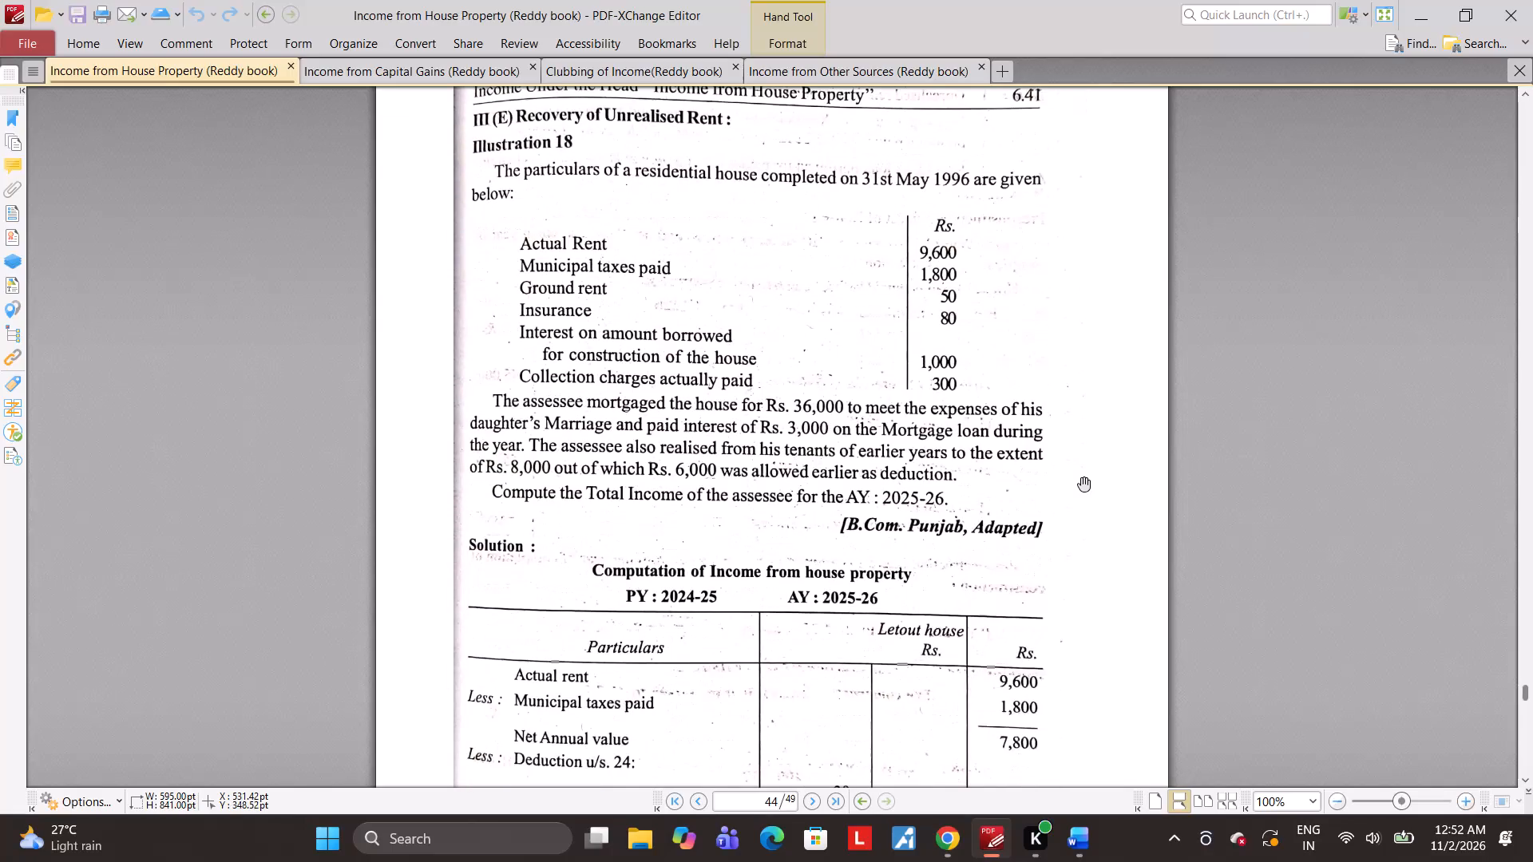
{"action": "scroll", "coordinate": [1083, 484], "scroll_direction": "down", "scroll_amount": 1}
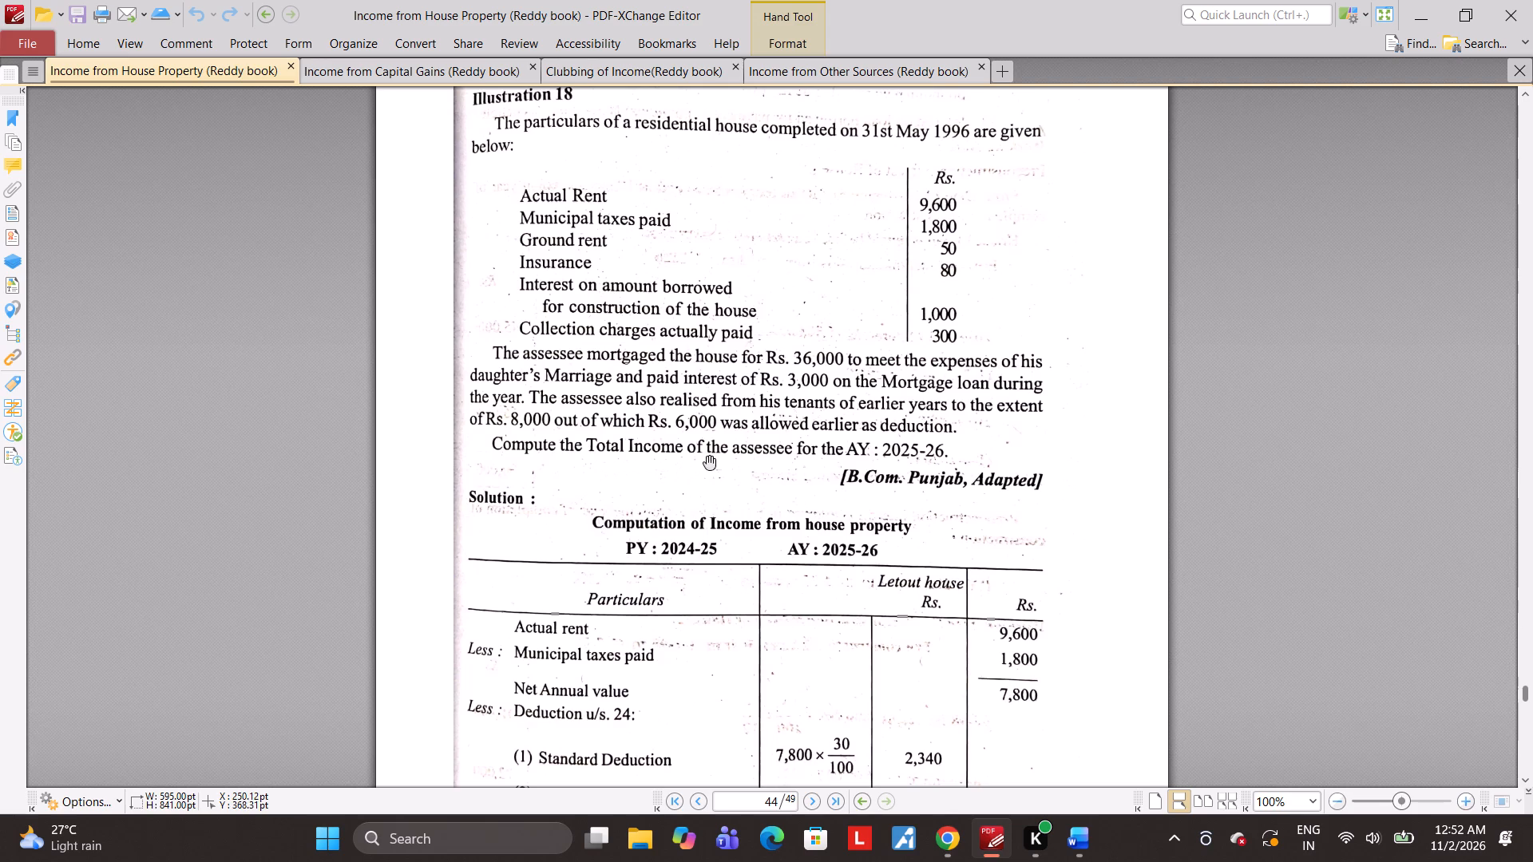
{"action": "scroll", "coordinate": [759, 465], "scroll_direction": "down", "scroll_amount": 6}
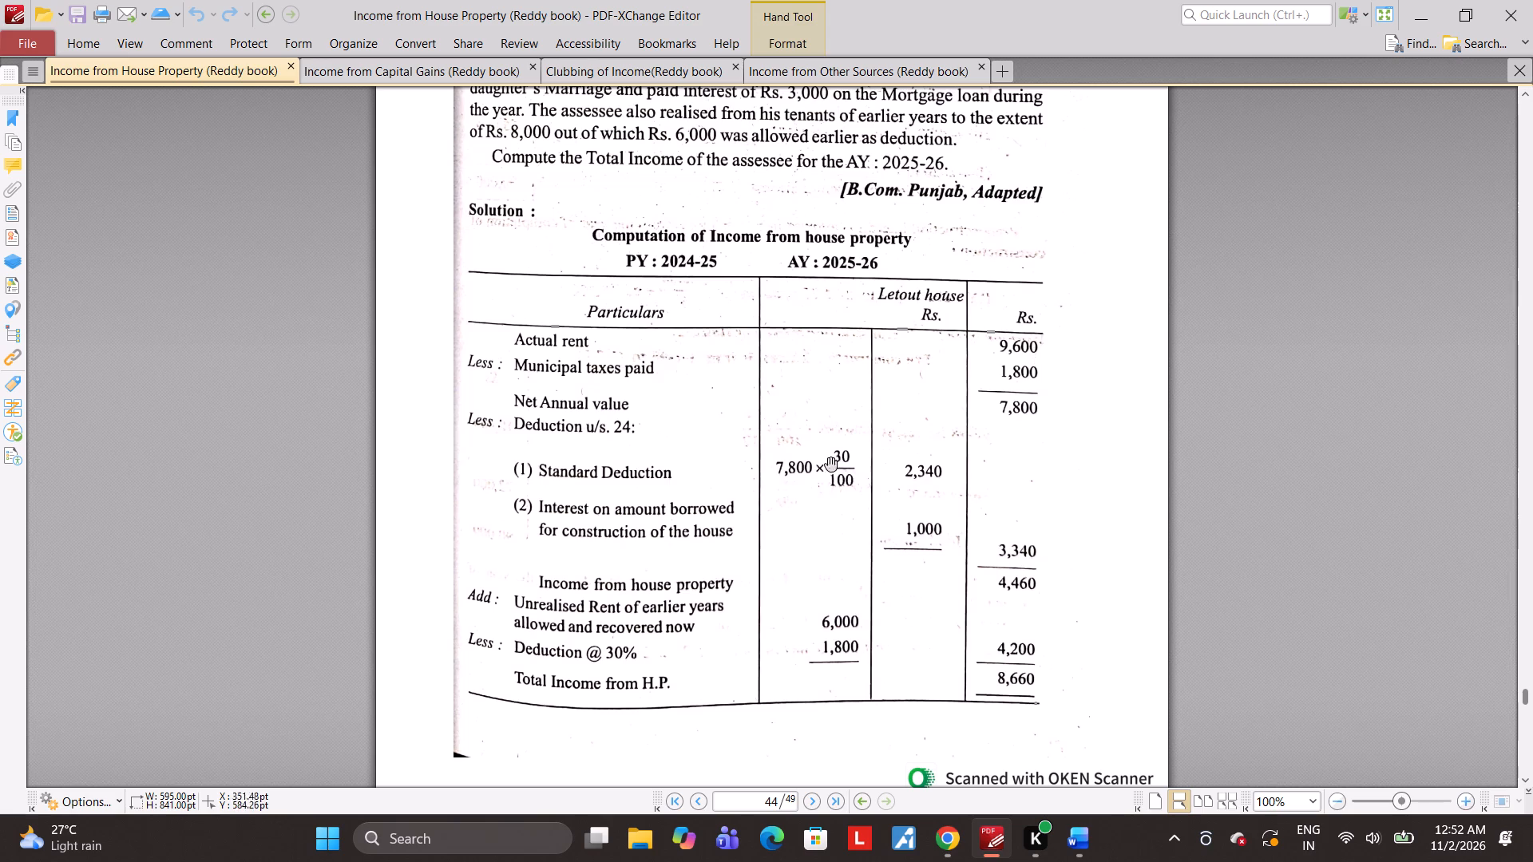
{"action": "scroll", "coordinate": [608, 411], "scroll_direction": "up", "scroll_amount": 2}
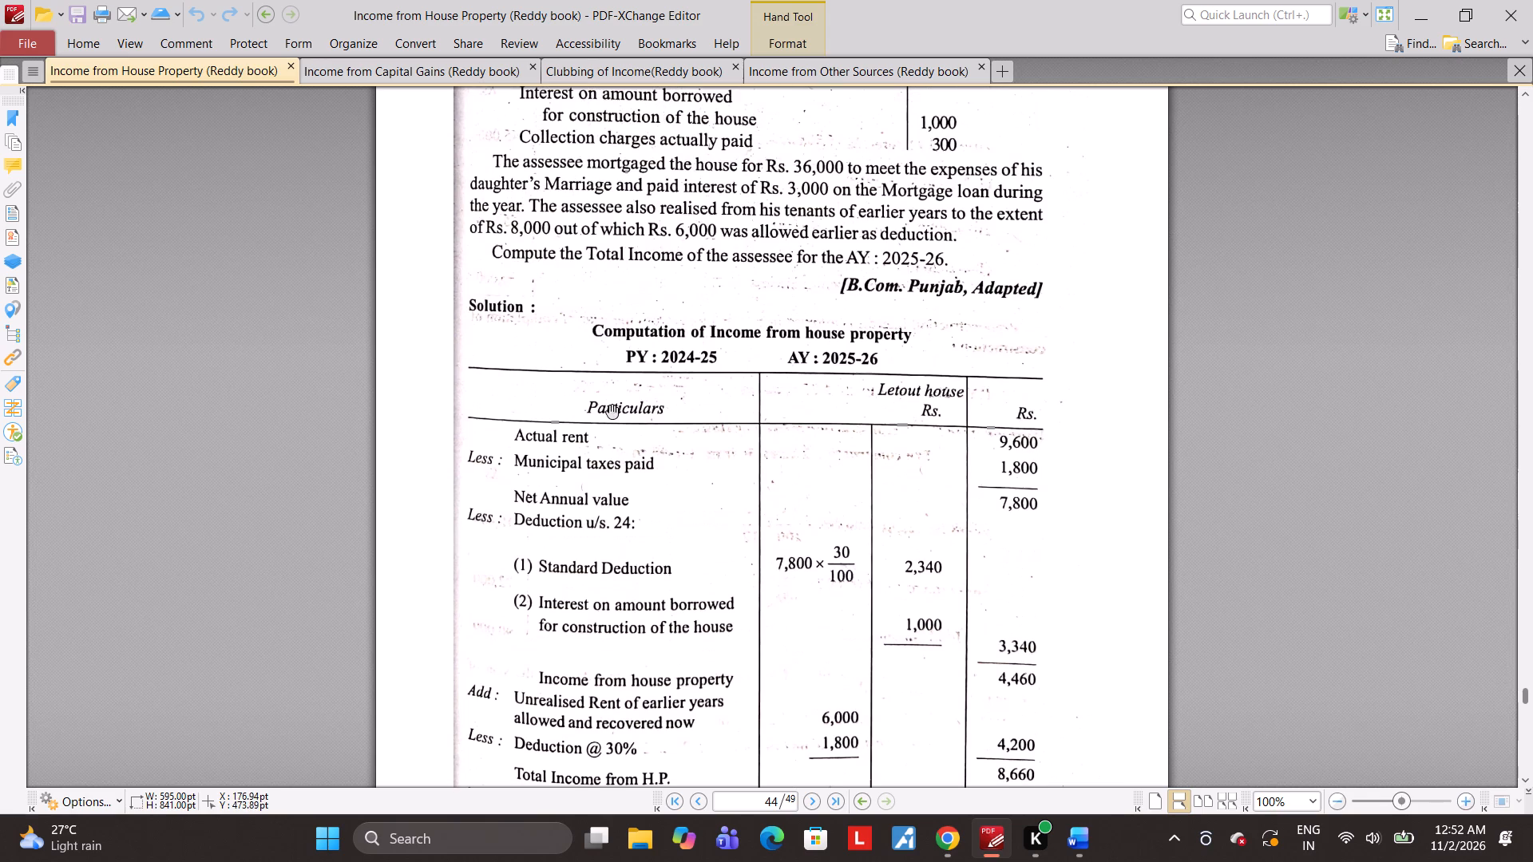
{"action": "scroll", "coordinate": [624, 414], "scroll_direction": "up", "scroll_amount": 3}
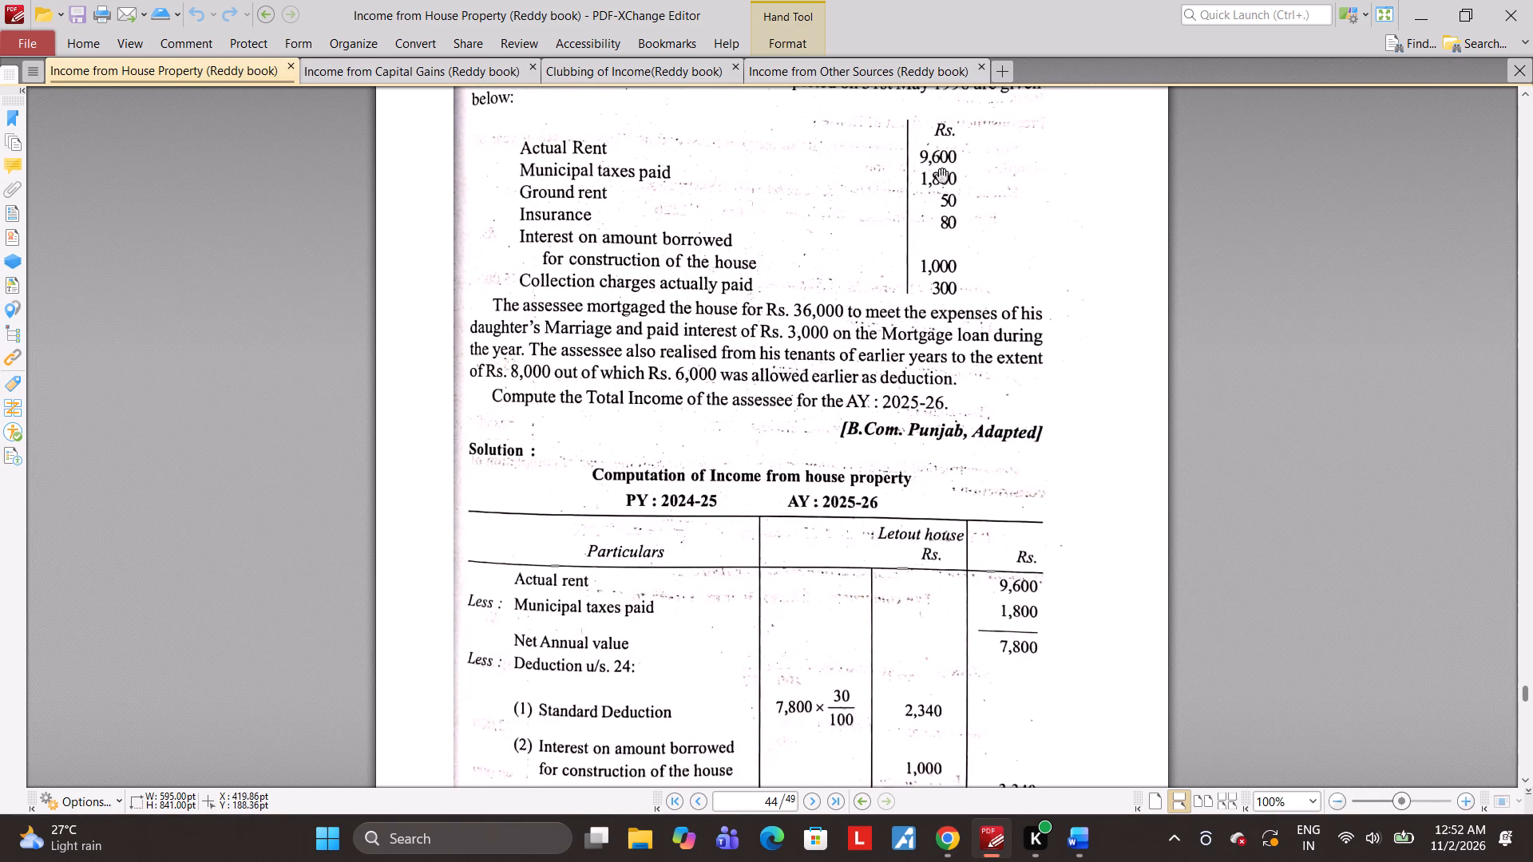
{"action": "scroll", "coordinate": [897, 421], "scroll_direction": "down", "scroll_amount": 4}
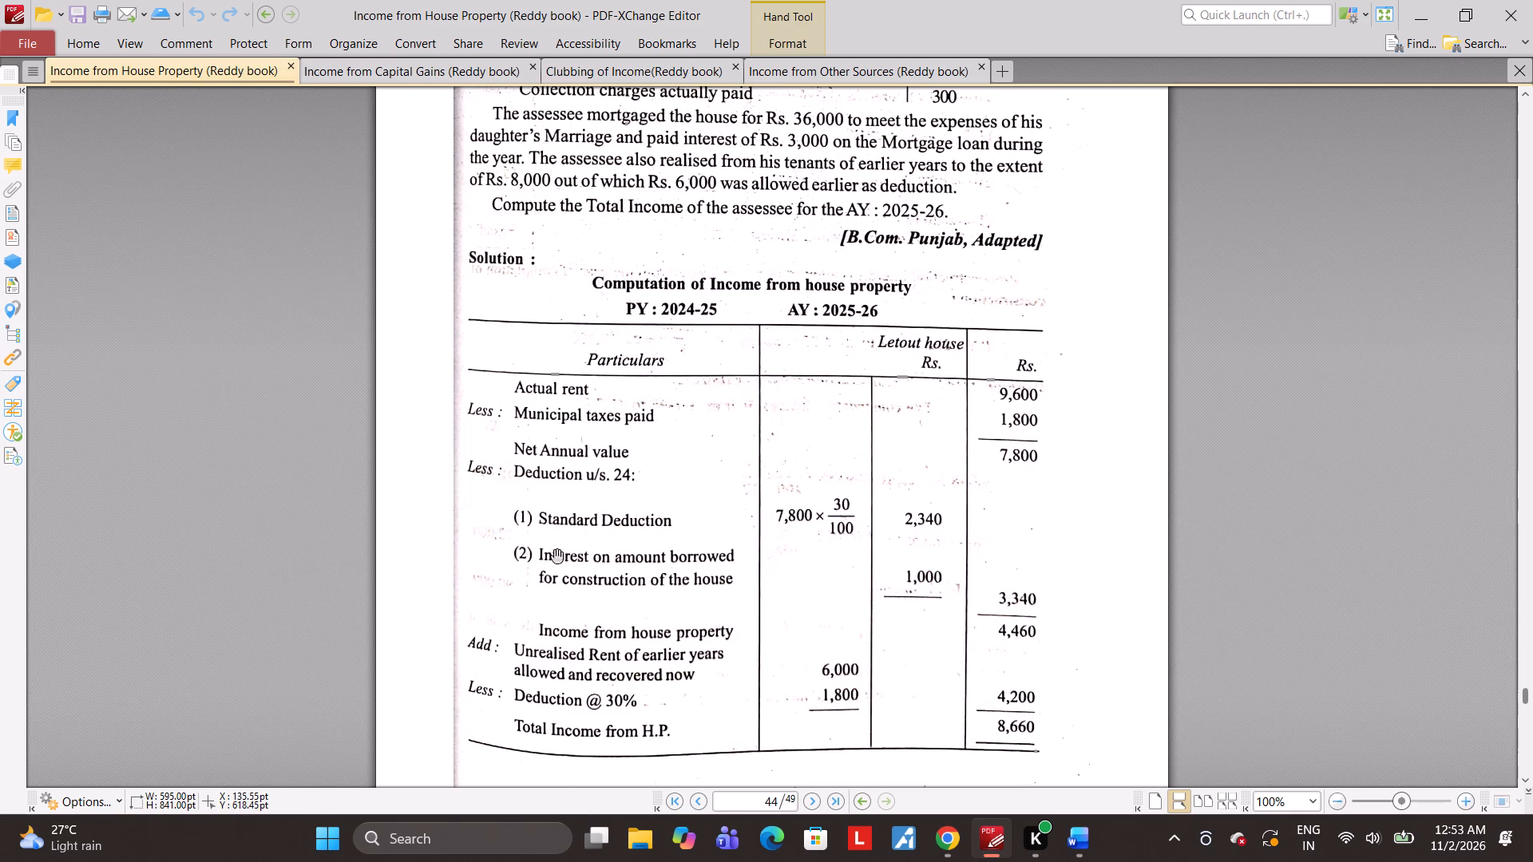
{"action": "scroll", "coordinate": [587, 649], "scroll_direction": "down", "scroll_amount": 1}
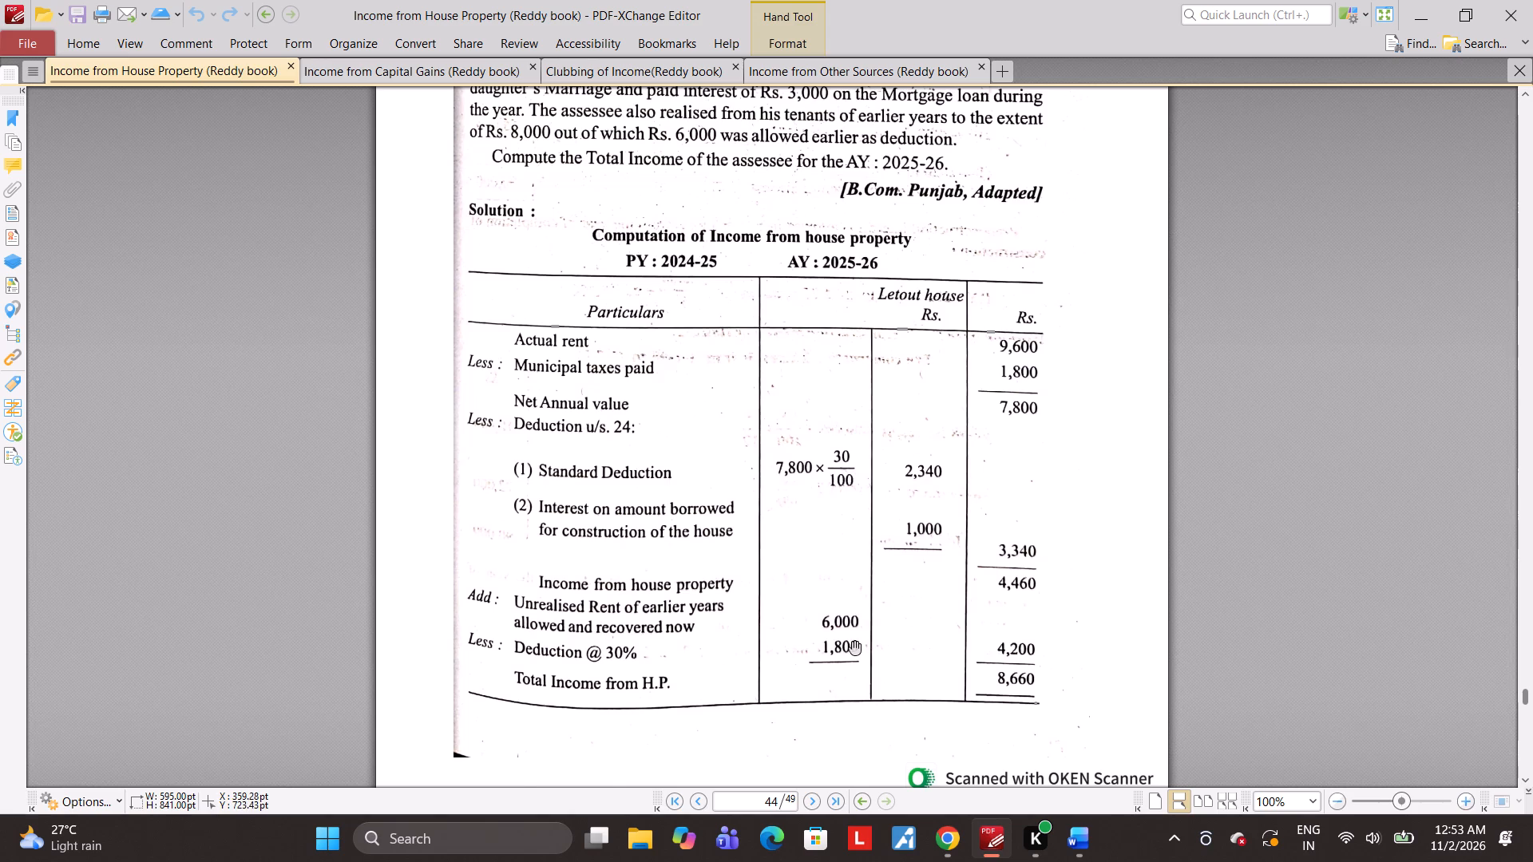
{"action": "scroll", "coordinate": [862, 635], "scroll_direction": "up", "scroll_amount": 3}
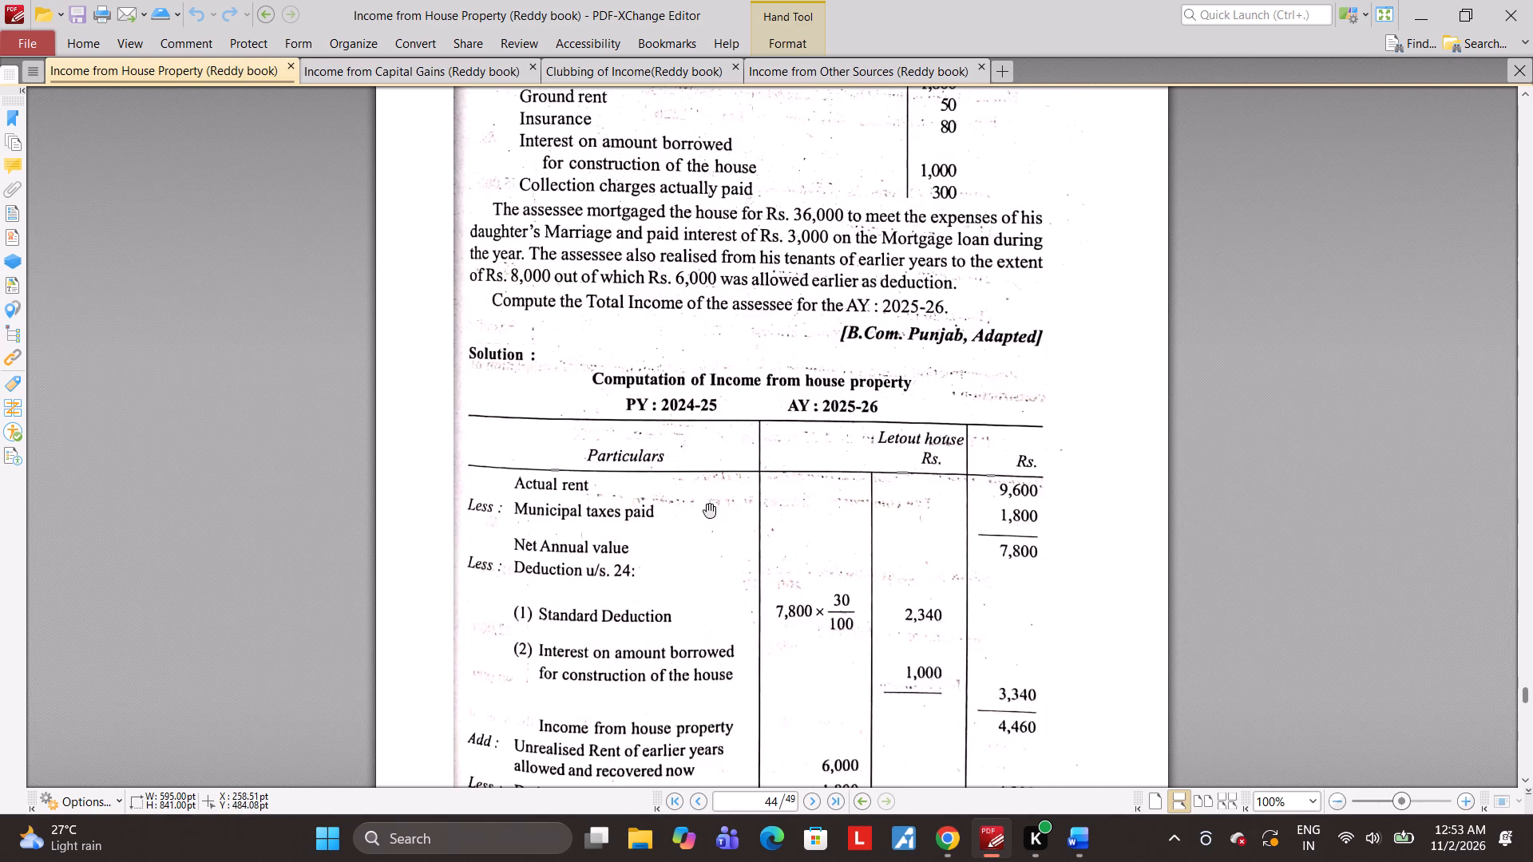
{"action": "scroll", "coordinate": [703, 536], "scroll_direction": "down", "scroll_amount": 3}
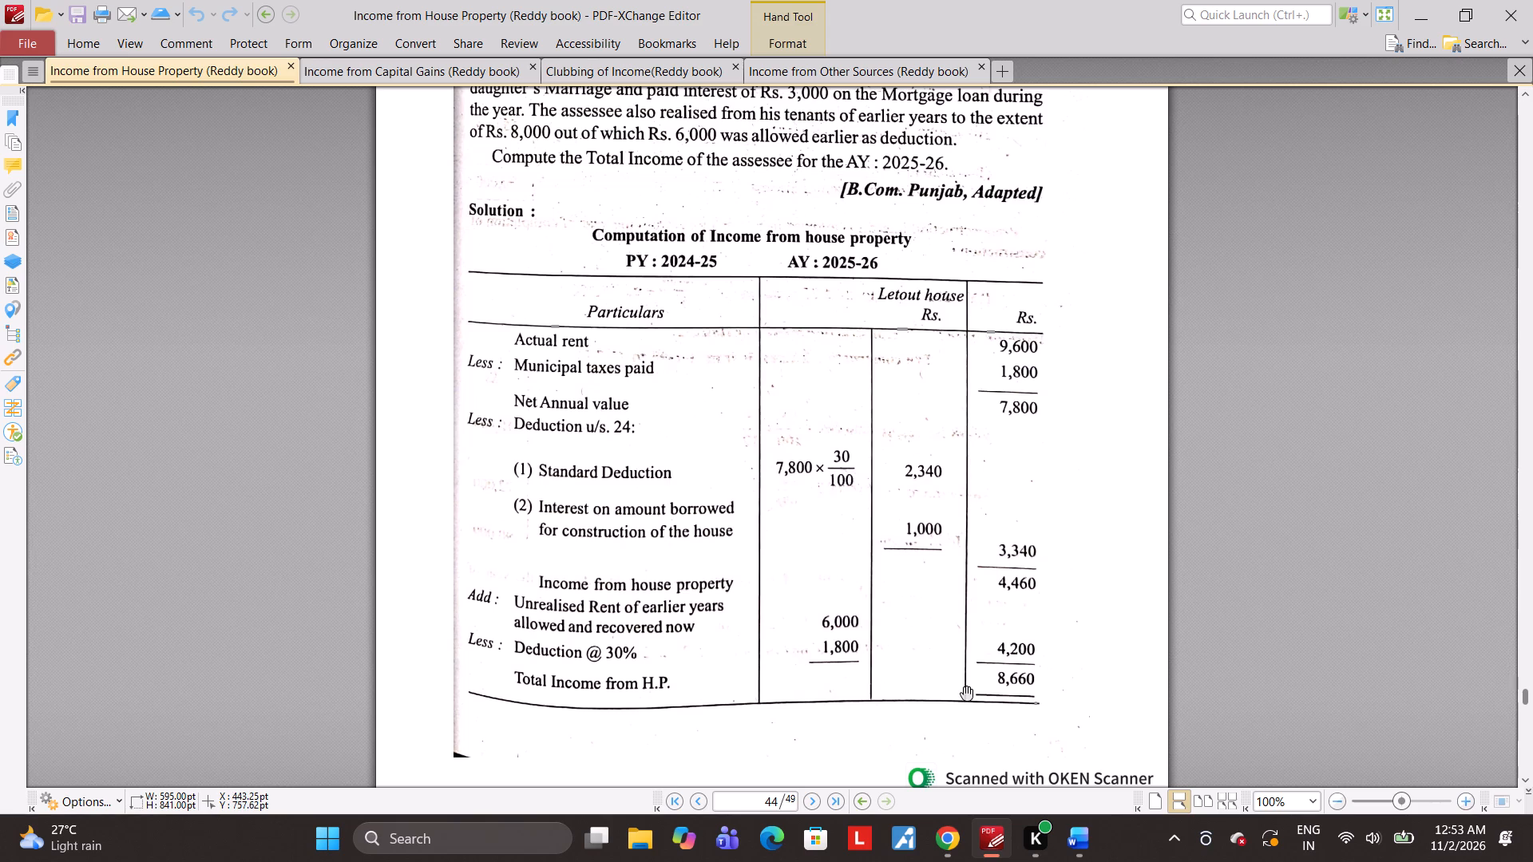
{"action": "scroll", "coordinate": [966, 693], "scroll_direction": "down", "scroll_amount": 1}
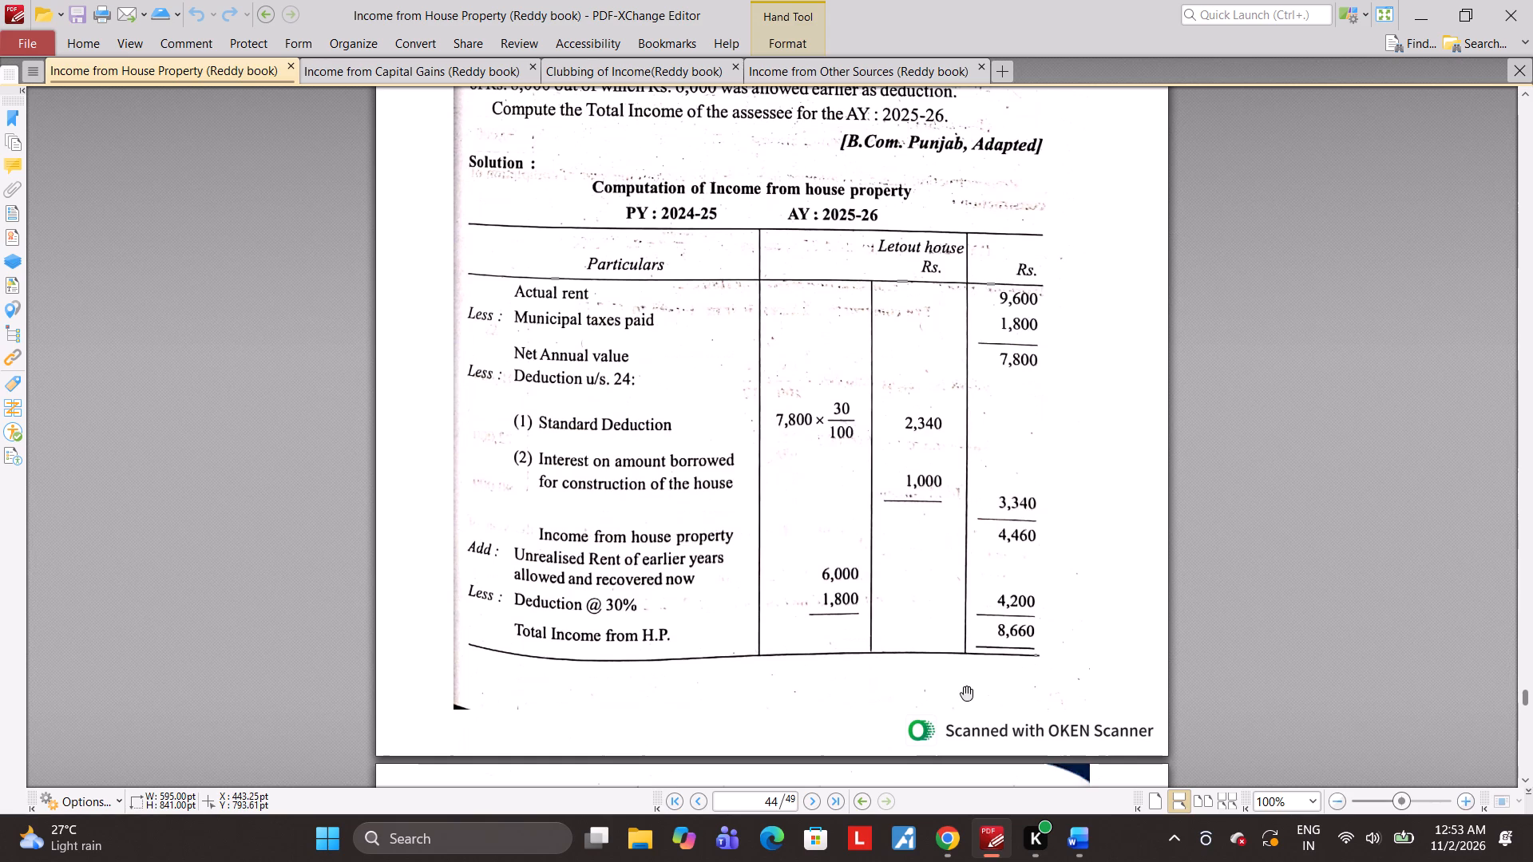
Switch to the Word notes and append "Recovery of unrealised rent should be added after deductions" to the end of the ERV and GAV paragraph.
{"action": "left_click", "coordinate": [1080, 828]}
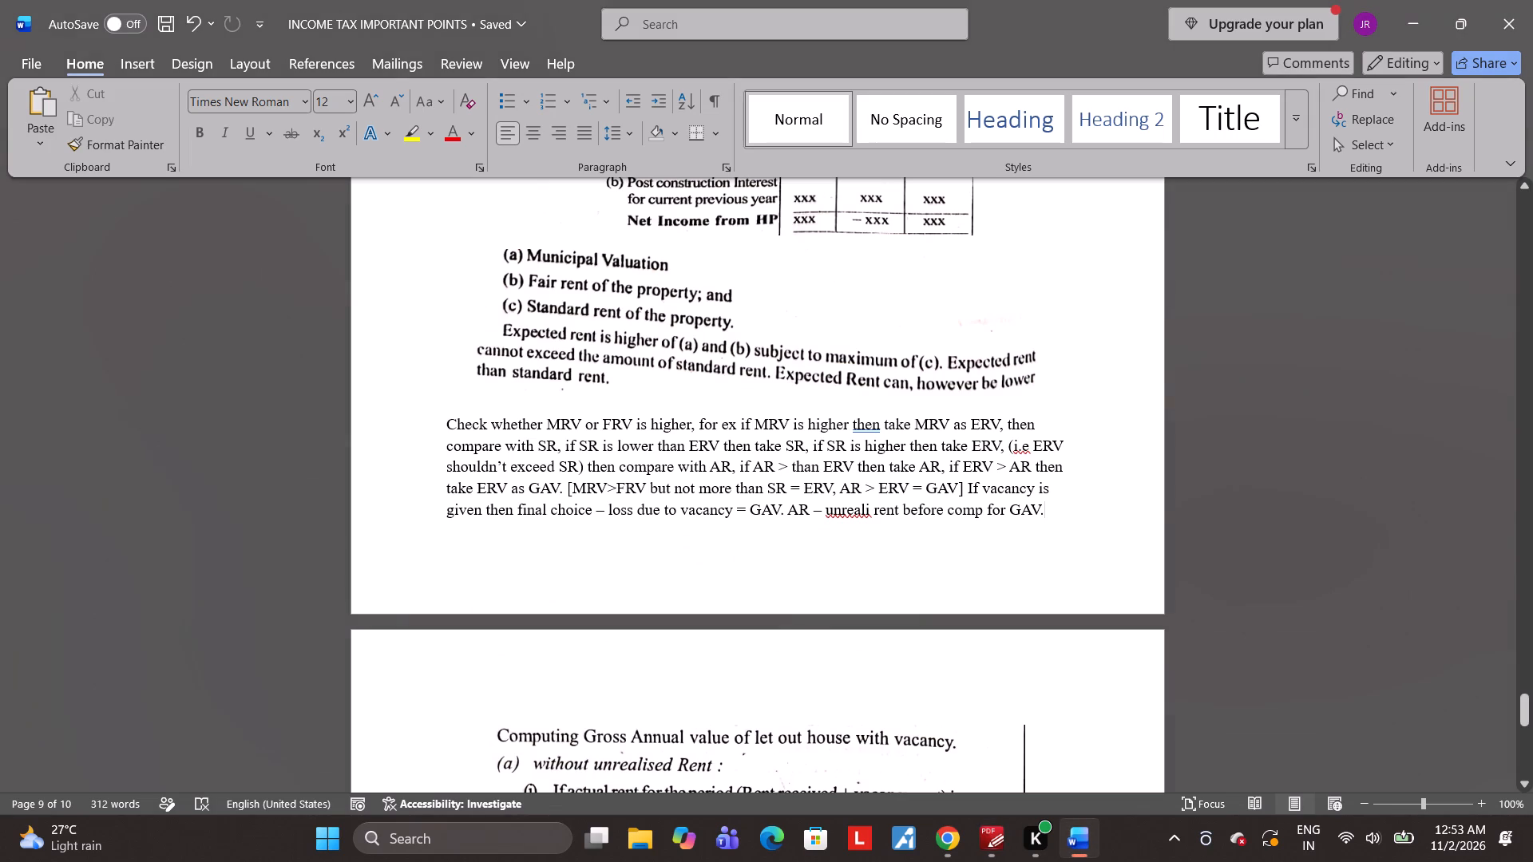
{"action": "scroll", "coordinate": [877, 576], "scroll_direction": "down", "scroll_amount": 3}
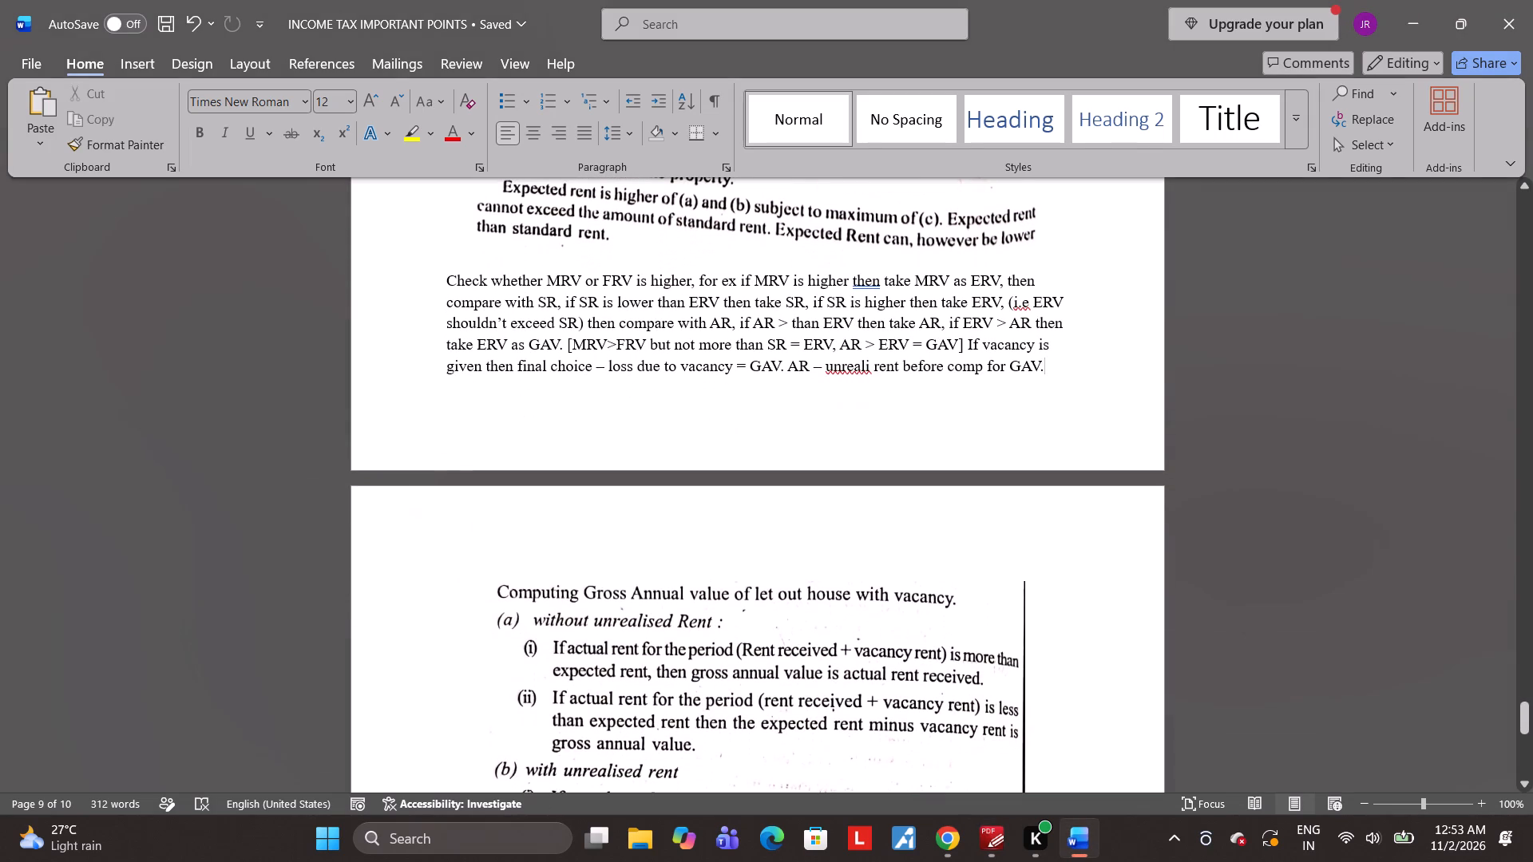
{"action": "scroll", "coordinate": [876, 575], "scroll_direction": "up", "scroll_amount": 1}
{"action": "key", "text": "space"}
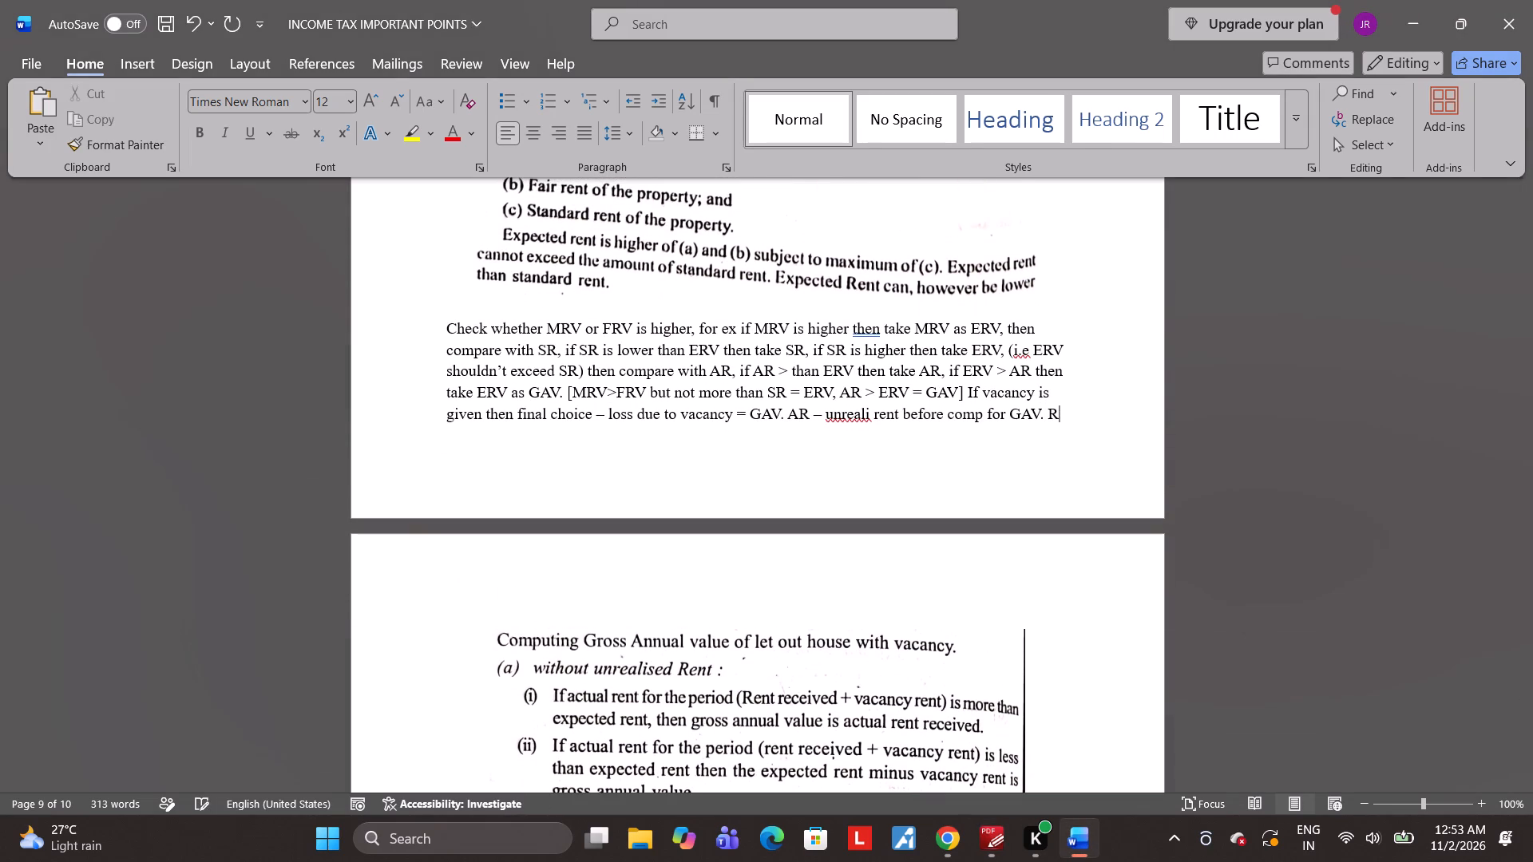
{"action": "type", "text": "ecovery of unrealised re"}
{"action": "type", "text": "nt"}
{"action": "key", "text": "space"}
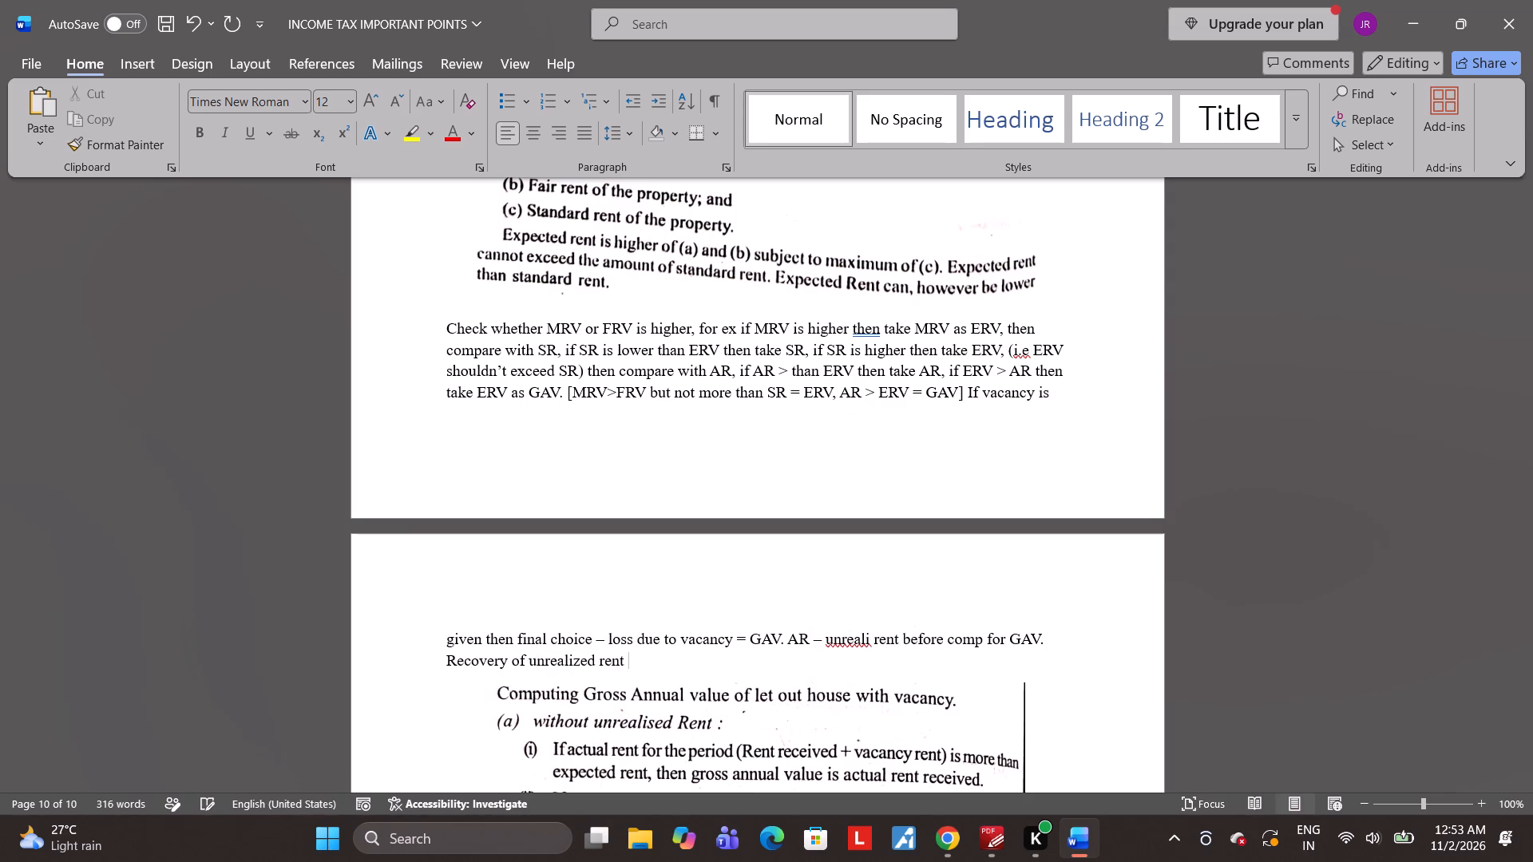
{"action": "type", "text": "should be added after deductions"}
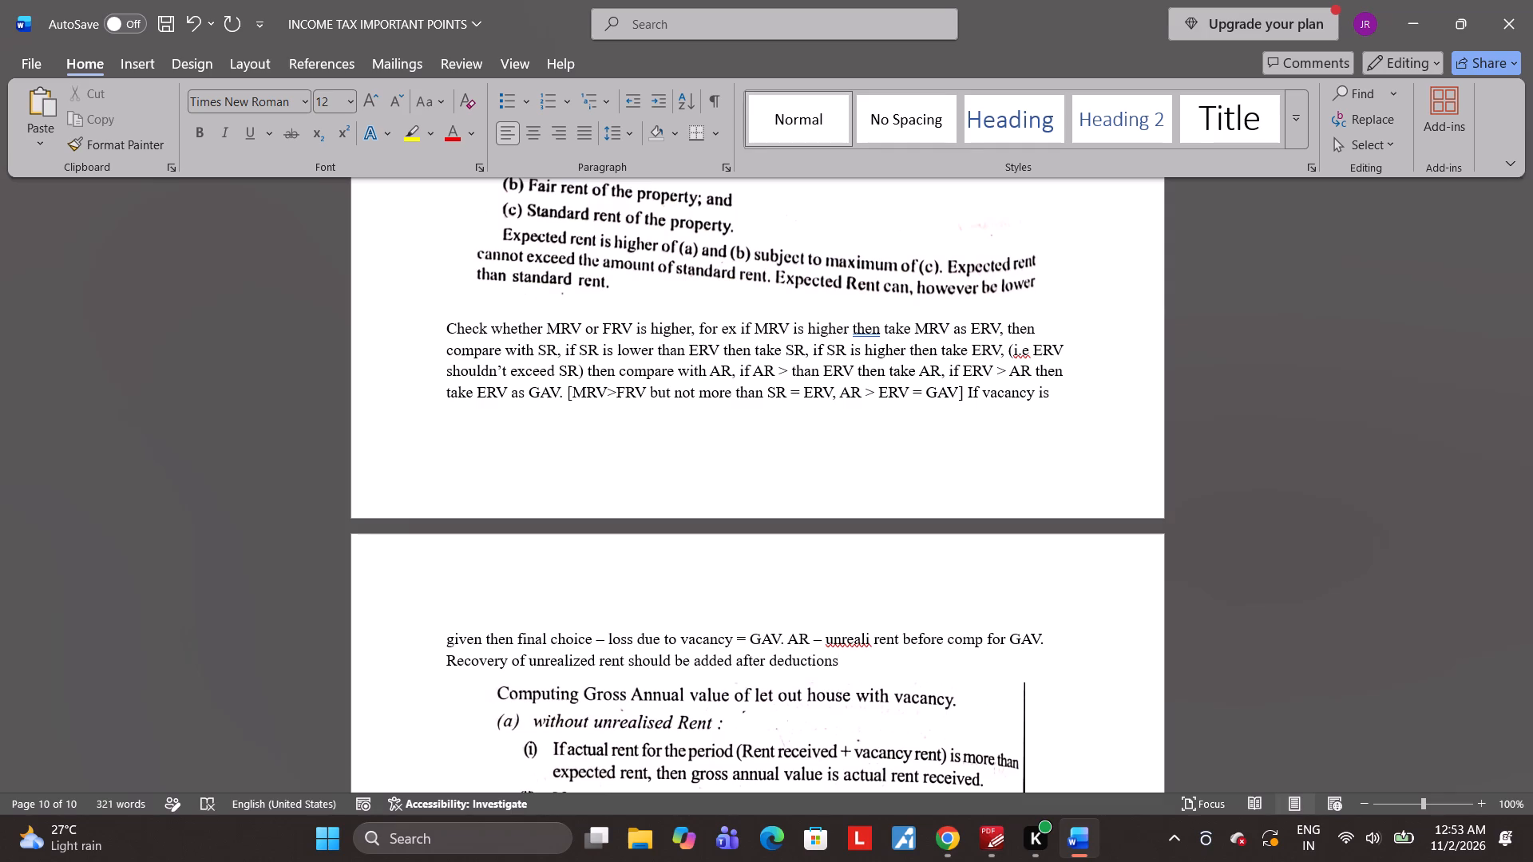
Reword the end of the recovery note so that it reads "be shown after deductions".
{"action": "key", "text": "BackSpace"}
{"action": "key", "text": "BackSpace"}
{"action": "key", "text": "BackSpace"}
{"action": "key", "text": "BackSpace"}
{"action": "key", "text": "BackSpace"}
{"action": "key", "text": "BackSpace"}
{"action": "key", "text": "BackSpace"}
{"action": "key", "text": "BackSpace"}
{"action": "key", "text": "BackSpace"}
{"action": "key", "text": "BackSpace"}
{"action": "key", "text": "BackSpace"}
{"action": "key", "text": "BackSpace"}
{"action": "key", "text": "BackSpace"}
{"action": "key", "text": "BackSpace"}
{"action": "key", "text": "BackSpace"}
{"action": "key", "text": "BackSpace"}
{"action": "key", "text": "BackSpace"}
{"action": "key", "text": "BackSpace"}
{"action": "key", "text": "BackSpace"}
{"action": "key", "text": "BackSpace"}
{"action": "type", "text": "be"}
{"action": "key", "text": "space"}
{"action": "type", "text": "shown after deductions"}
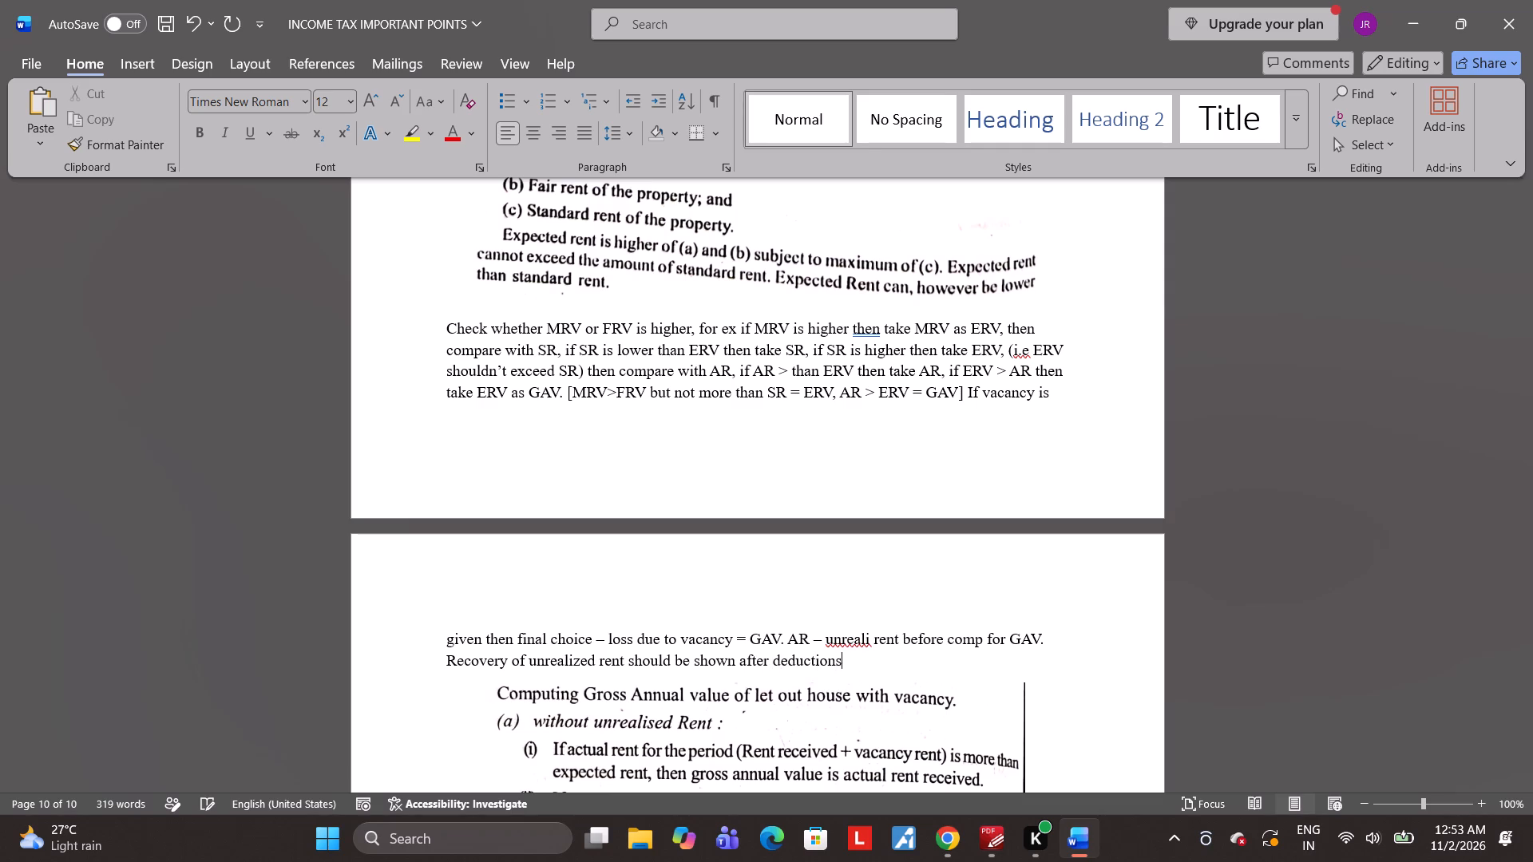
Extend the recovery note with ", calc: + unrealised rent – 30% of unrealised rent", checking the formula against the Illustration 18 solution in the PDF.
{"action": "type", "text": ", calc"}
{"action": "type", "text": ";"}
{"action": "key", "text": "space"}
{"action": "key", "text": "BackSpace"}
{"action": "key", "text": "BackSpace"}
{"action": "type", "text": ":"}
{"action": "key", "text": "space"}
{"action": "key", "text": "alt+Tab"}
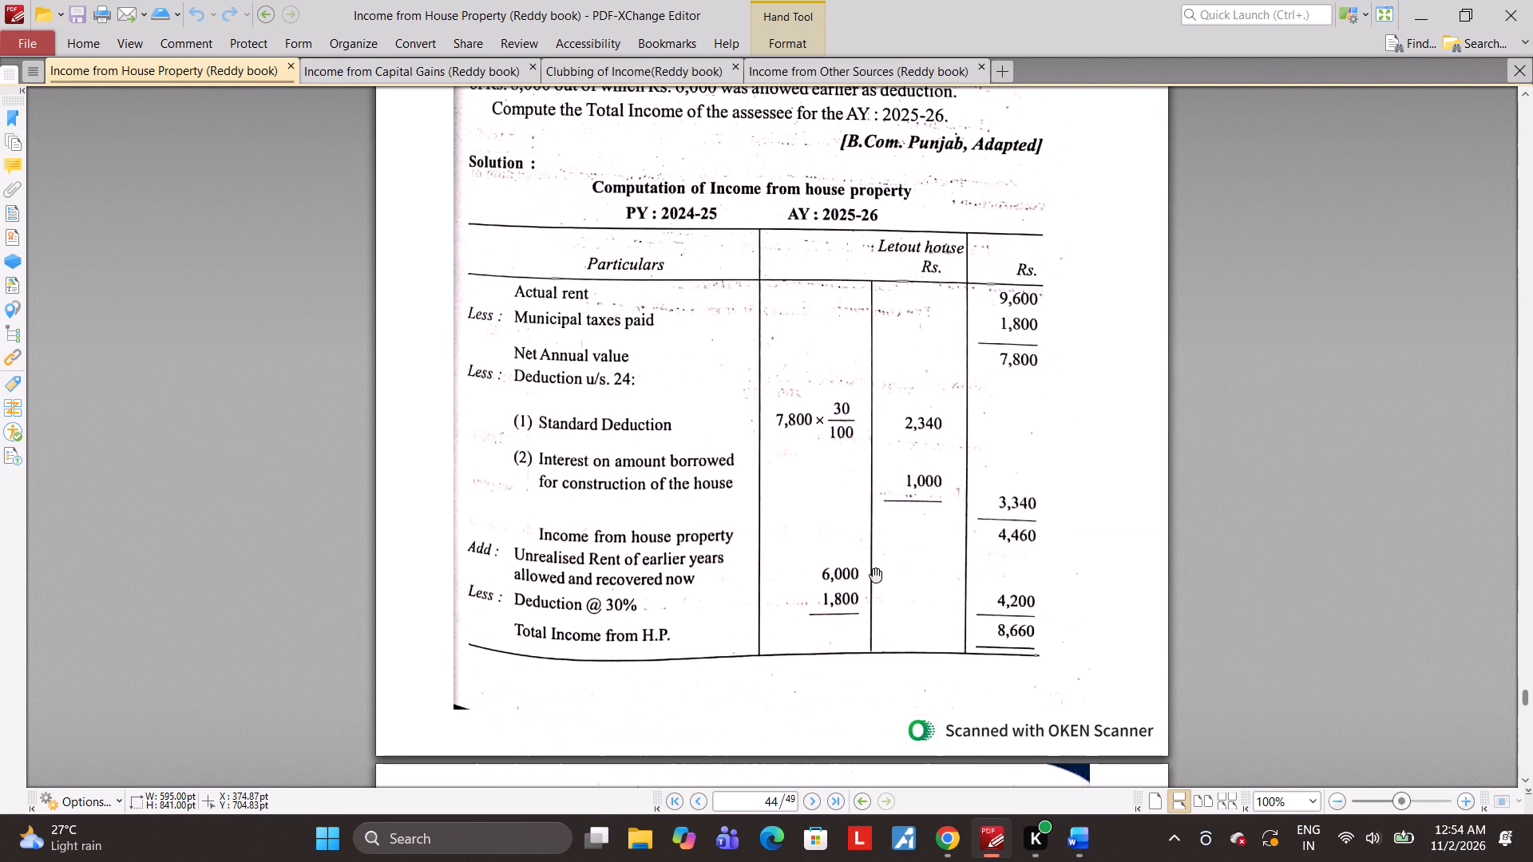
{"action": "key", "text": "alt+Tab"}
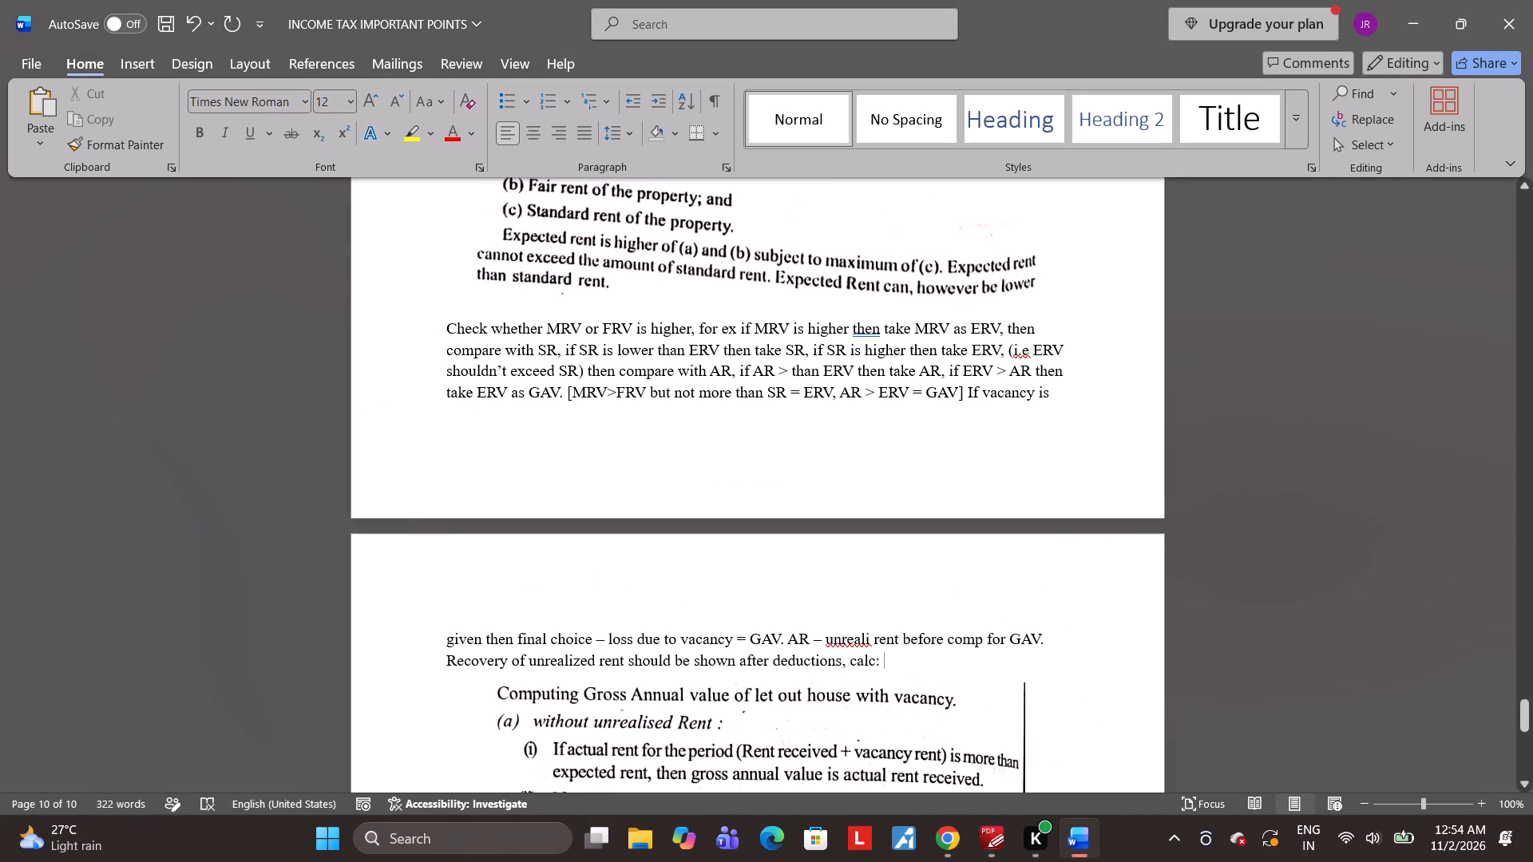
{"action": "key", "text": "equal"}
{"action": "key", "text": "BackSpace"}
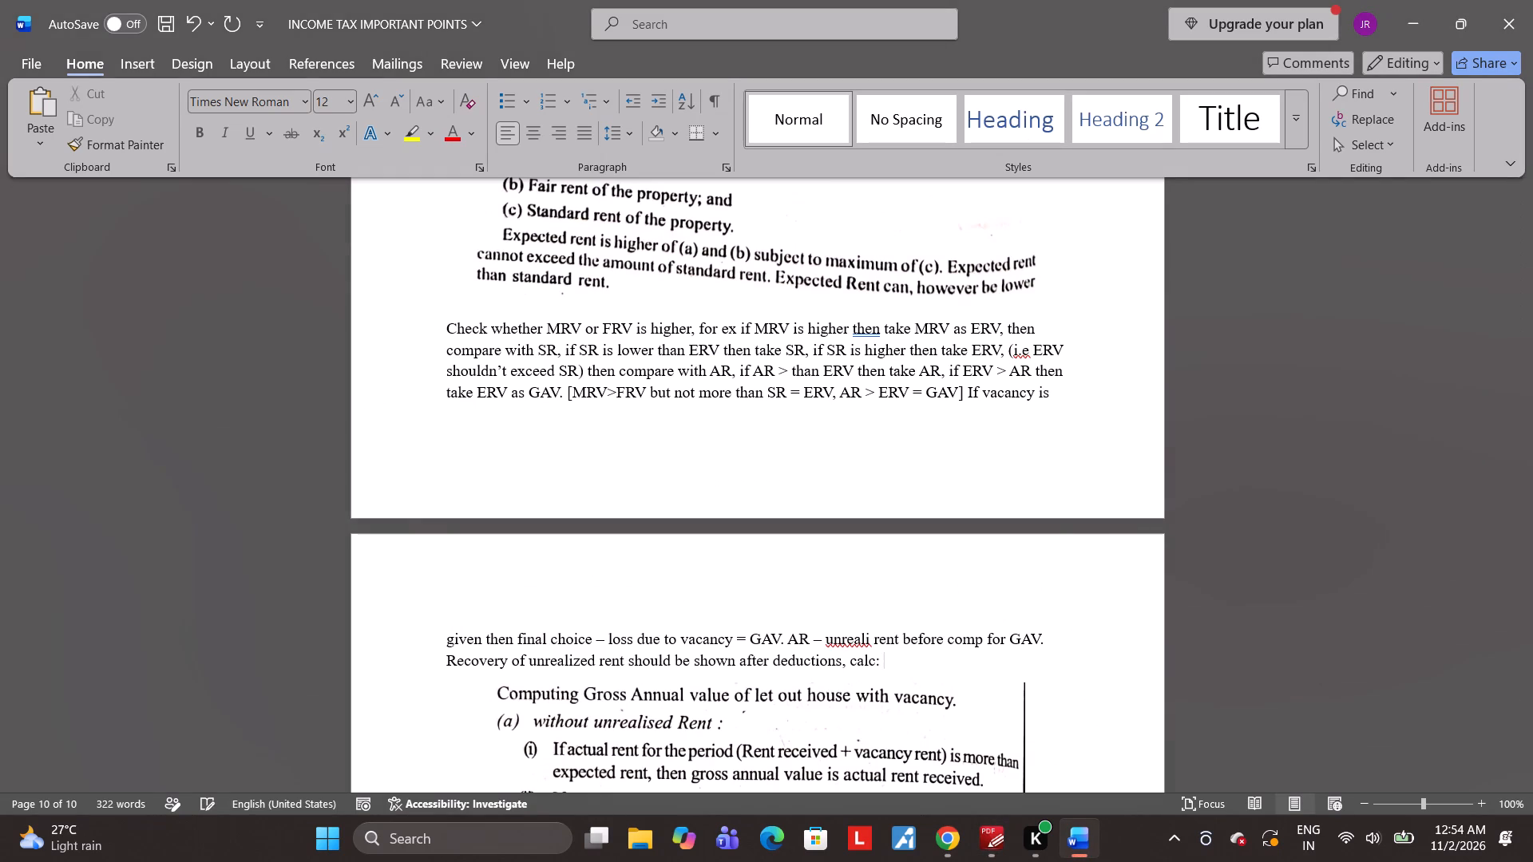
{"action": "type", "text": "+"}
{"action": "key", "text": "space"}
{"action": "type", "text": "unrealised rent"}
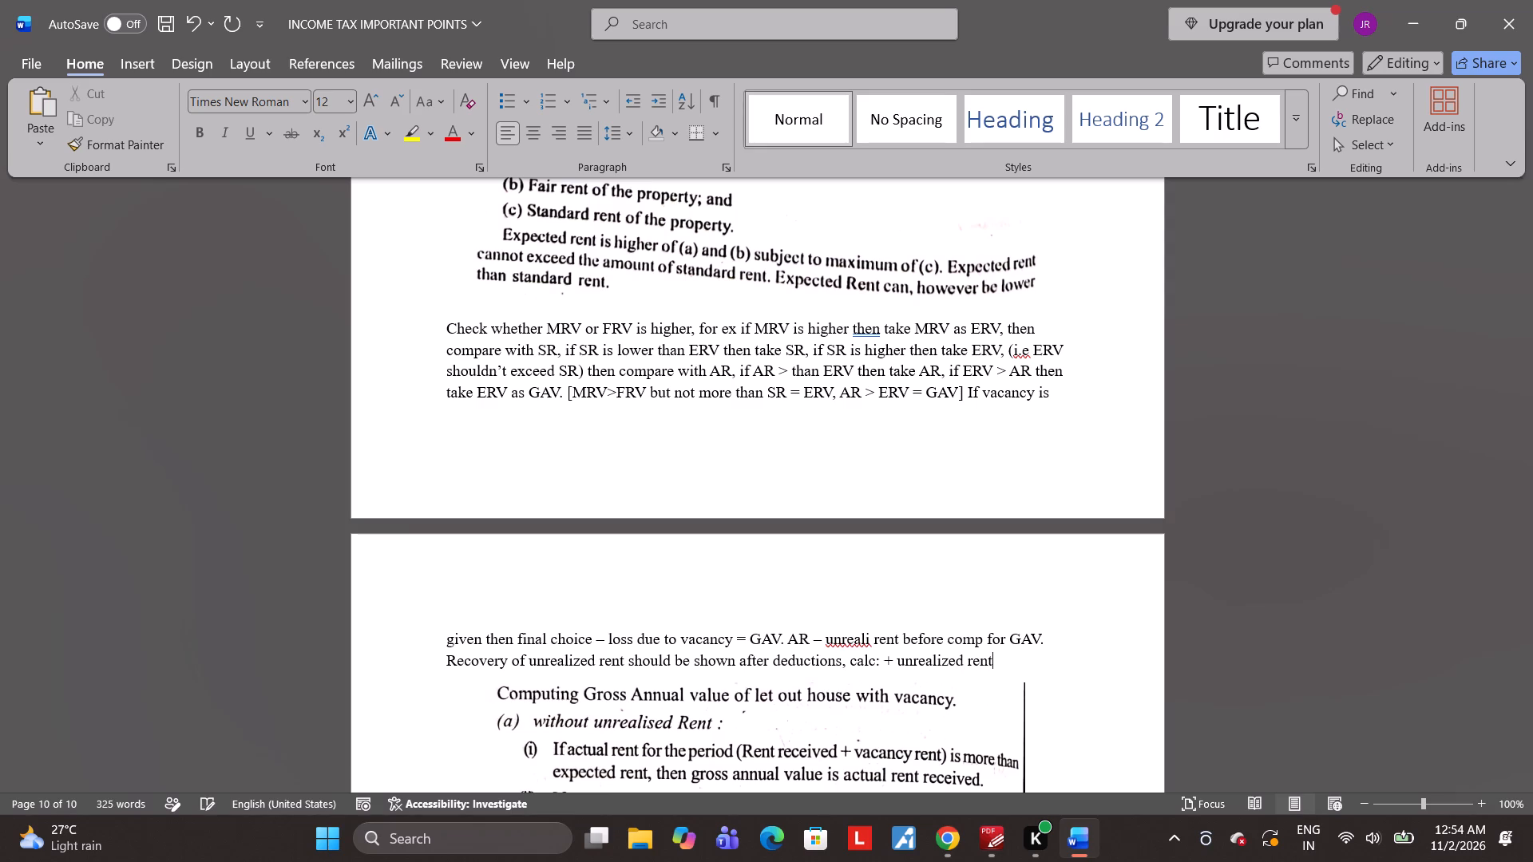
{"action": "key", "text": "space"}
{"action": "type", "text": "-"}
{"action": "key", "text": "space"}
{"action": "key", "text": "alt+Tab"}
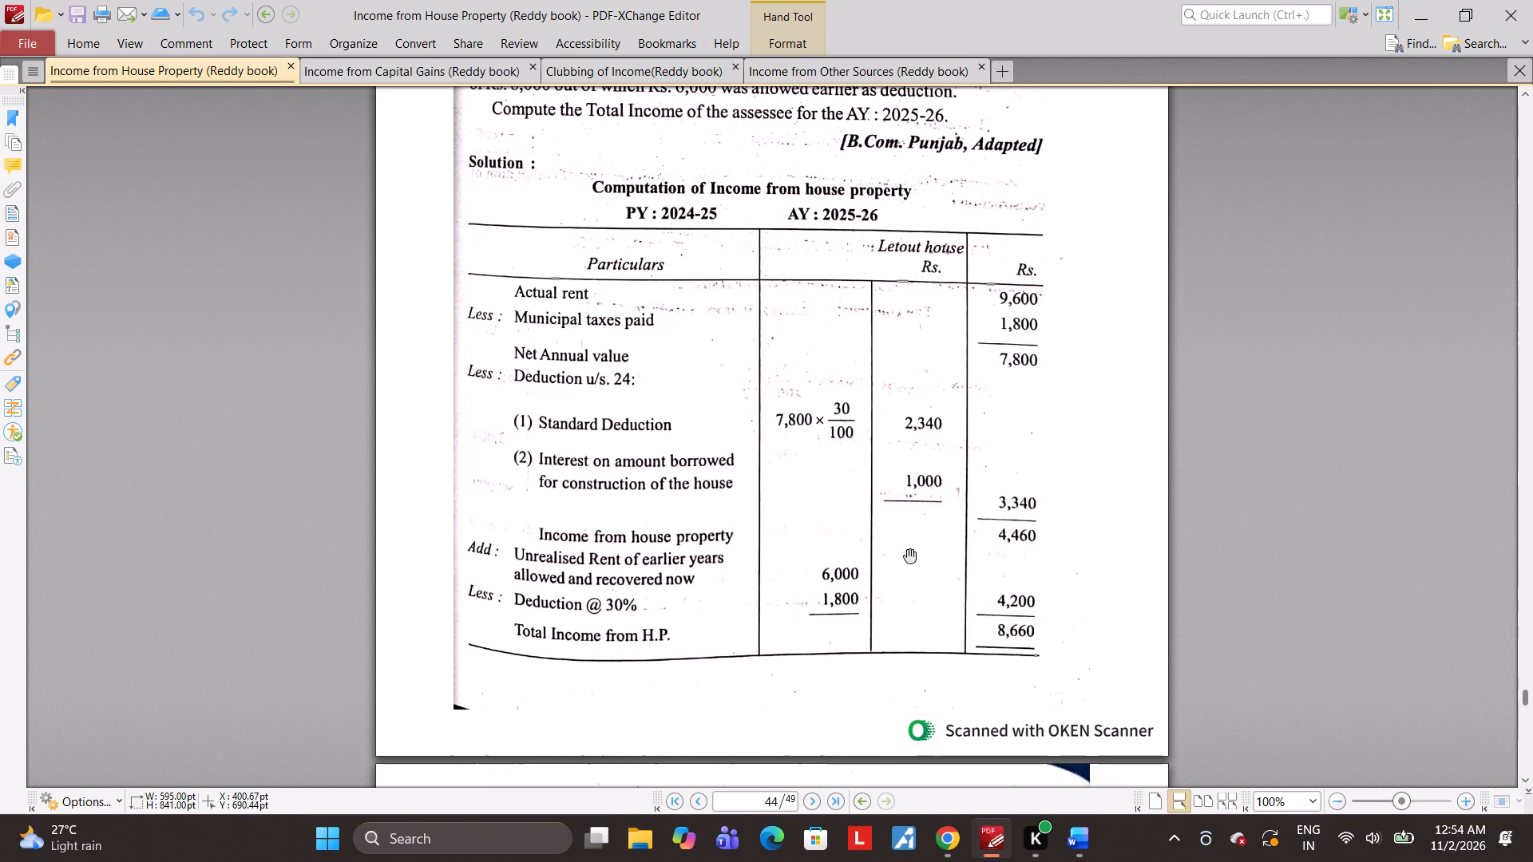
{"action": "key", "text": "alt+Tab"}
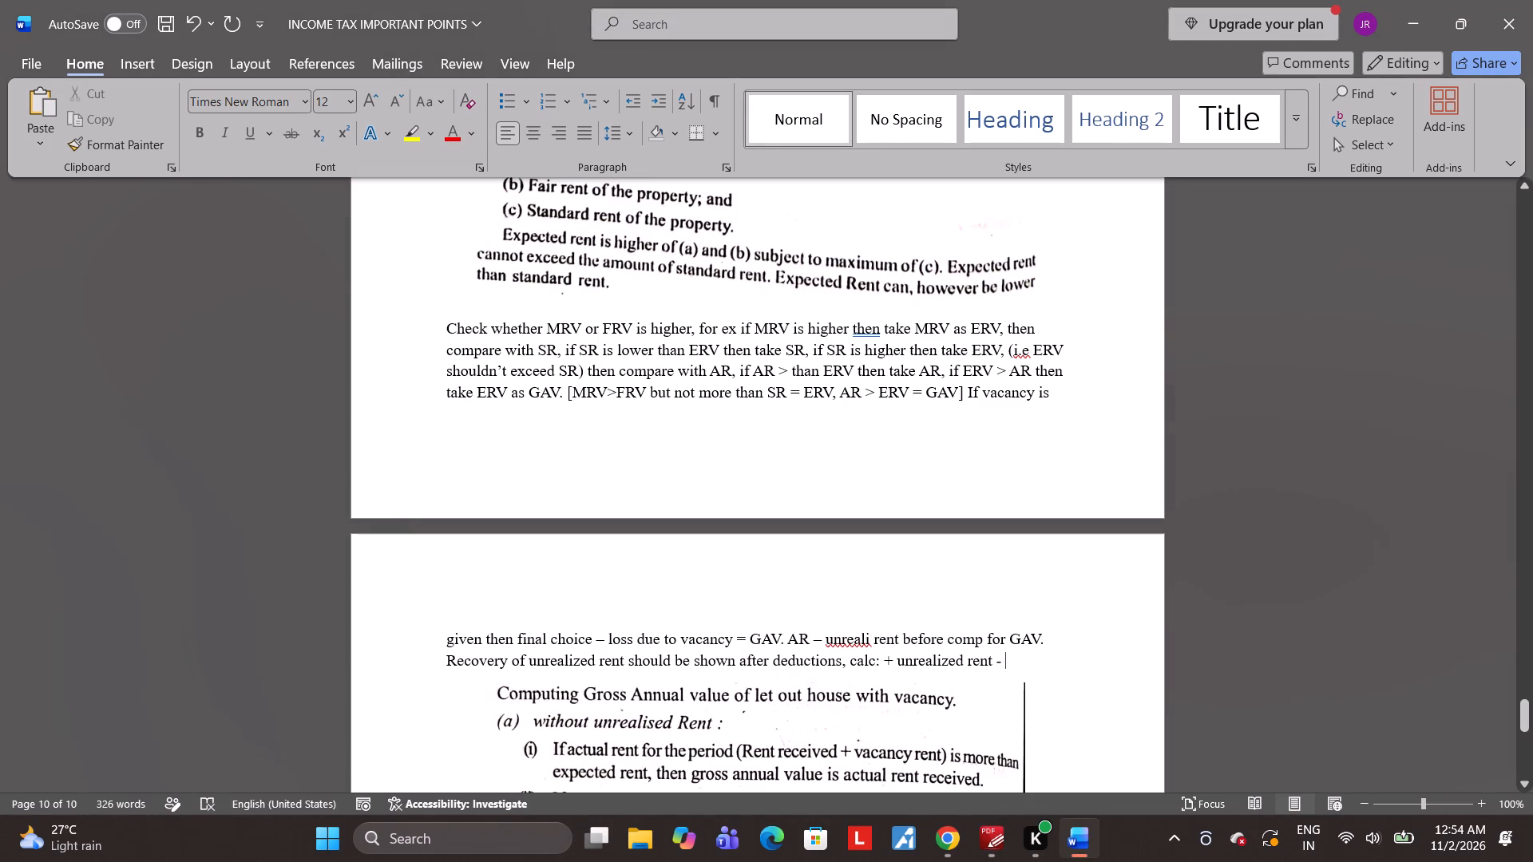
{"action": "type", "text": "30"}
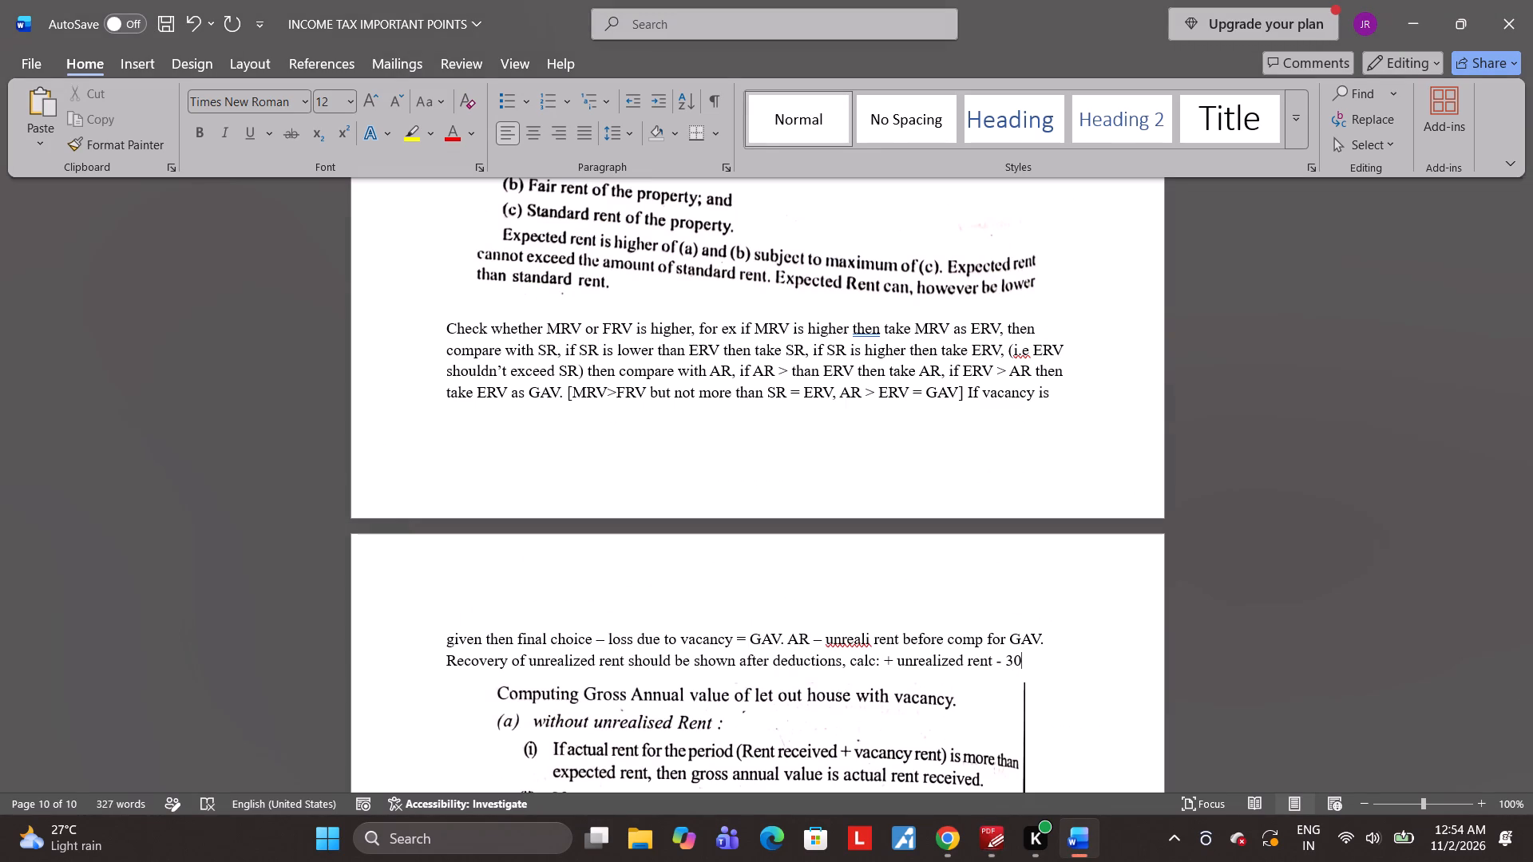
{"action": "type", "text": "% of unrel"}
{"action": "key", "text": "BackSpace"}
{"action": "type", "text": "alised rent"}
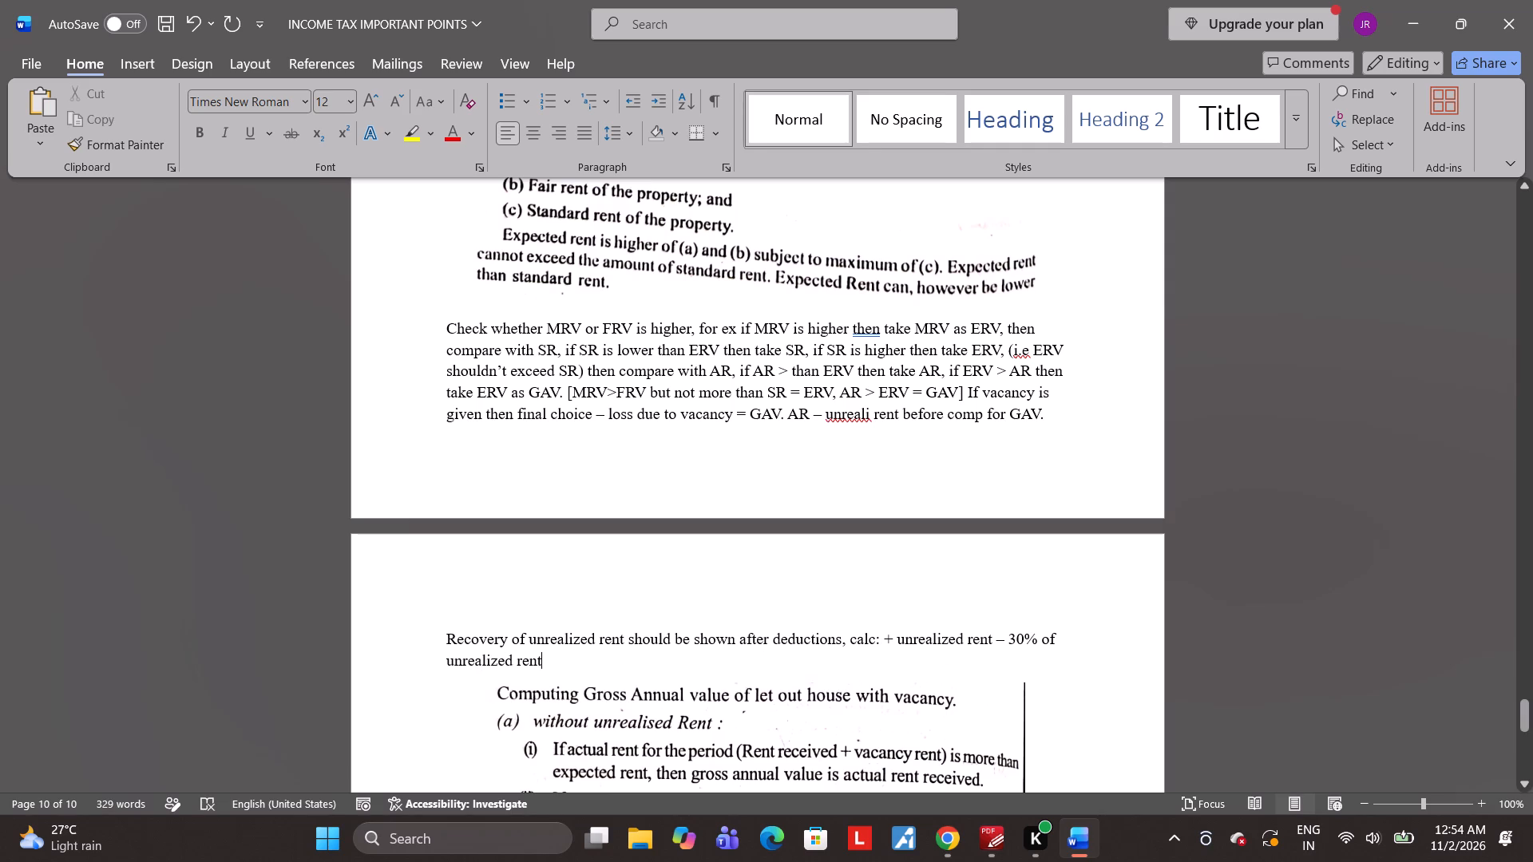
Enclose "unrealized rent – 30% of unrealized rent" in parentheses in the recovery note's calculation.
{"action": "left_click", "coordinate": [897, 639]}
{"action": "key", "text": "shift+parenleft"}
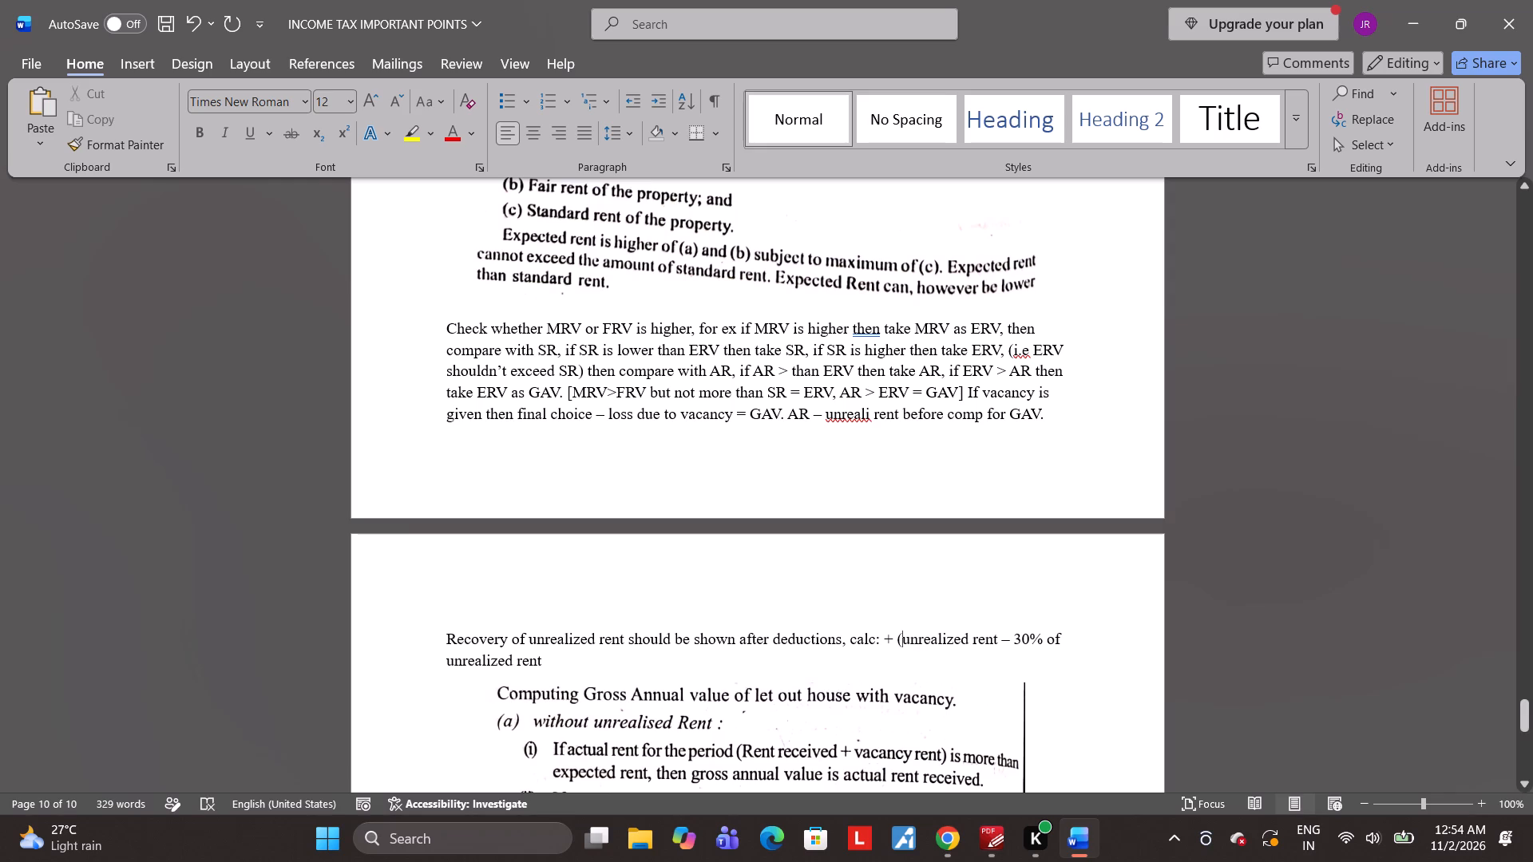
{"action": "left_click", "coordinate": [546, 666]}
{"action": "key", "text": "shift+parenright"}
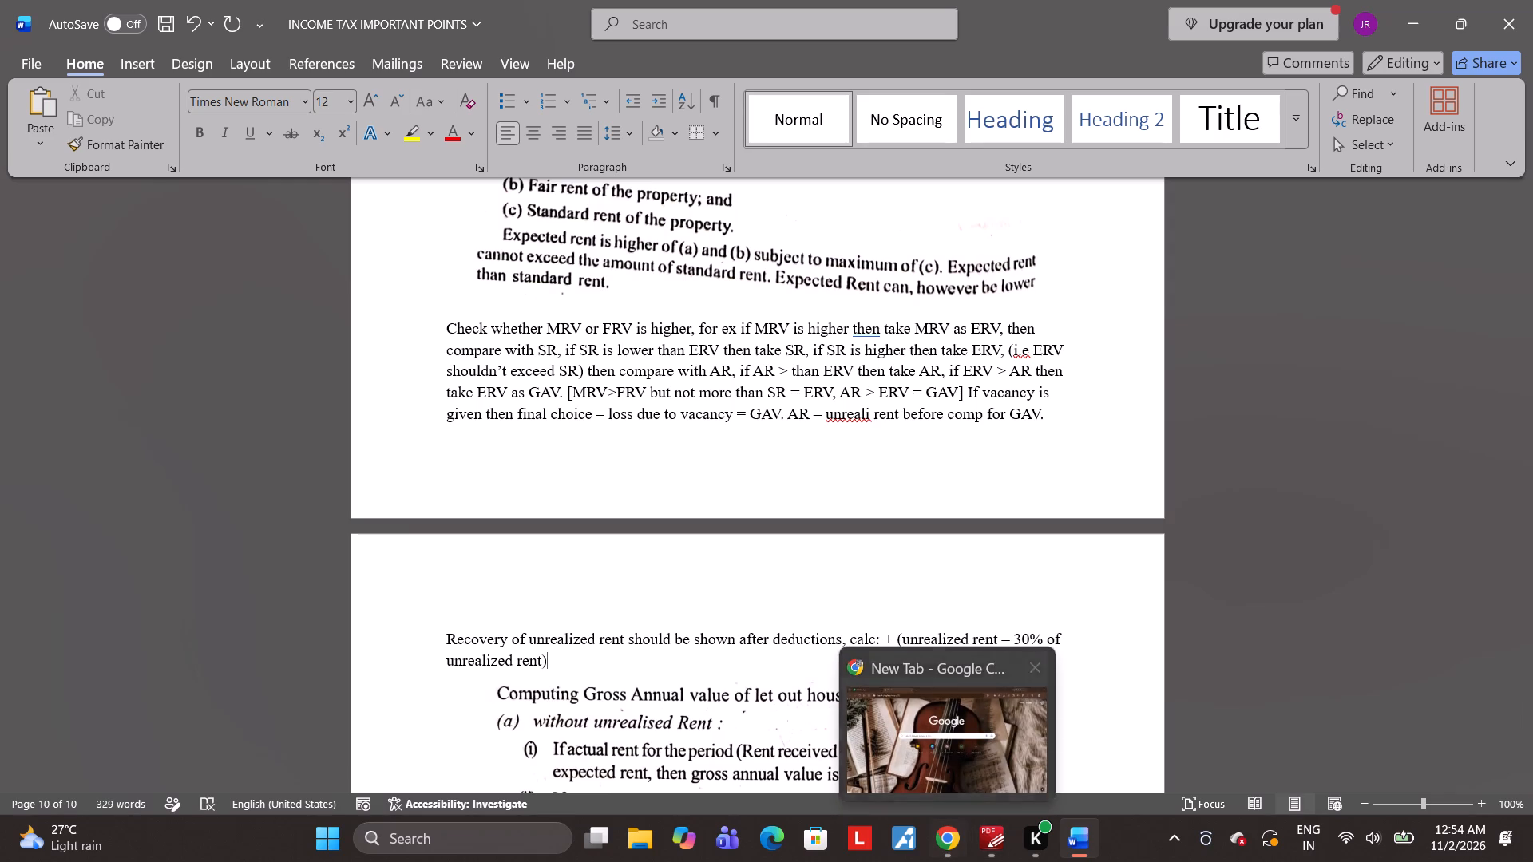
Switch to the house property PDF and study Illustration 19's given data and income computation for Houses A and B.
{"action": "left_click", "coordinate": [984, 857]}
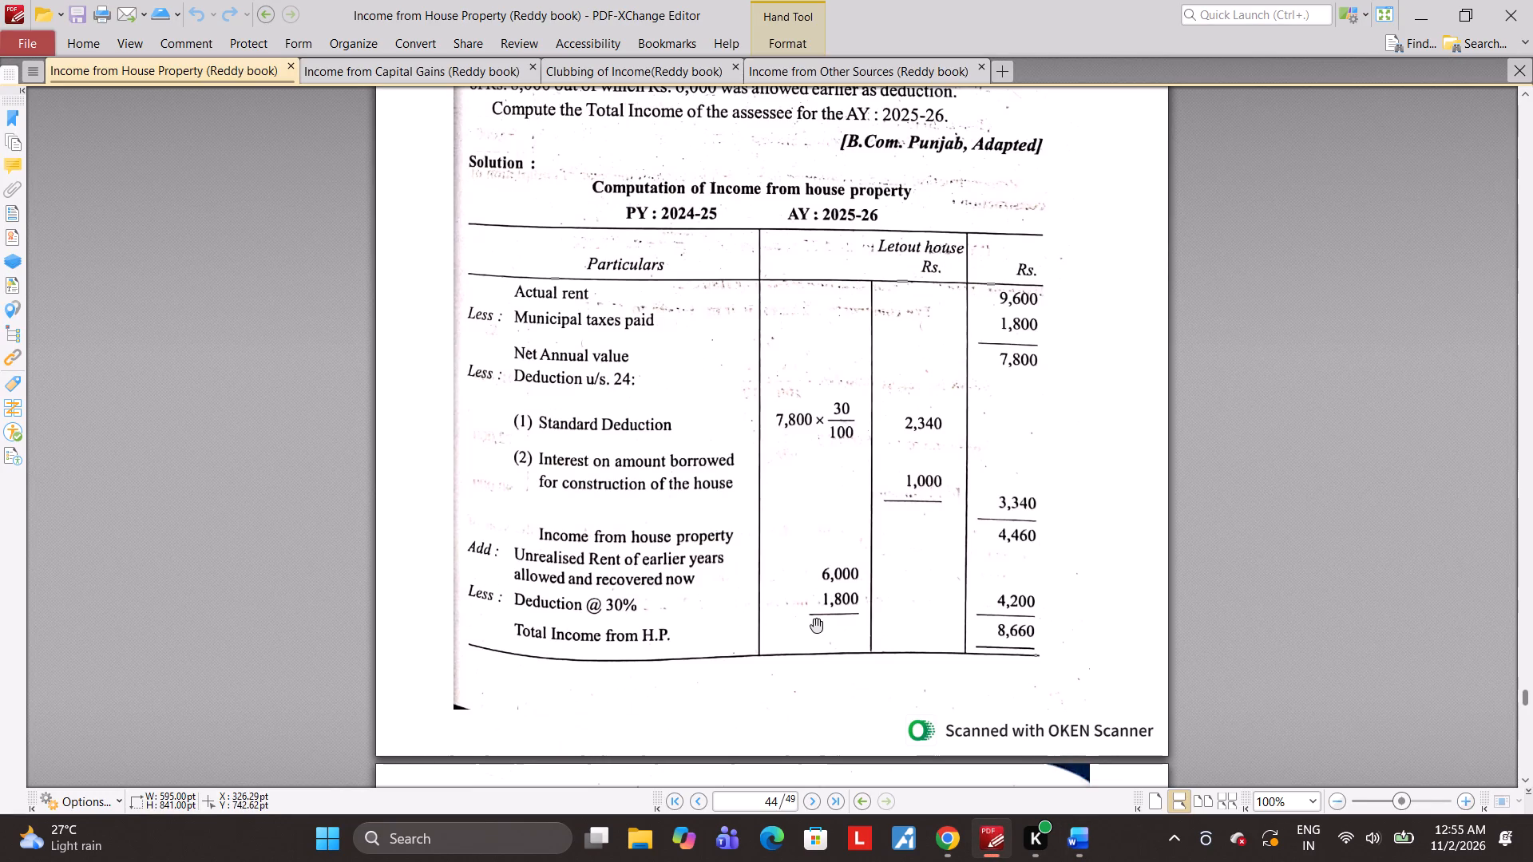
{"action": "scroll", "coordinate": [1109, 654], "scroll_direction": "down", "scroll_amount": 19}
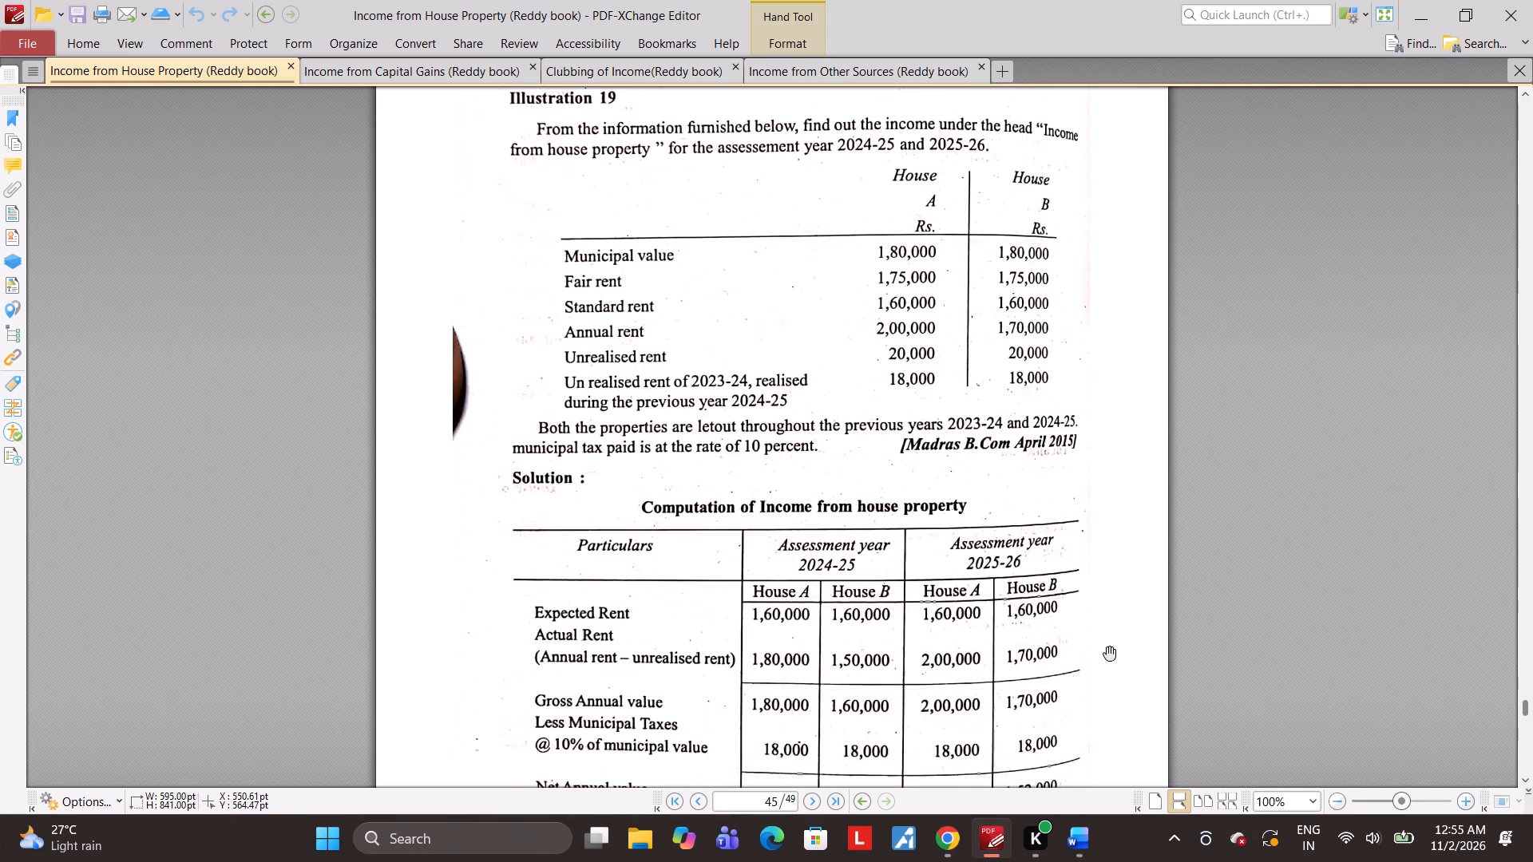
{"action": "scroll", "coordinate": [1109, 653], "scroll_direction": "down", "scroll_amount": 1}
{"action": "scroll", "coordinate": [1103, 637], "scroll_direction": "up", "scroll_amount": 2}
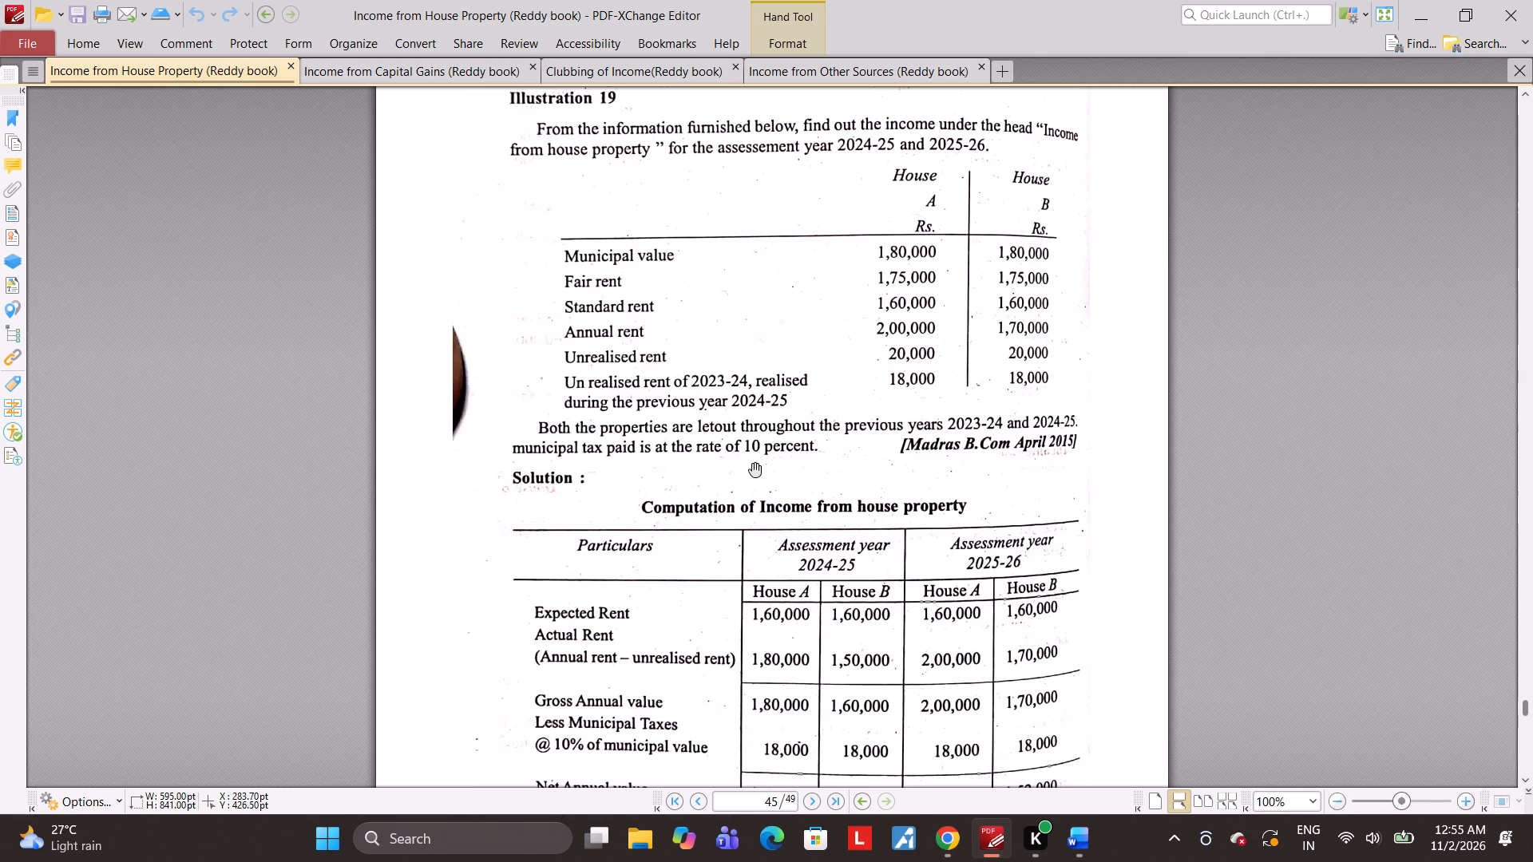
{"action": "scroll", "coordinate": [755, 469], "scroll_direction": "down", "scroll_amount": 1}
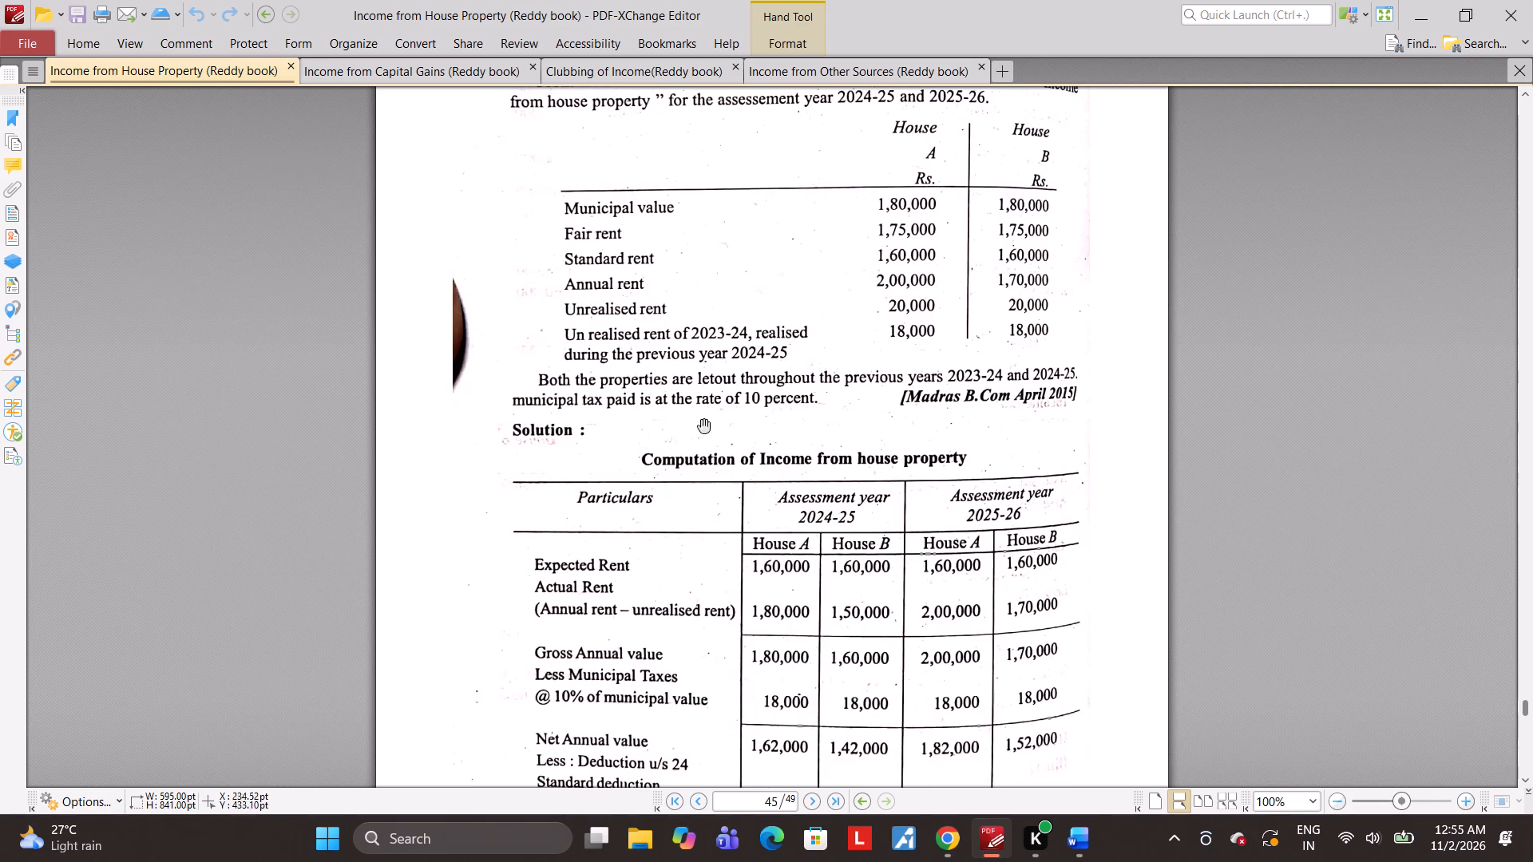
{"action": "scroll", "coordinate": [764, 411], "scroll_direction": "down", "scroll_amount": 4}
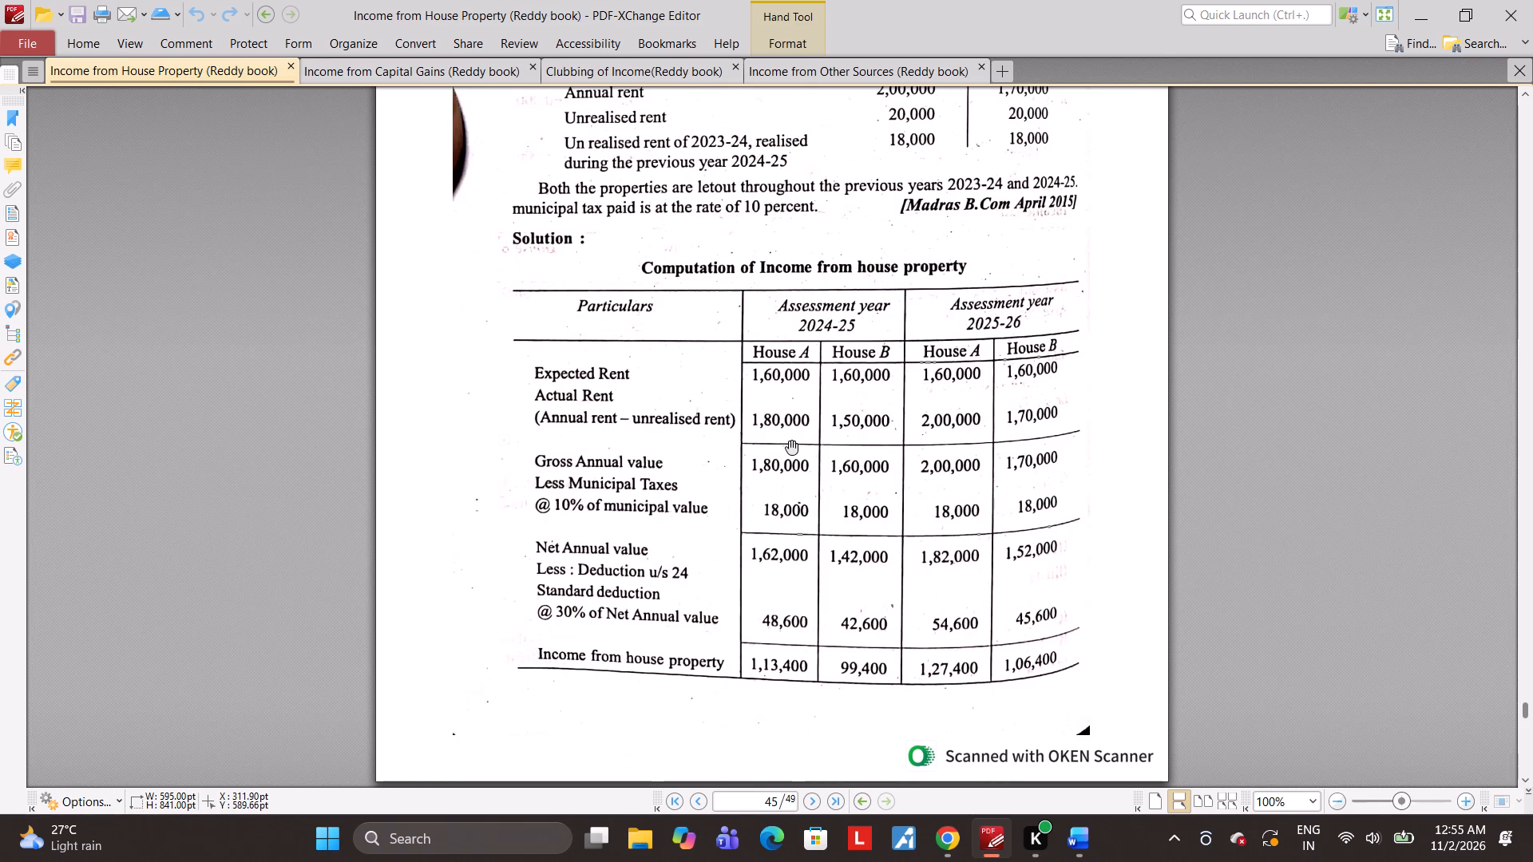
{"action": "scroll", "coordinate": [779, 448], "scroll_direction": "down", "scroll_amount": 3}
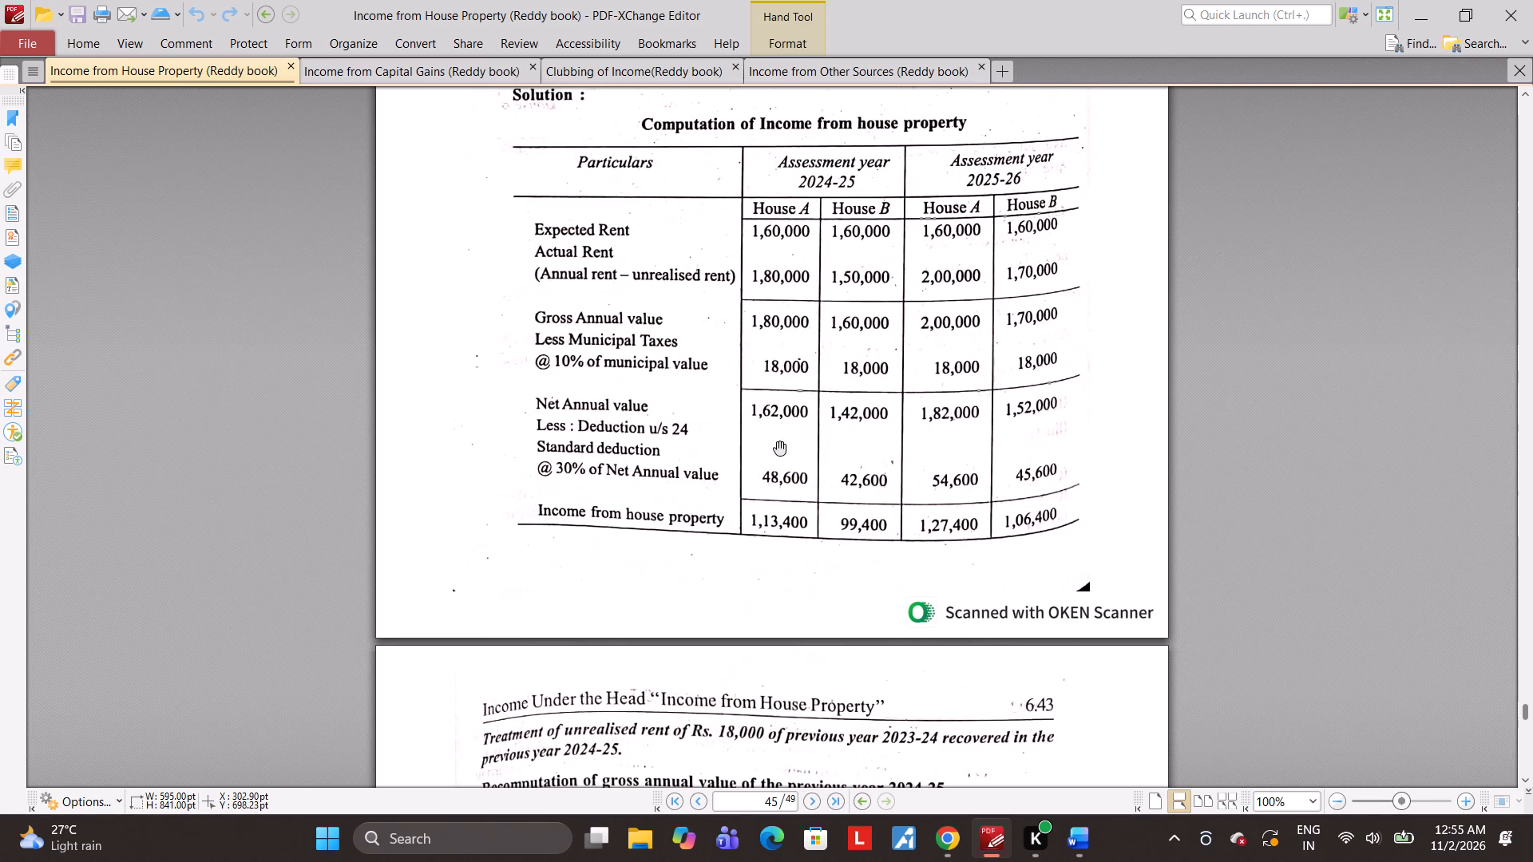
{"action": "scroll", "coordinate": [779, 448], "scroll_direction": "down", "scroll_amount": 3}
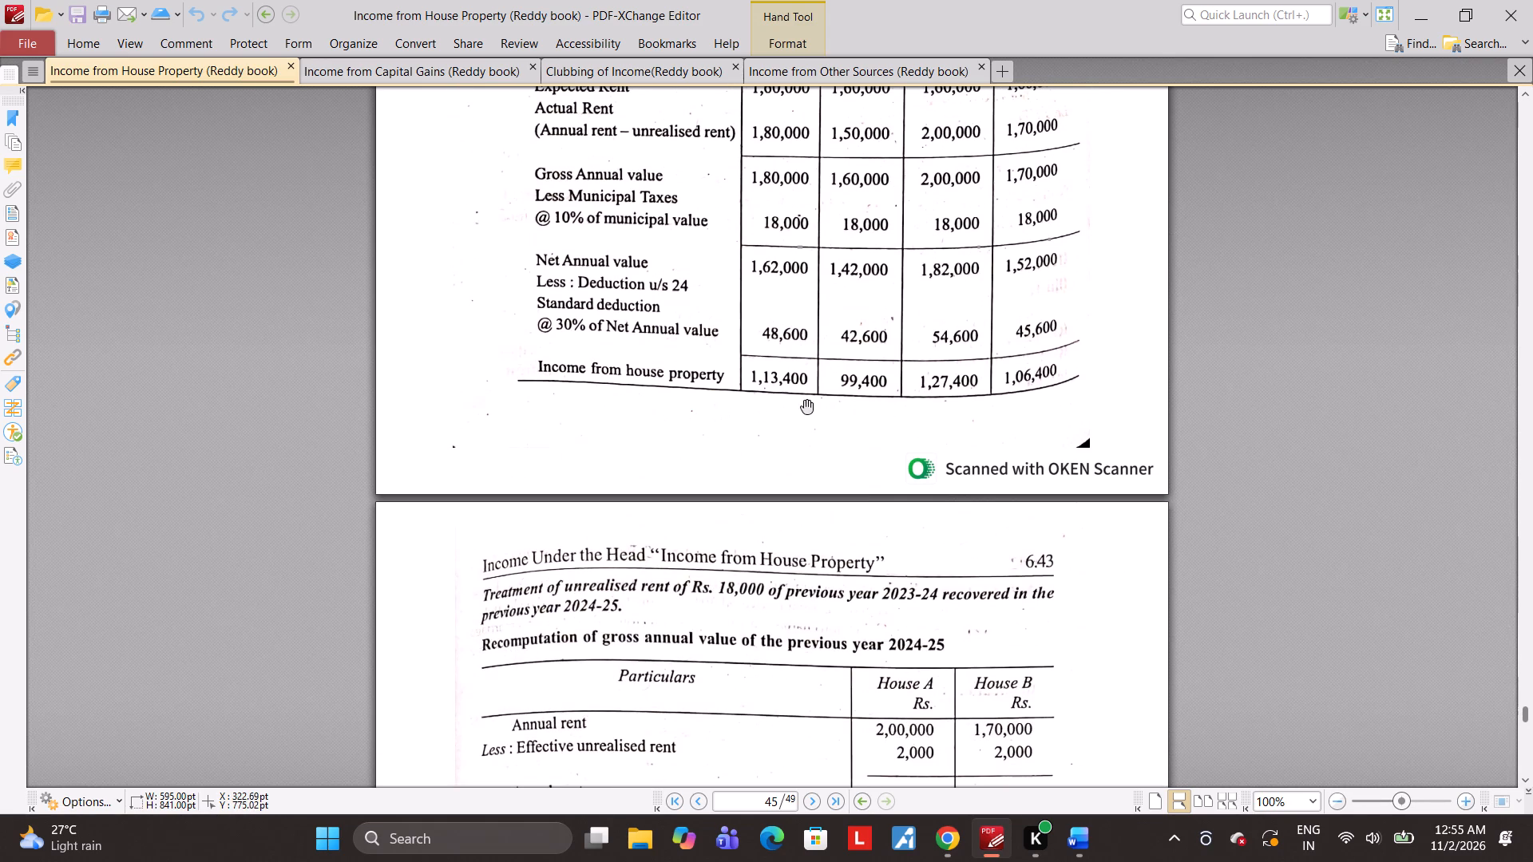
Cross-check the effective unrealised rent in the gross annual value recomputation against Illustration 19's given data and original computation.
{"action": "scroll", "coordinate": [806, 406], "scroll_direction": "down", "scroll_amount": 6}
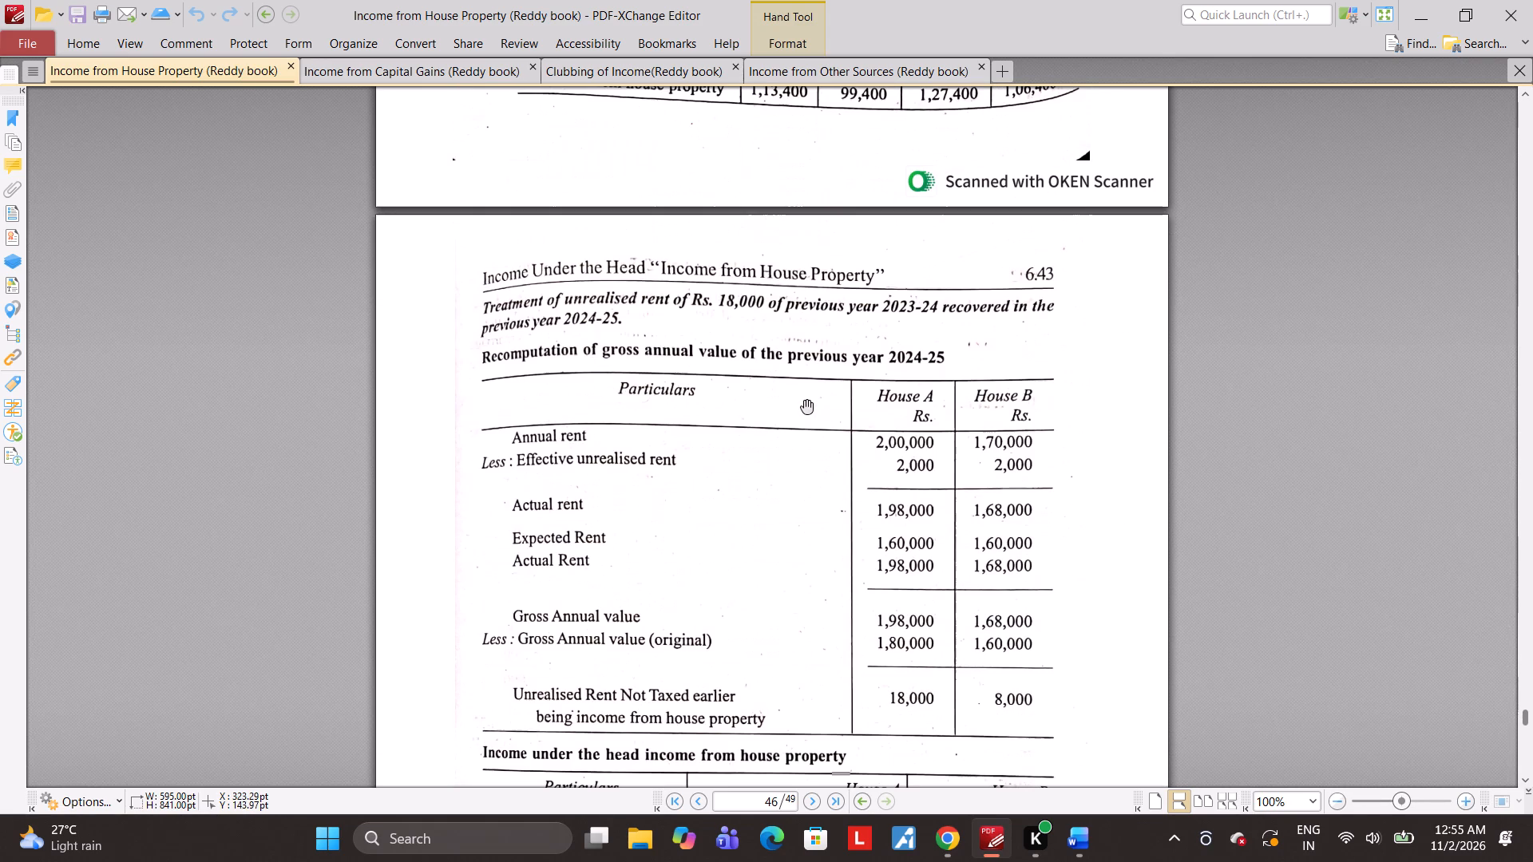
{"action": "scroll", "coordinate": [806, 406], "scroll_direction": "down", "scroll_amount": 1}
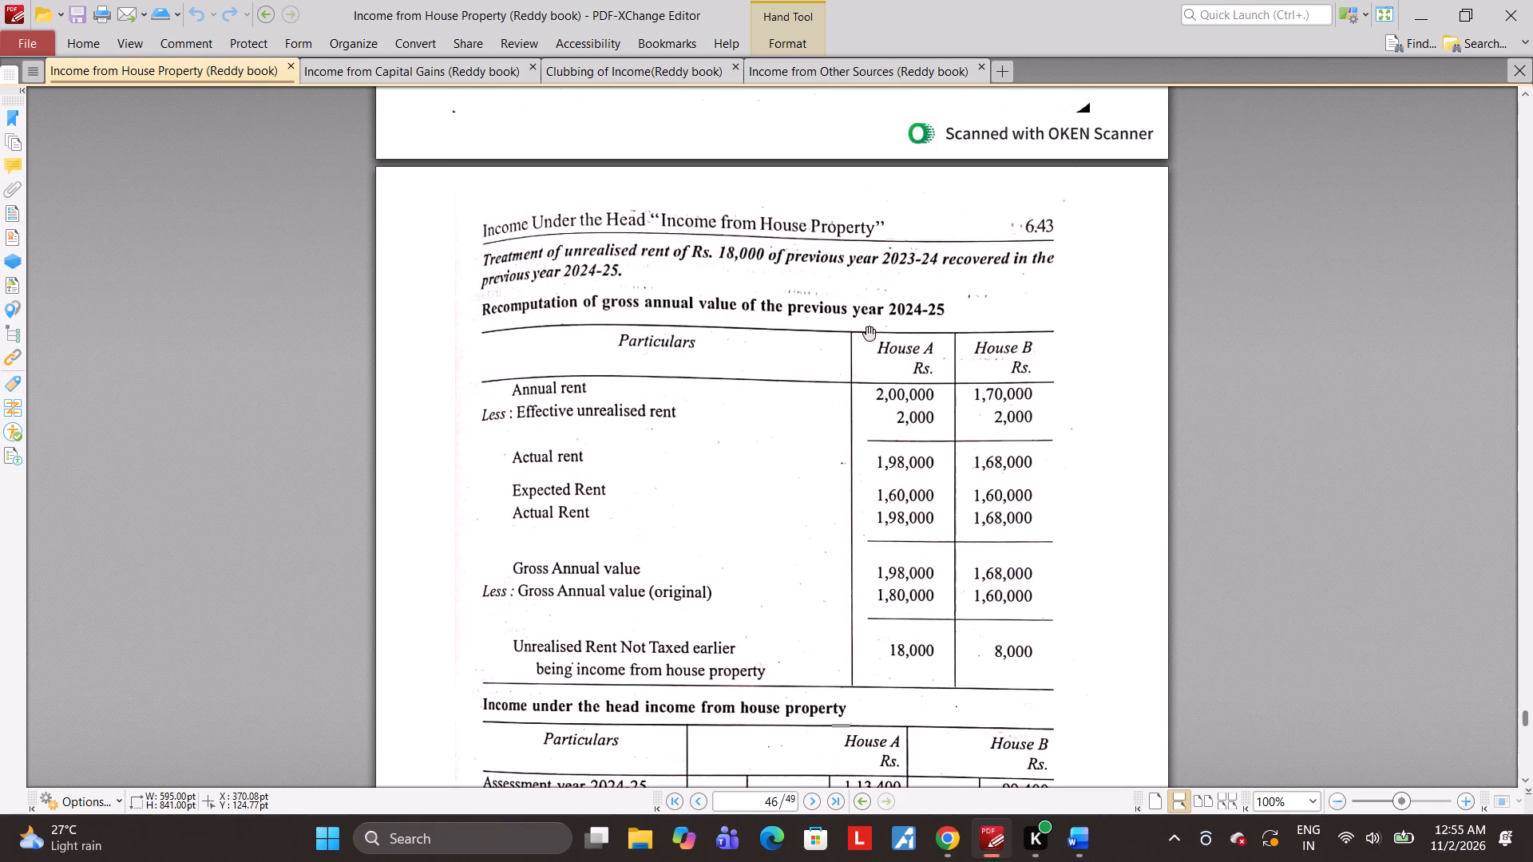
{"action": "scroll", "coordinate": [869, 335], "scroll_direction": "up", "scroll_amount": 4}
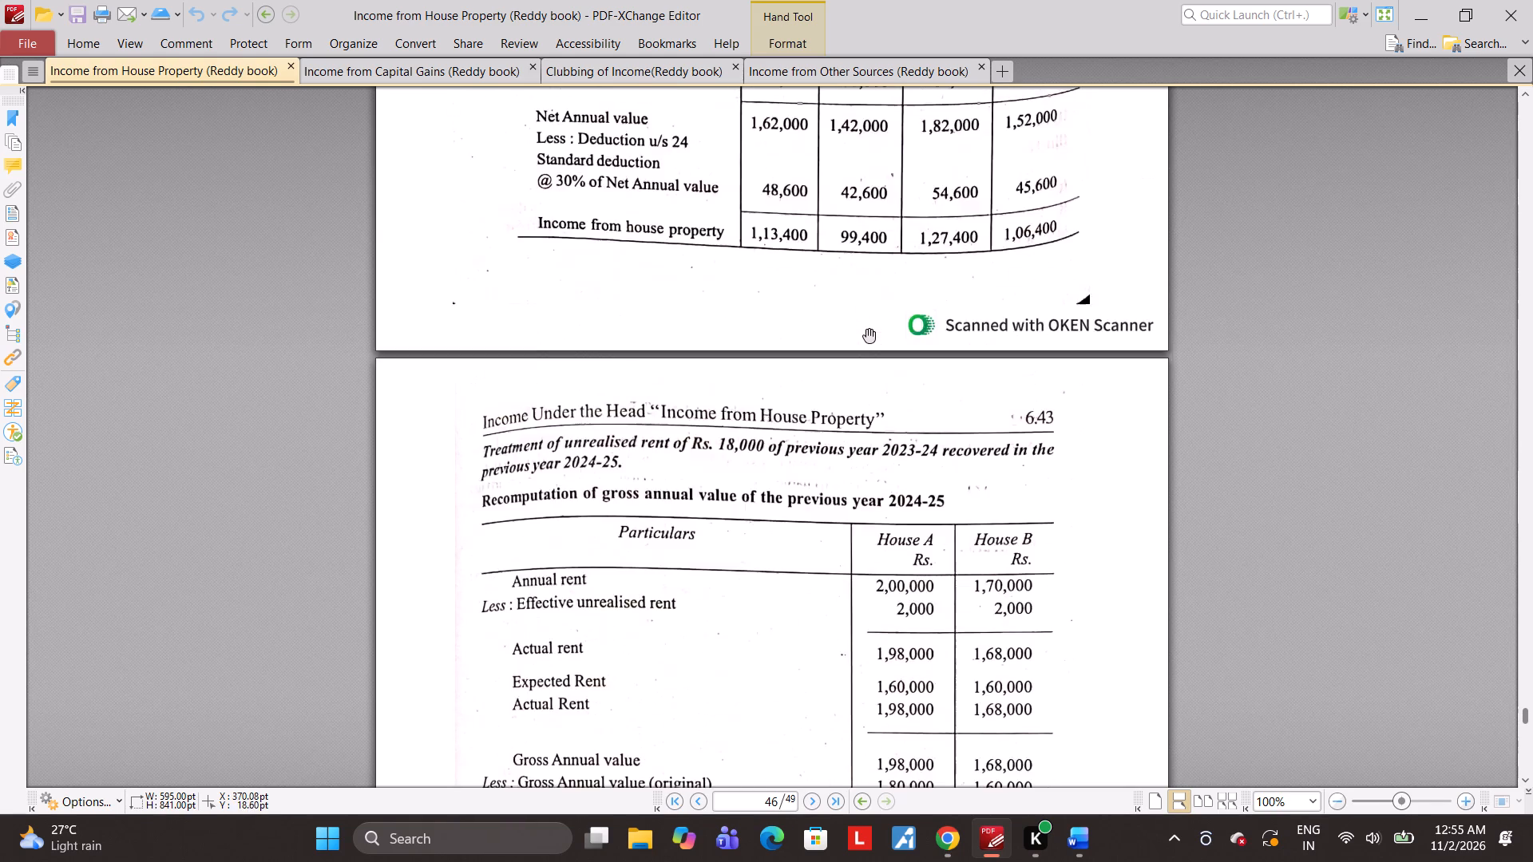
{"action": "scroll", "coordinate": [869, 335], "scroll_direction": "up", "scroll_amount": 8}
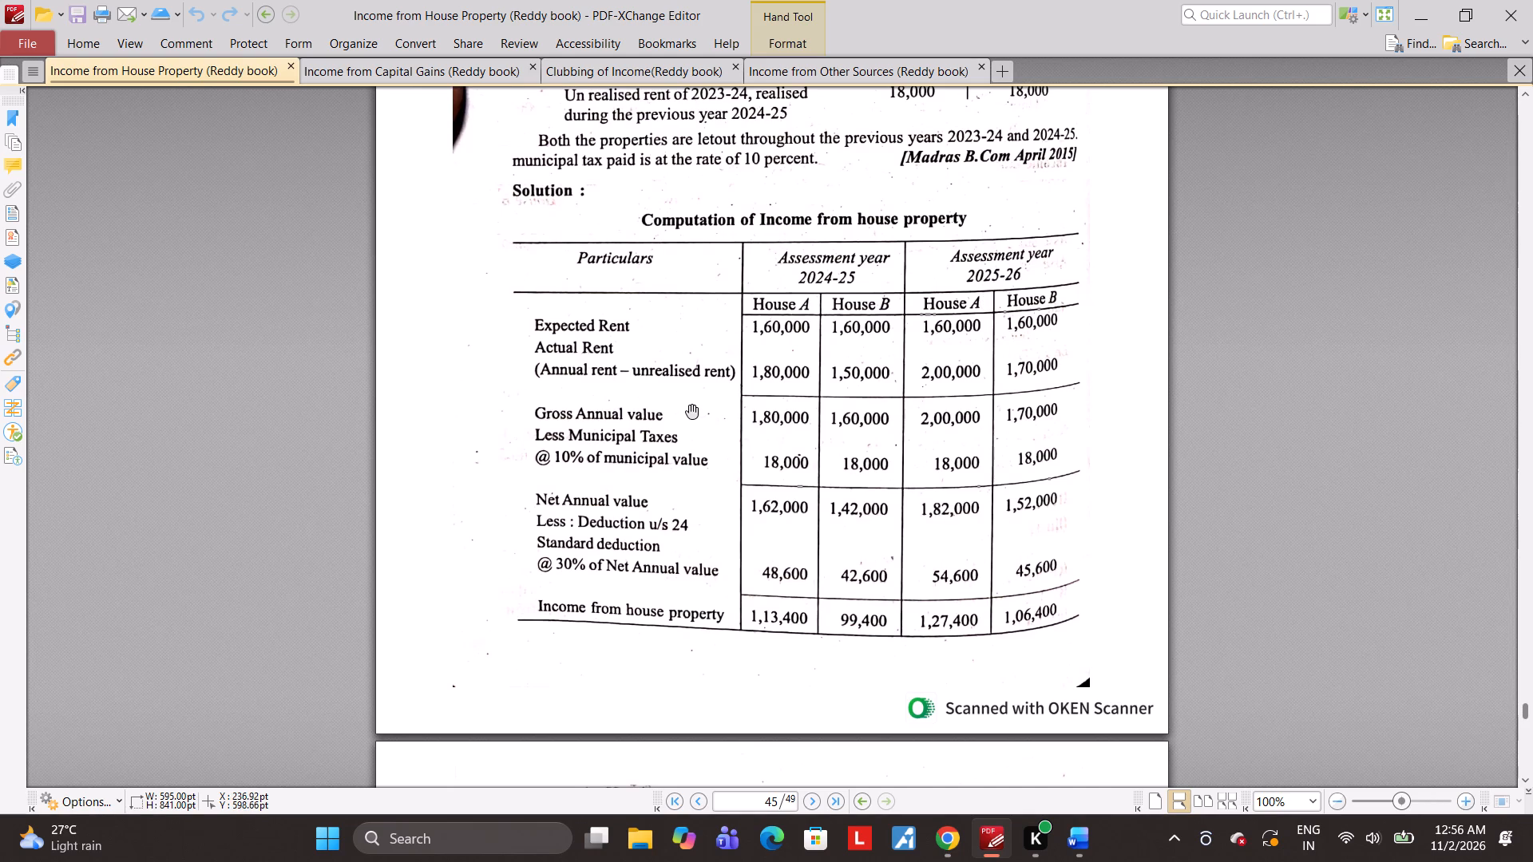
{"action": "scroll", "coordinate": [925, 381], "scroll_direction": "up", "scroll_amount": 4}
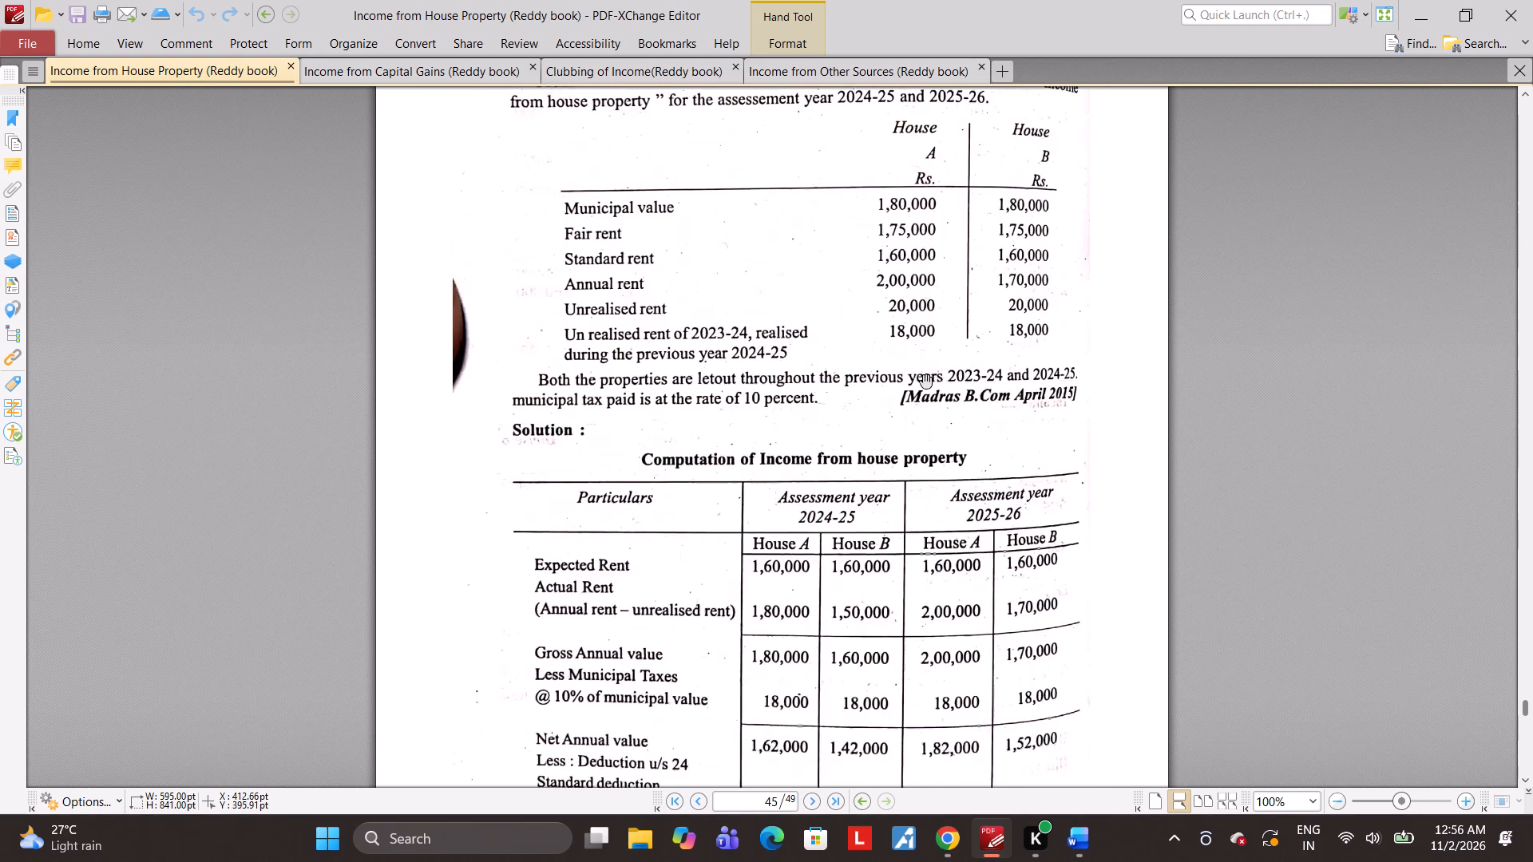
{"action": "scroll", "coordinate": [925, 381], "scroll_direction": "up", "scroll_amount": 3}
{"action": "scroll", "coordinate": [925, 381], "scroll_direction": "down", "scroll_amount": 2}
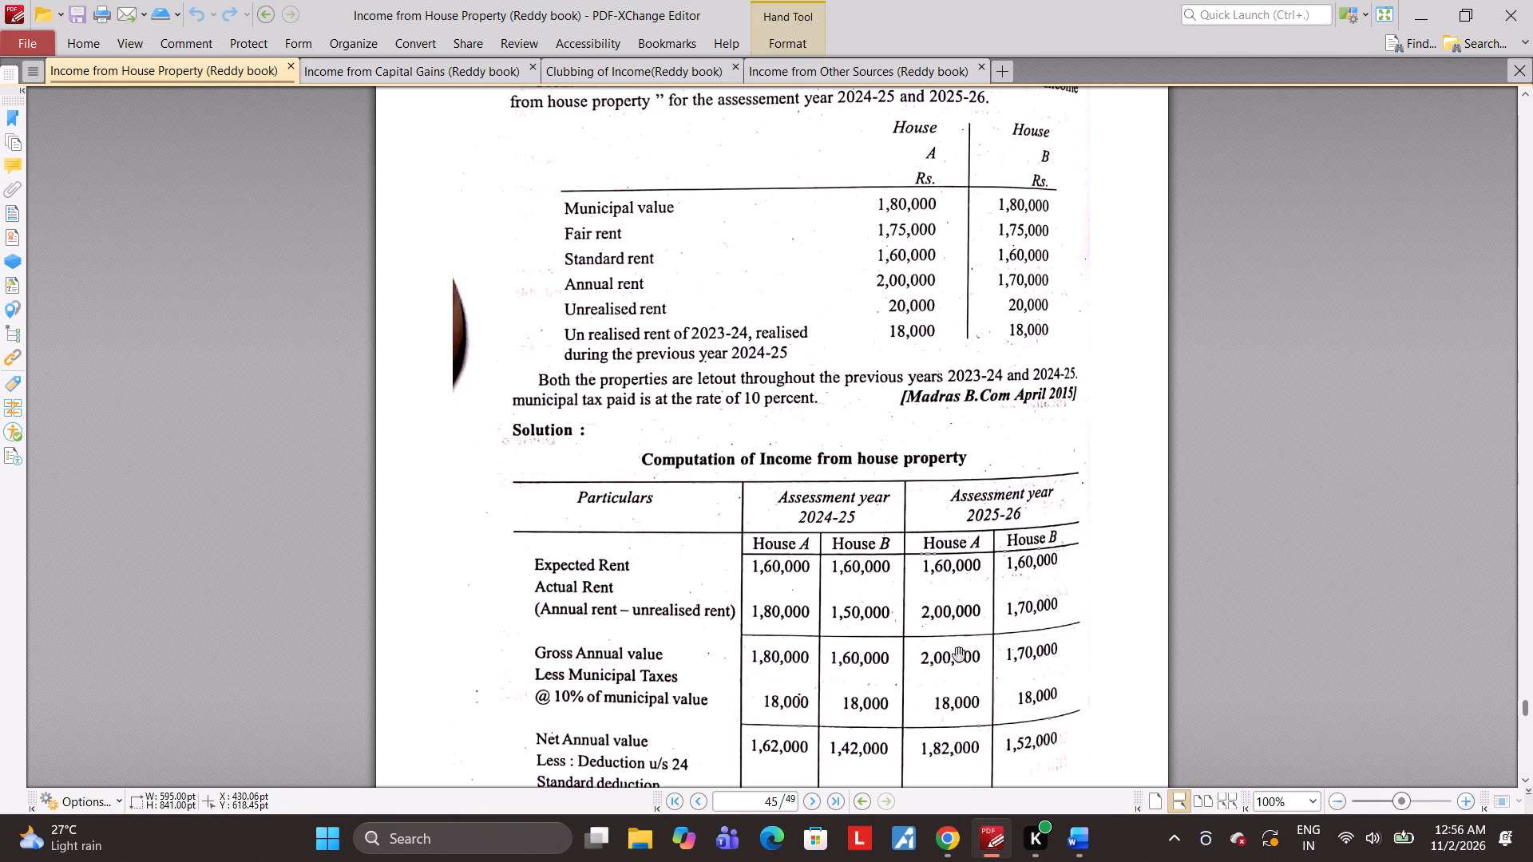
{"action": "scroll", "coordinate": [1040, 554], "scroll_direction": "down", "scroll_amount": 9}
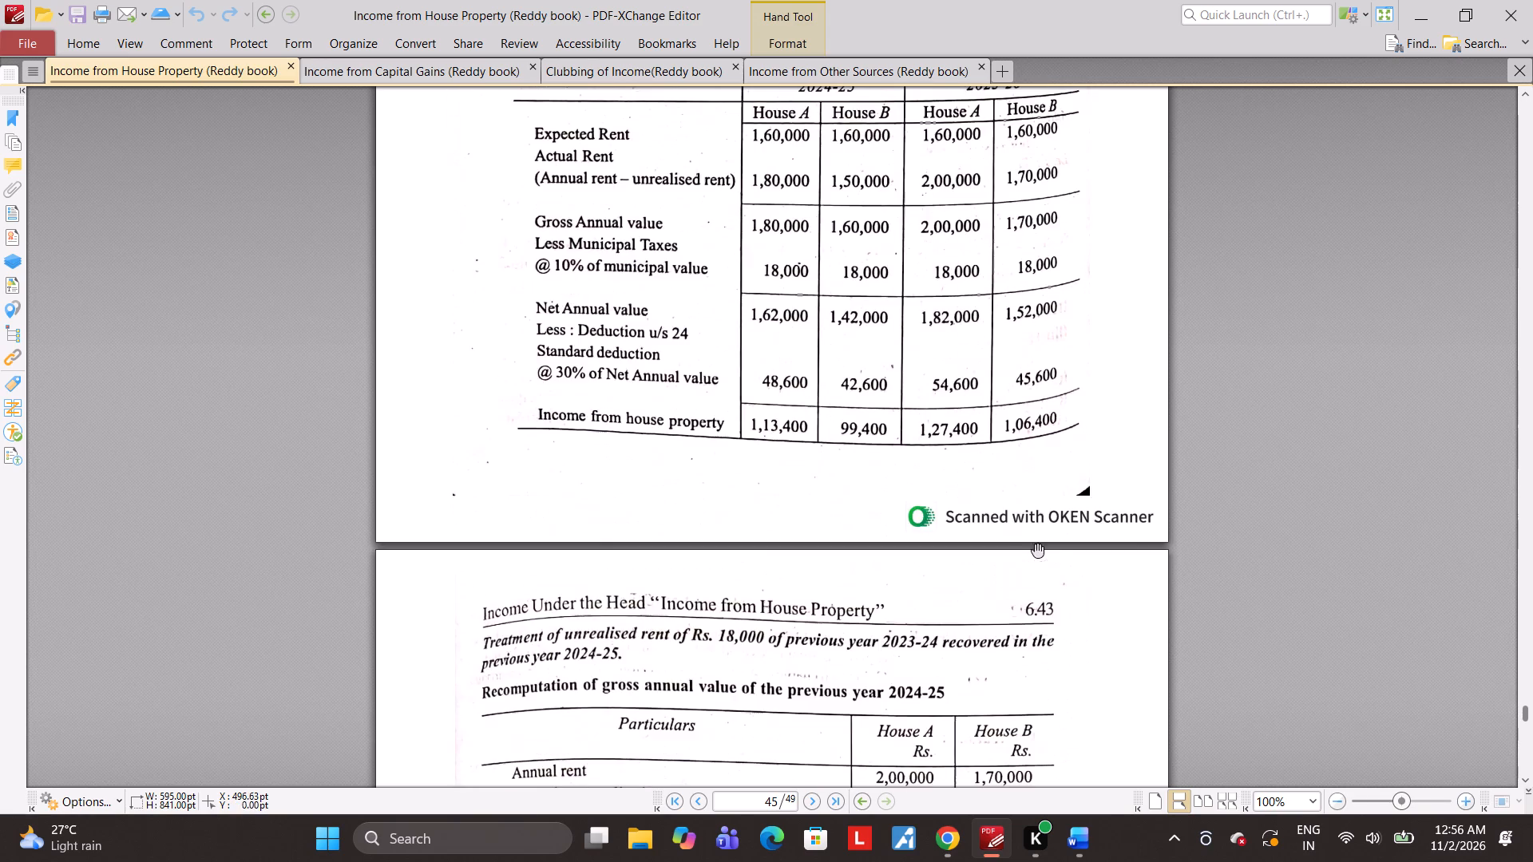
{"action": "scroll", "coordinate": [1023, 525], "scroll_direction": "down", "scroll_amount": 4}
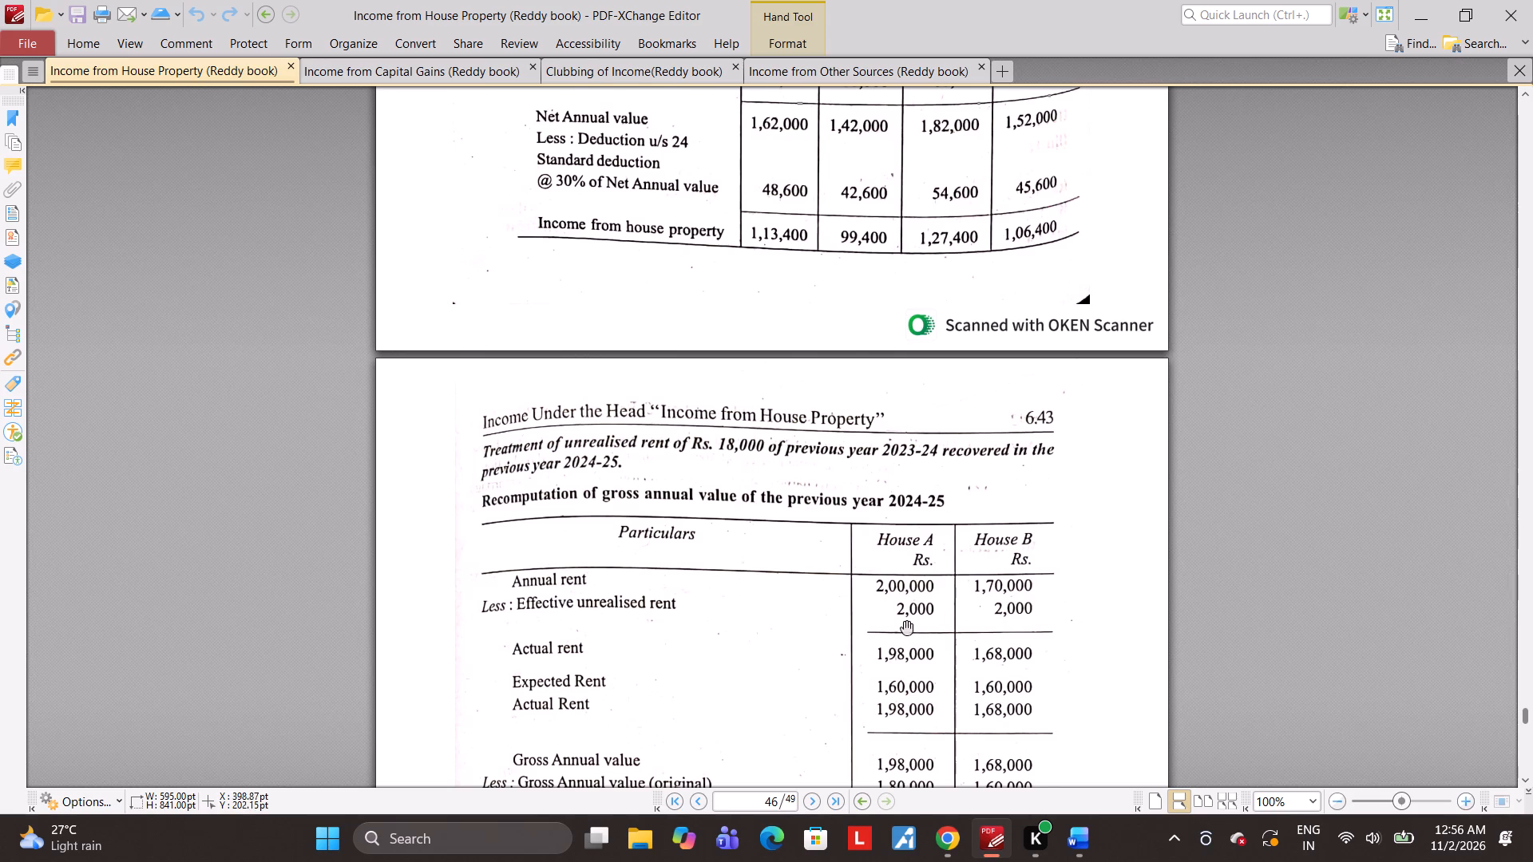
{"action": "scroll", "coordinate": [906, 627], "scroll_direction": "up", "scroll_amount": 1}
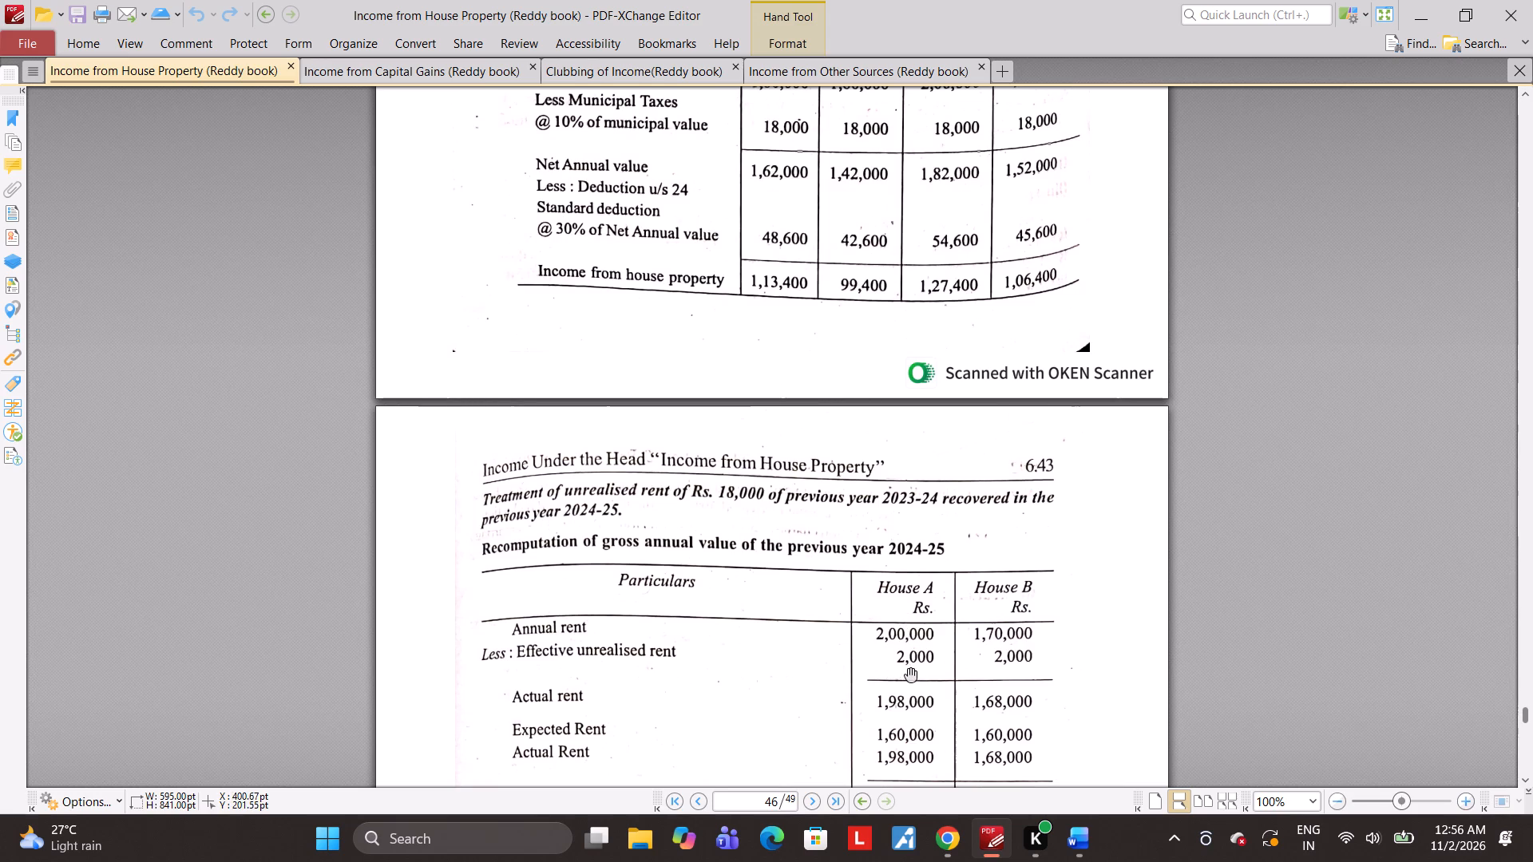
{"action": "scroll", "coordinate": [715, 561], "scroll_direction": "up", "scroll_amount": 2}
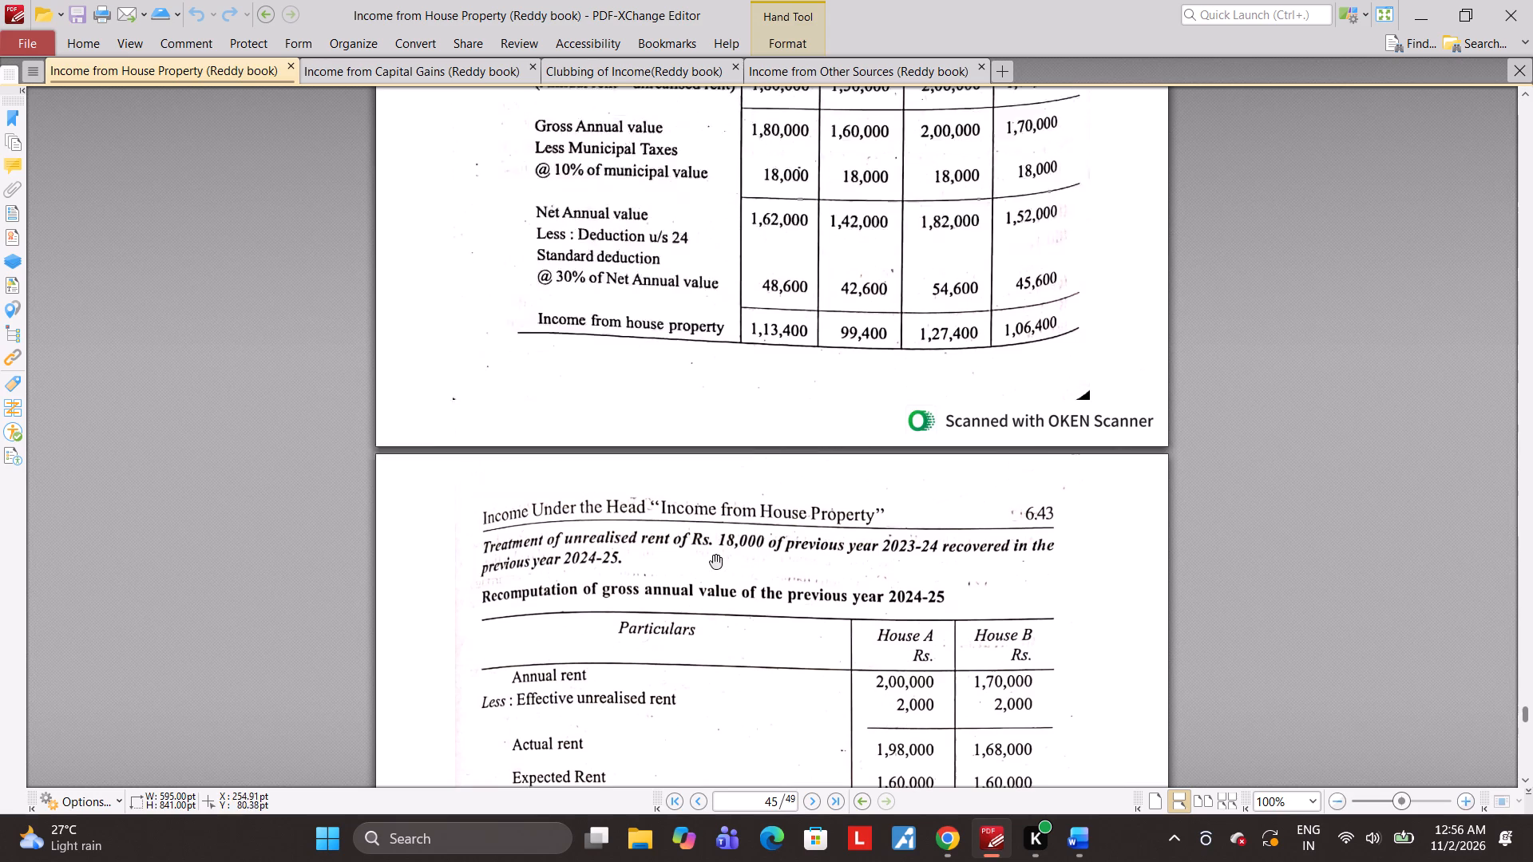
{"action": "scroll", "coordinate": [715, 561], "scroll_direction": "up", "scroll_amount": 9}
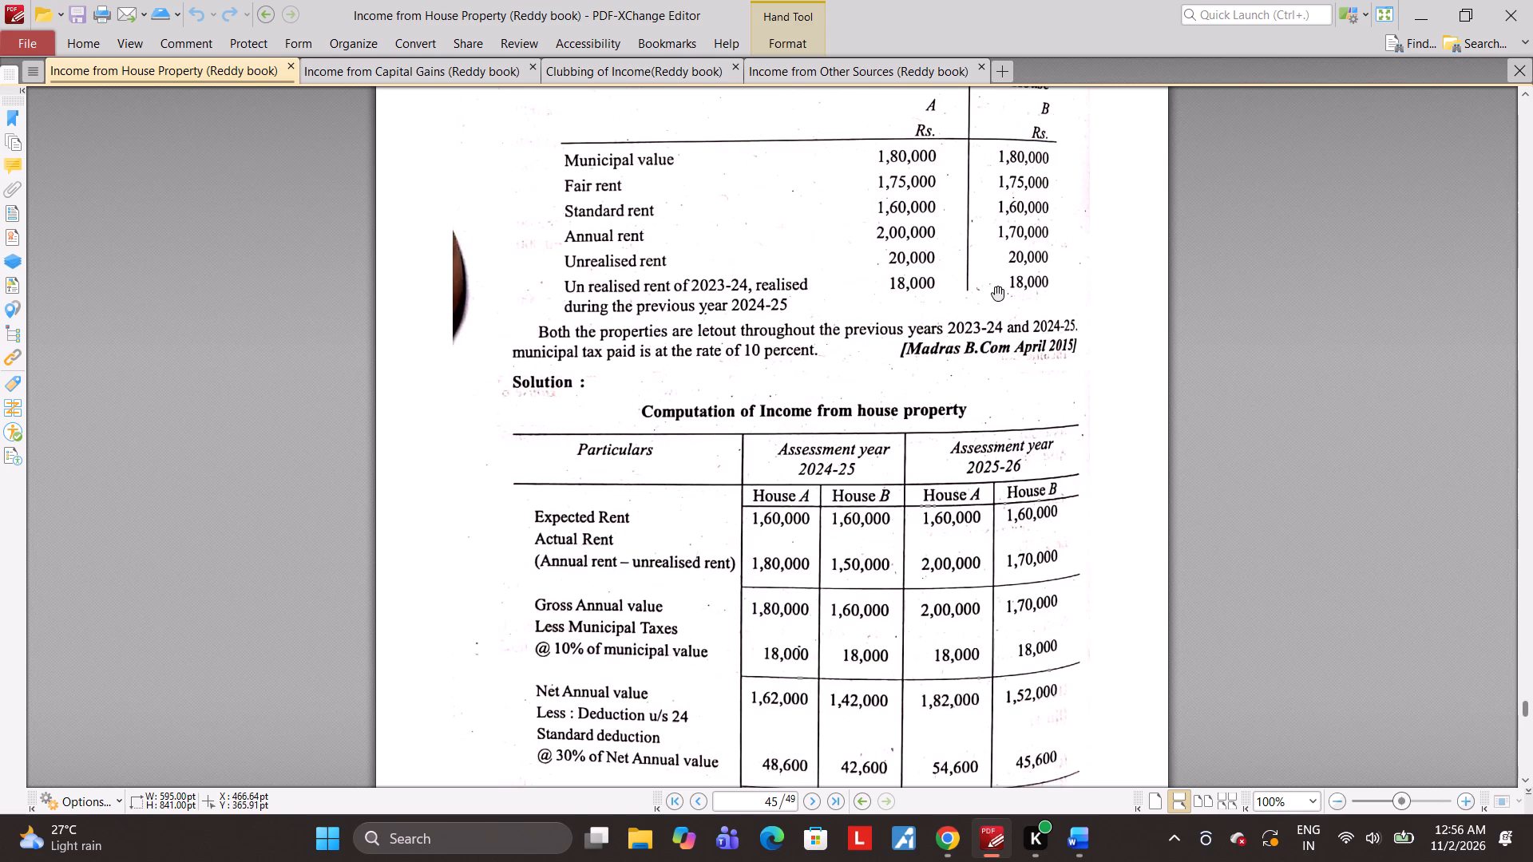
Examine how Illustration 19 derives unrealised rent not taxed earlier and adds it to each house's income, including the closing note.
{"action": "scroll", "coordinate": [980, 320], "scroll_direction": "down", "scroll_amount": 11}
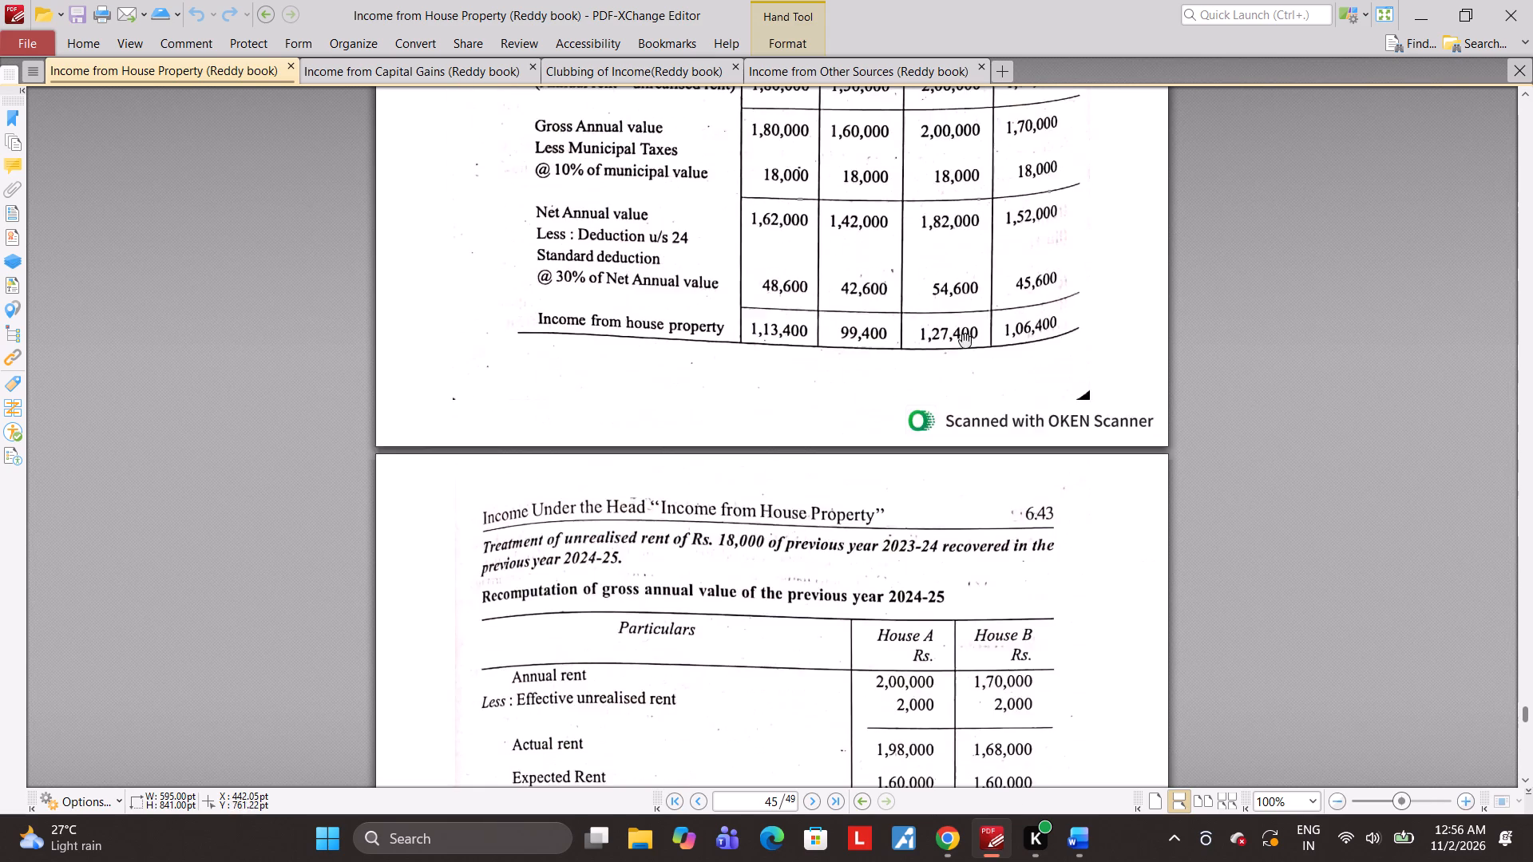
{"action": "scroll", "coordinate": [965, 340], "scroll_direction": "down", "scroll_amount": 7}
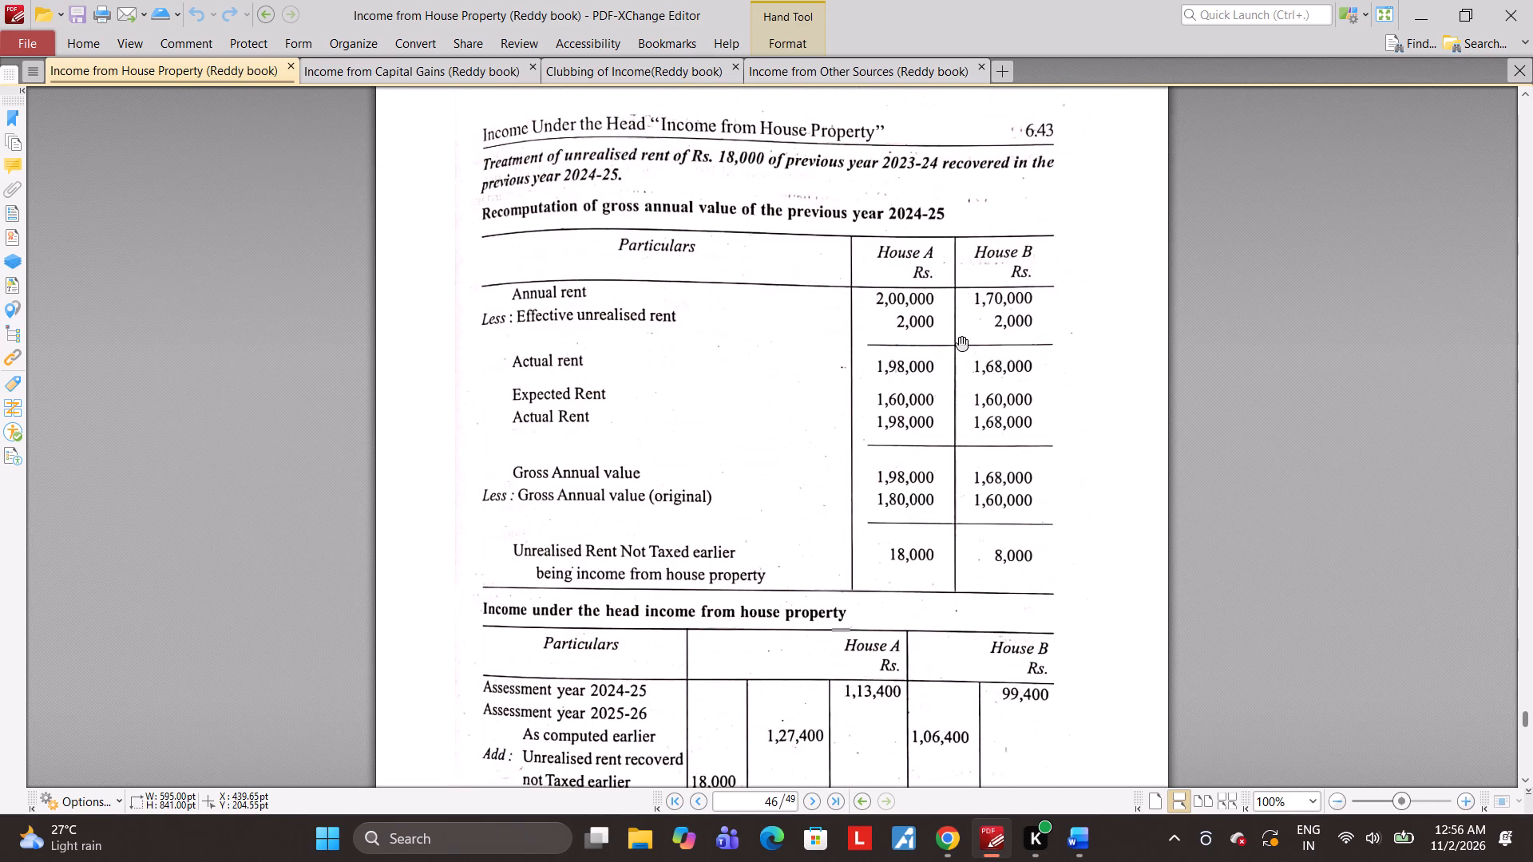
{"action": "scroll", "coordinate": [960, 343], "scroll_direction": "down", "scroll_amount": 2}
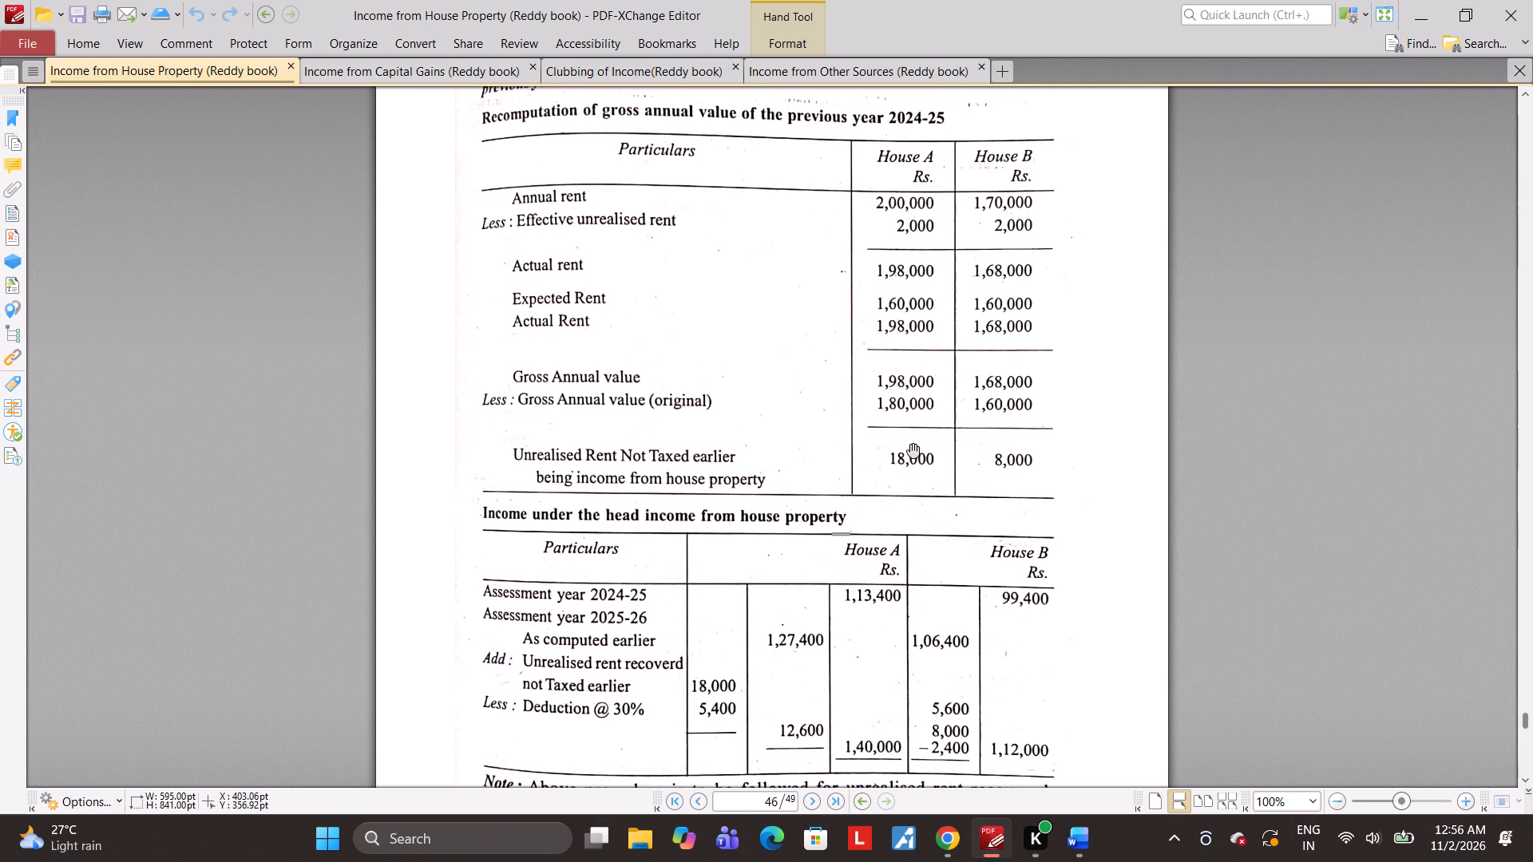
{"action": "scroll", "coordinate": [913, 452], "scroll_direction": "down", "scroll_amount": 1}
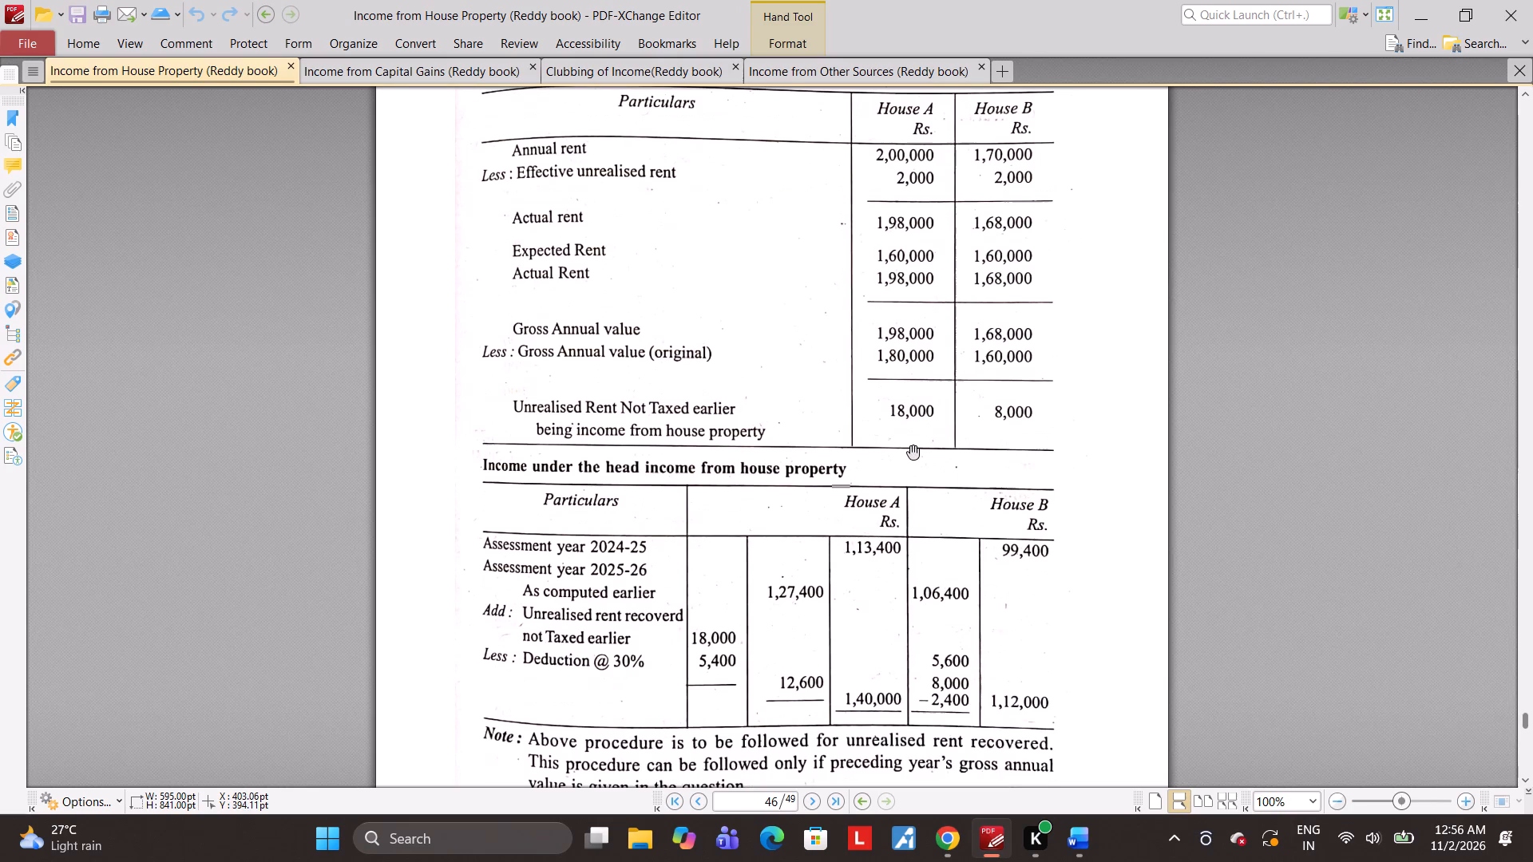
{"action": "scroll", "coordinate": [913, 452], "scroll_direction": "down", "scroll_amount": 2}
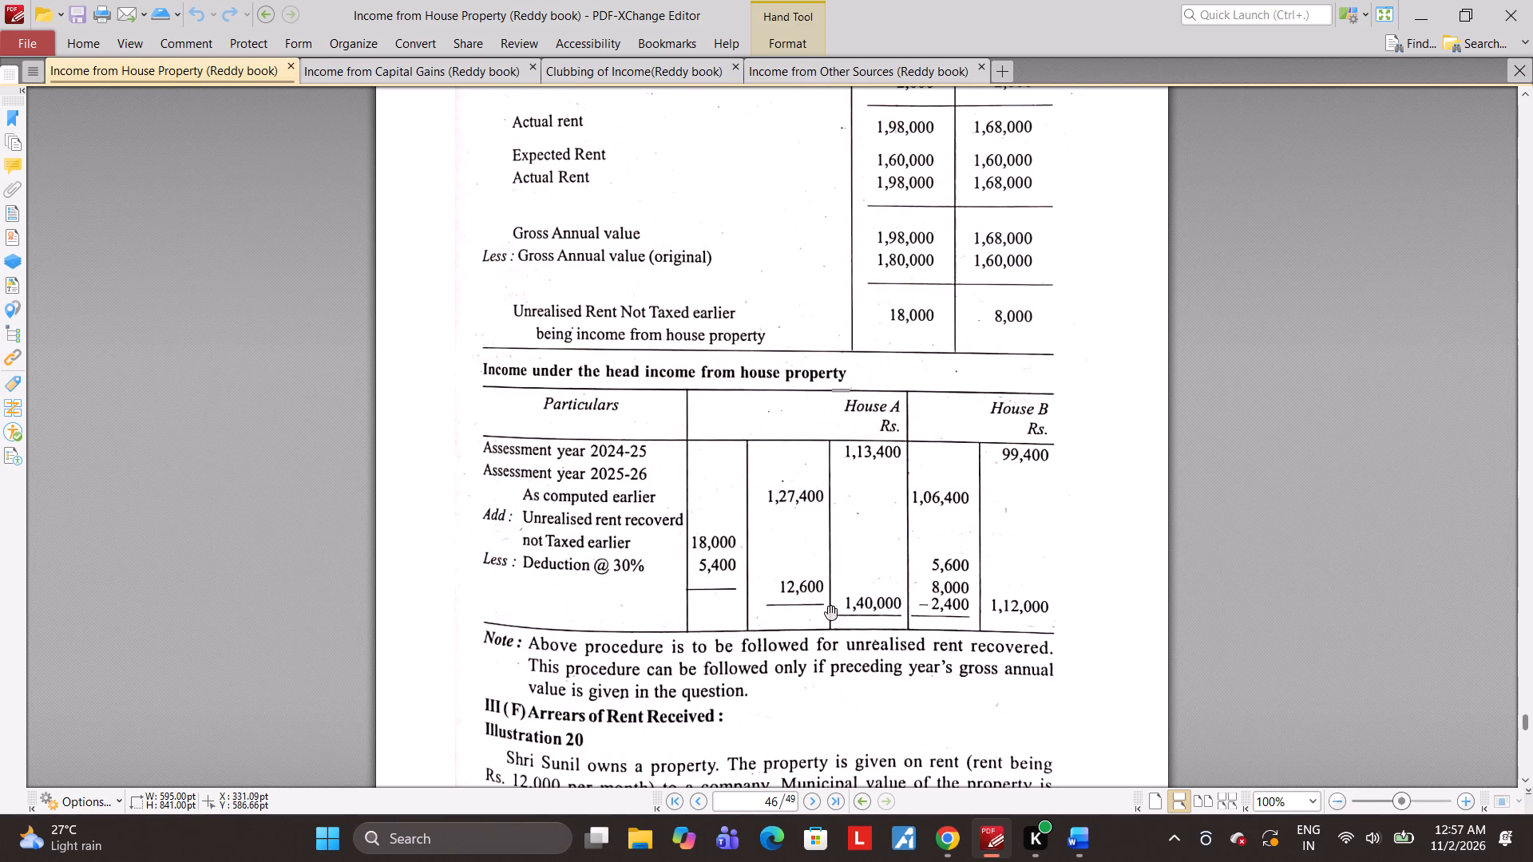
{"action": "scroll", "coordinate": [895, 609], "scroll_direction": "up", "scroll_amount": 2}
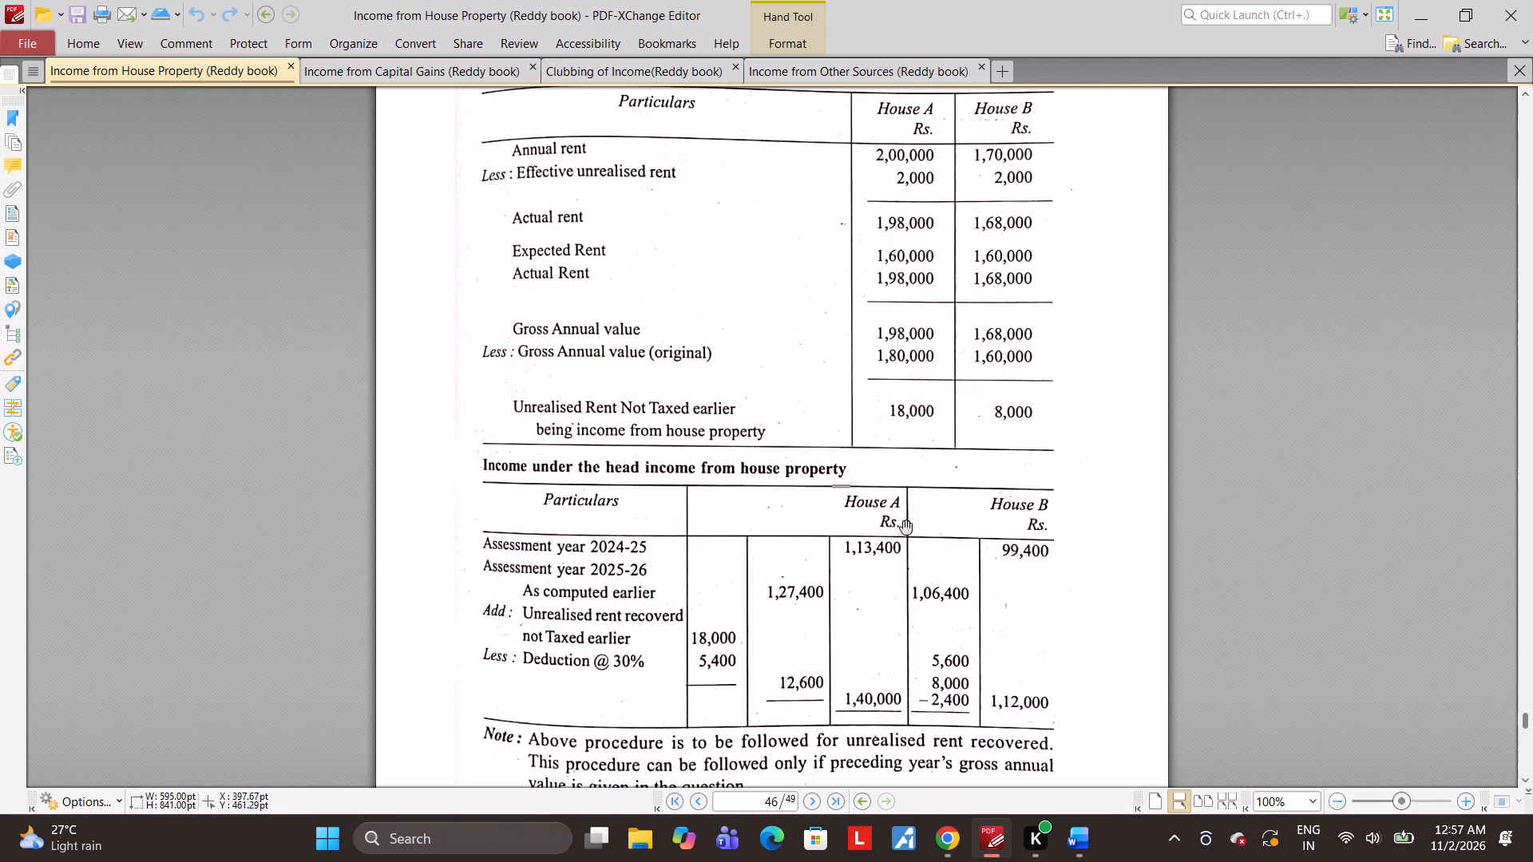
{"action": "scroll", "coordinate": [894, 463], "scroll_direction": "up", "scroll_amount": 9}
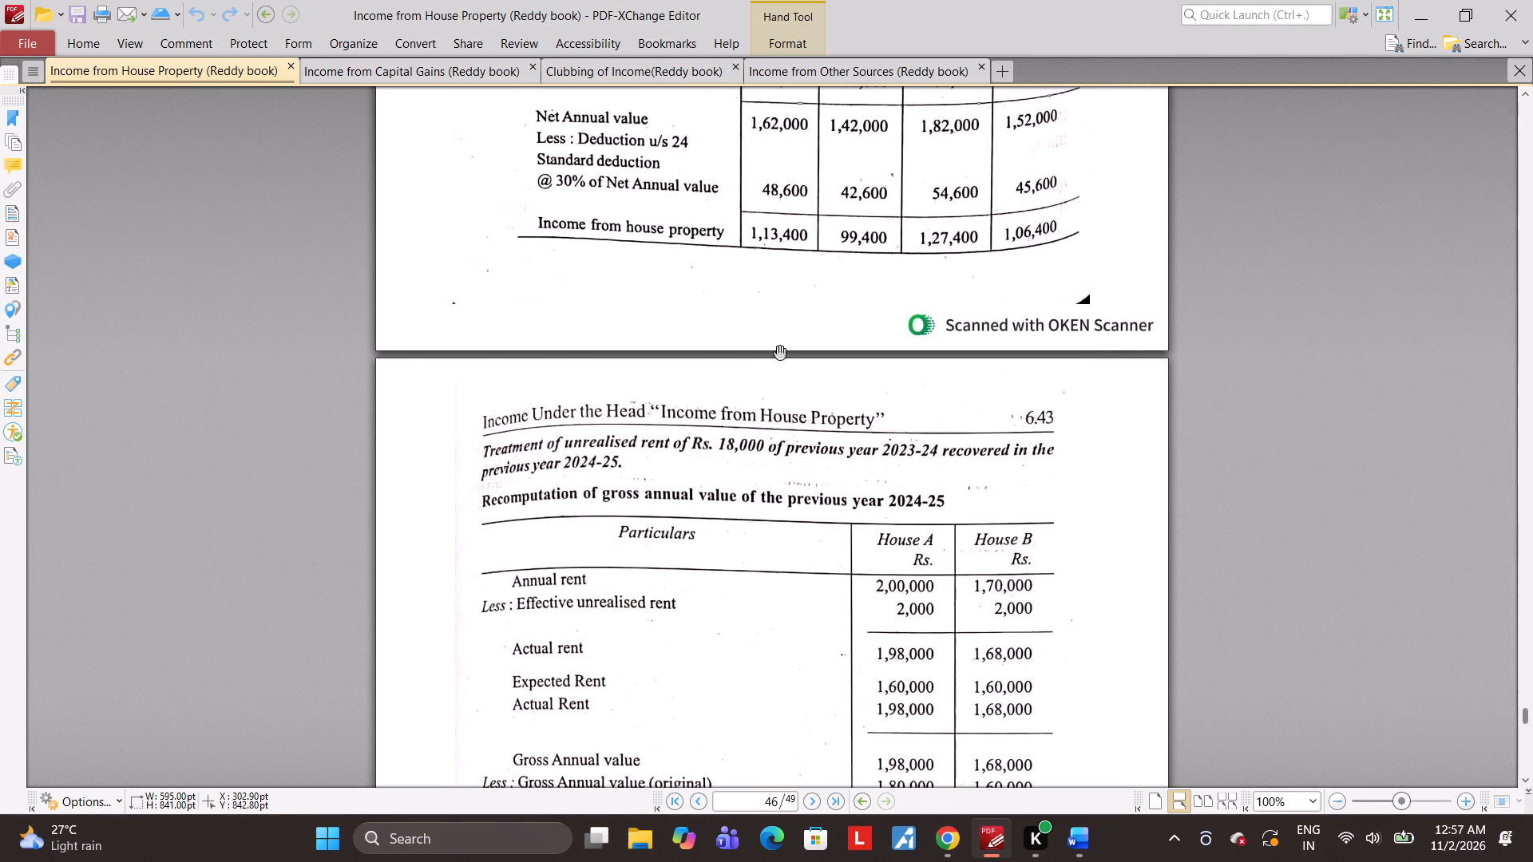
{"action": "scroll", "coordinate": [805, 260], "scroll_direction": "down", "scroll_amount": 8}
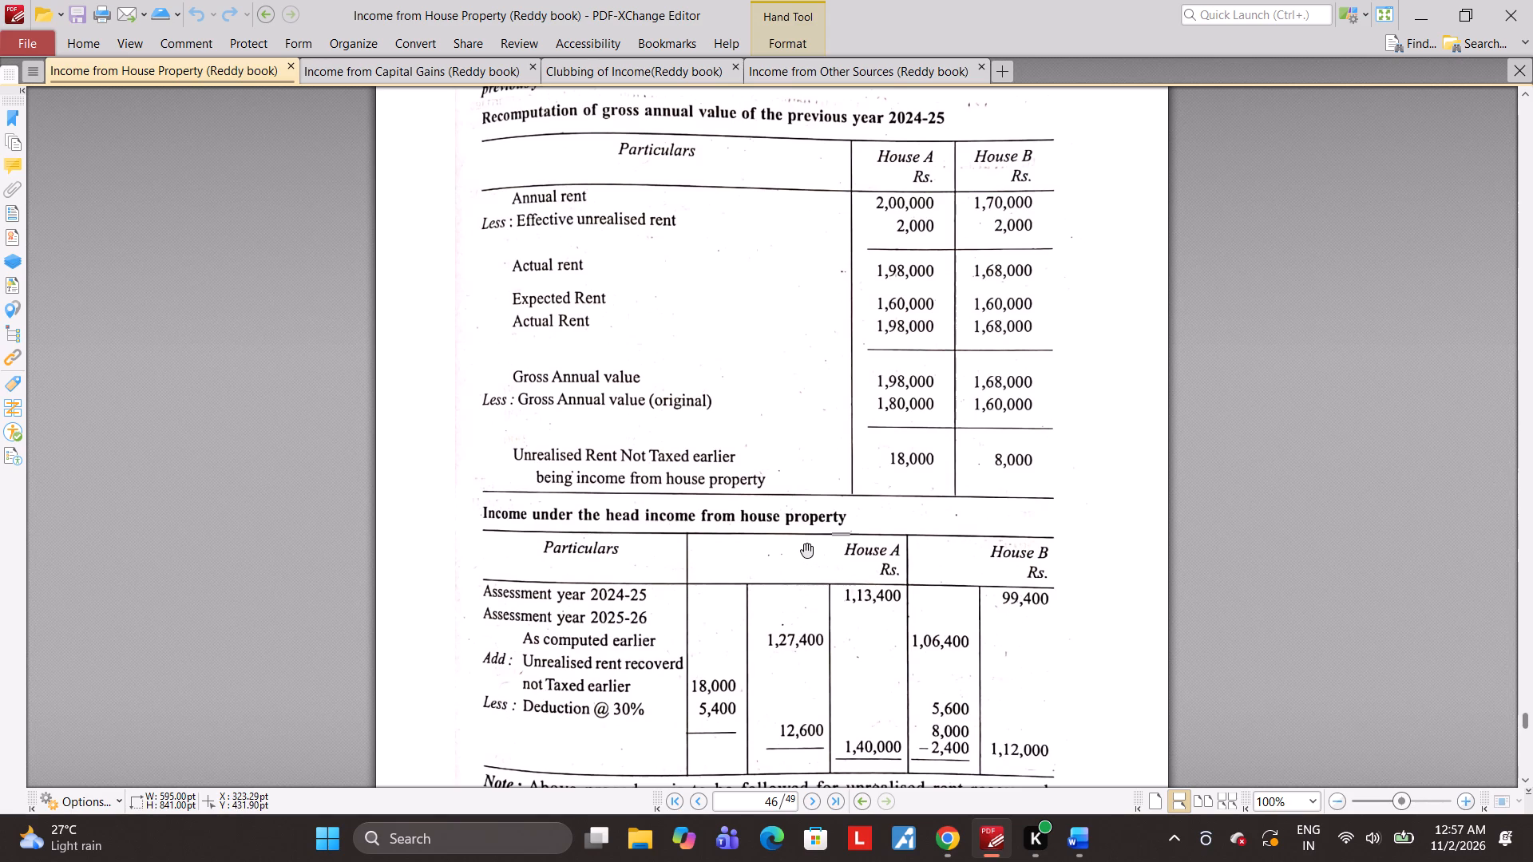
{"action": "scroll", "coordinate": [806, 538], "scroll_direction": "up", "scroll_amount": 8}
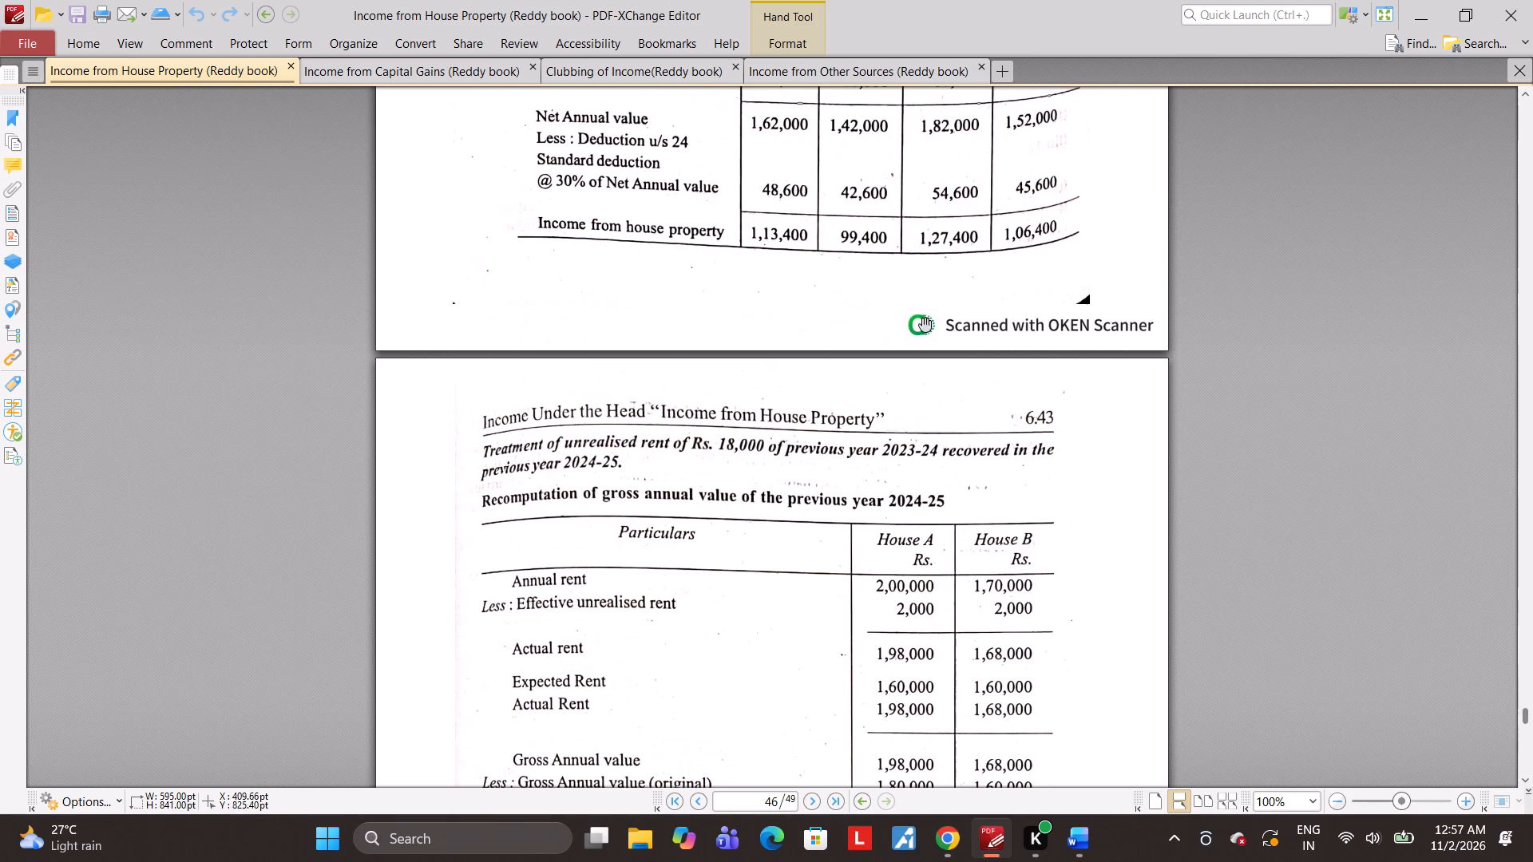
{"action": "scroll", "coordinate": [1017, 291], "scroll_direction": "down", "scroll_amount": 8}
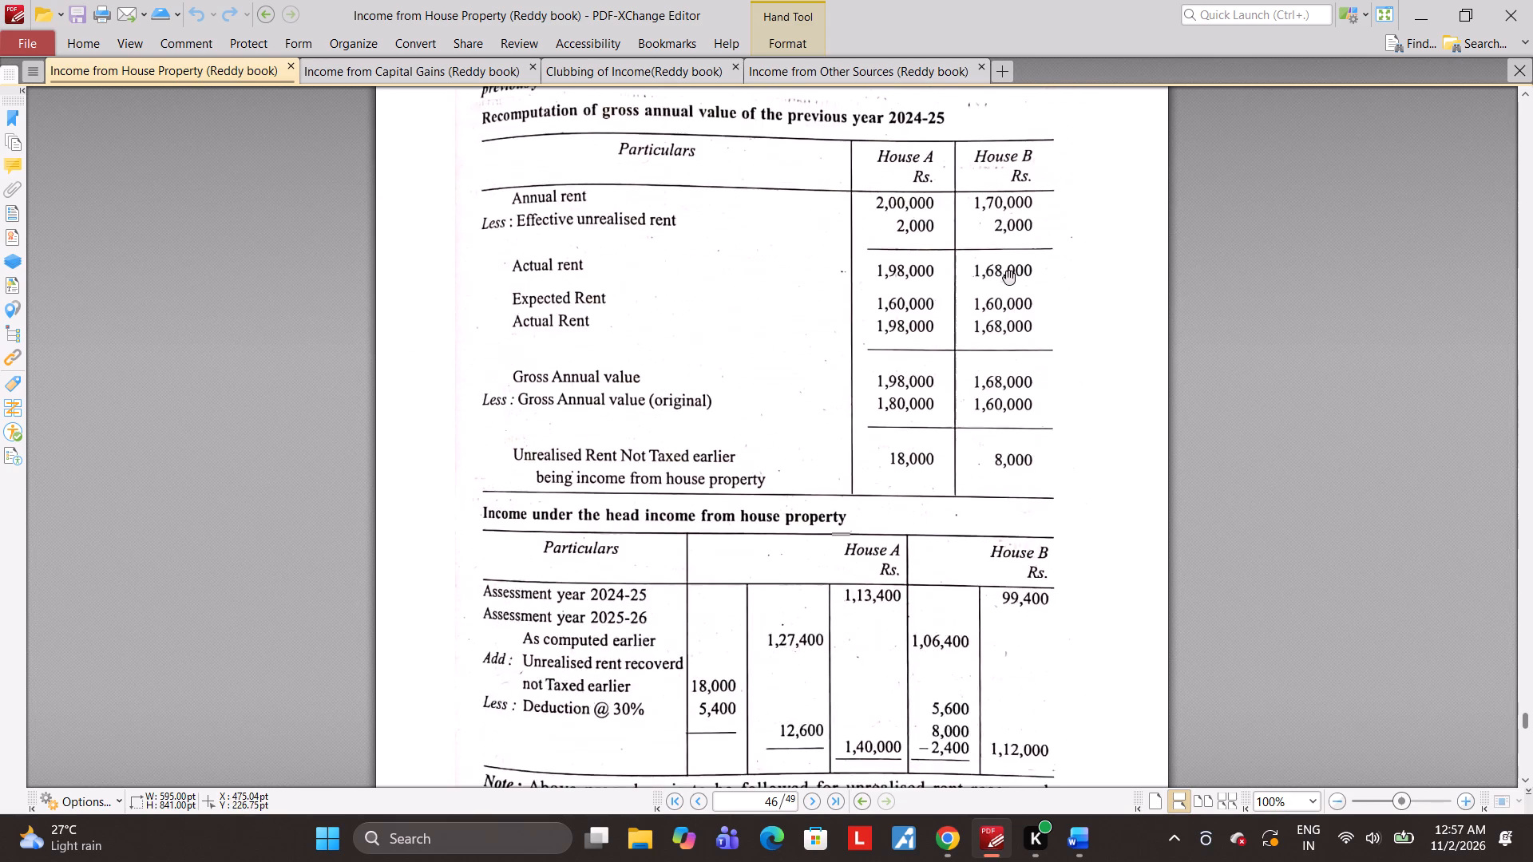
{"action": "scroll", "coordinate": [1008, 277], "scroll_direction": "down", "scroll_amount": 3}
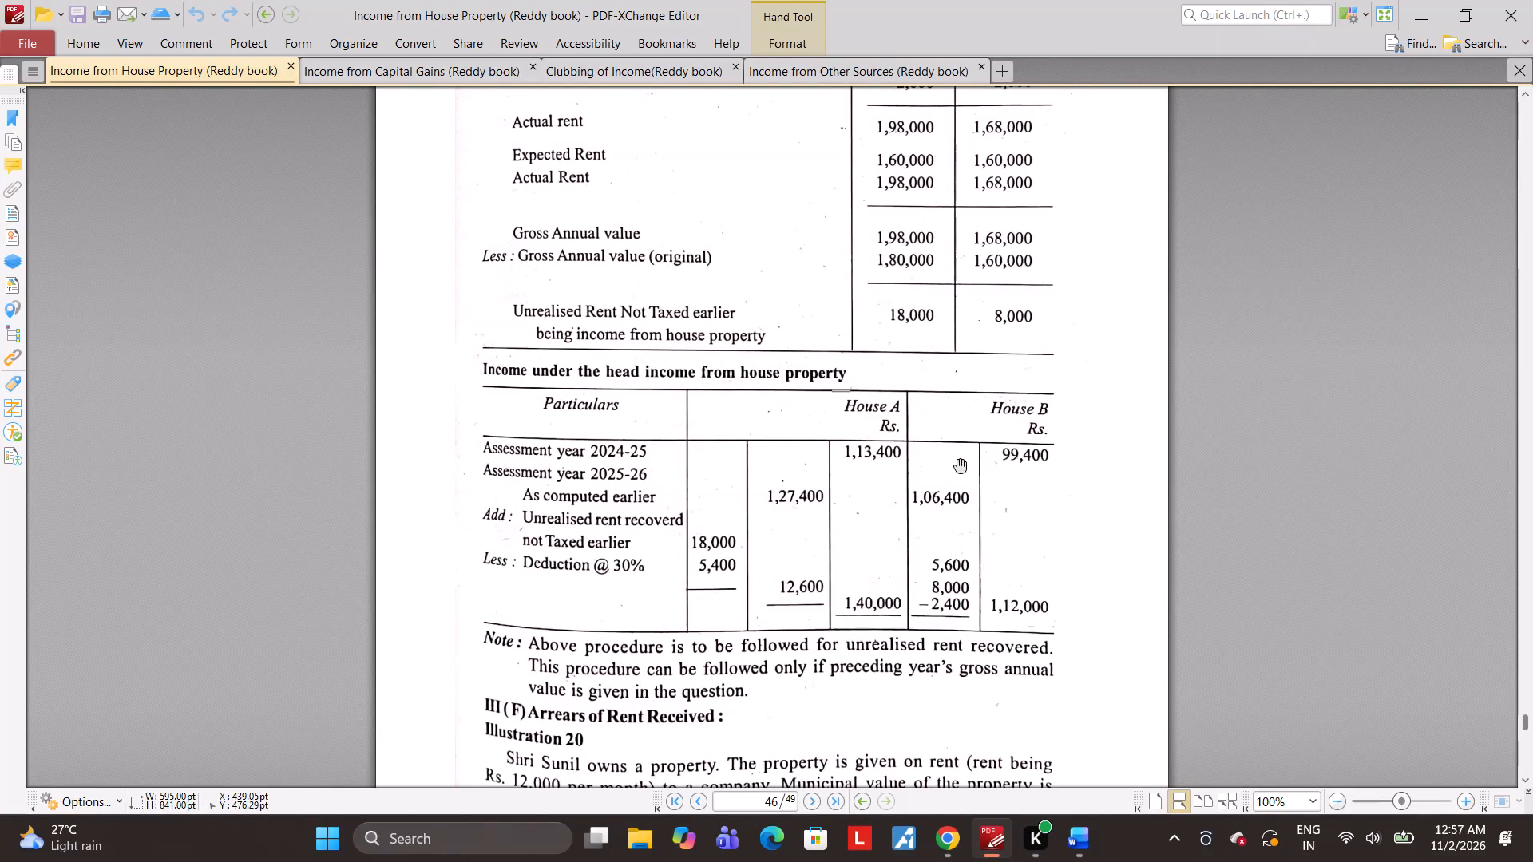
{"action": "scroll", "coordinate": [960, 465], "scroll_direction": "down", "scroll_amount": 2}
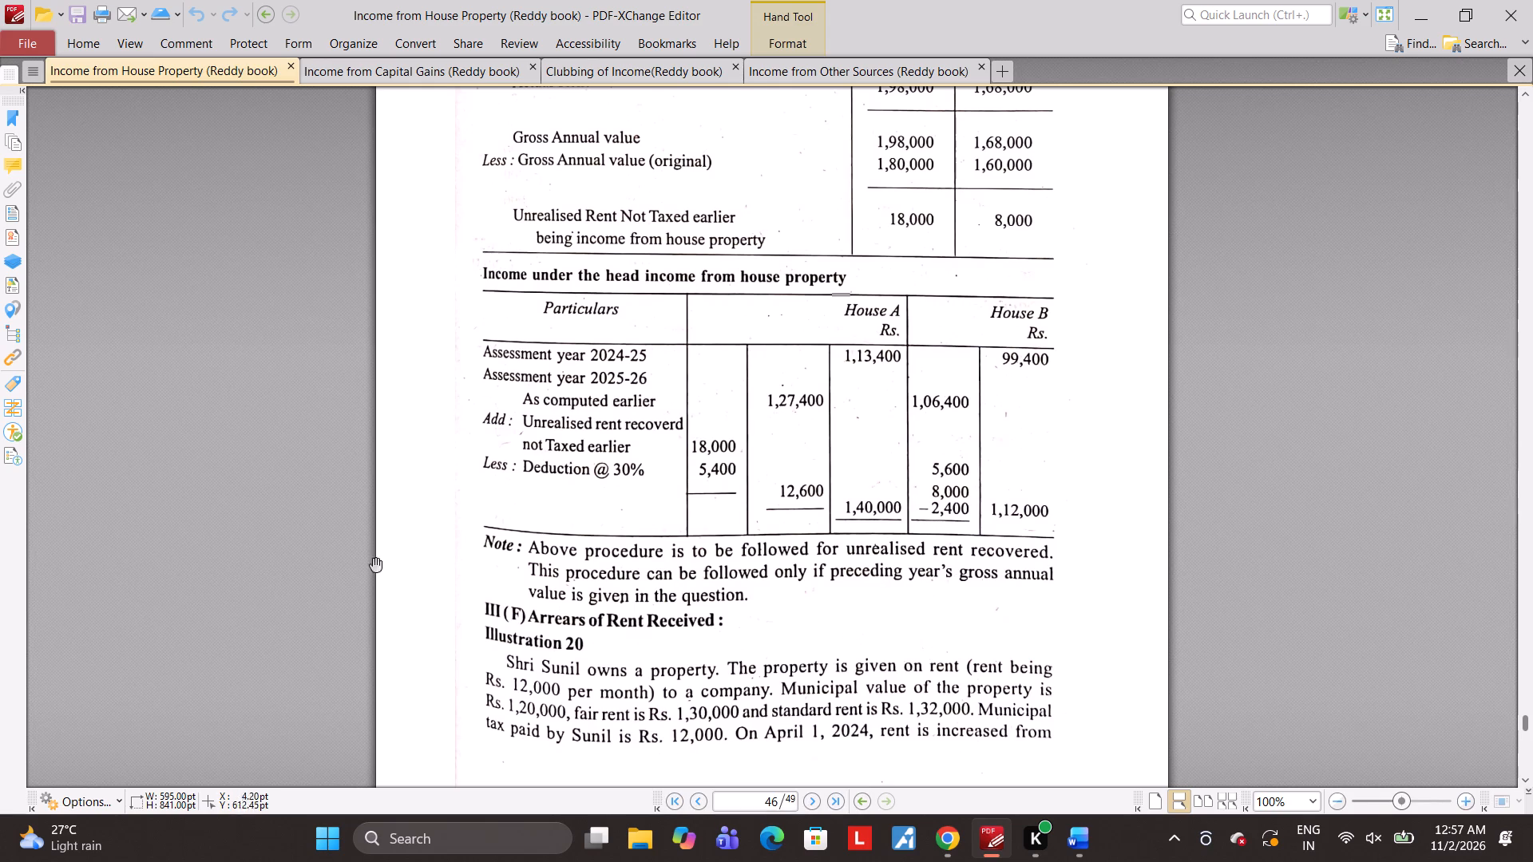
Read Illustration 20's problem on arrears of rent received and skim its solution for assessment years 2024-25 and 2025-26.
{"action": "scroll", "coordinate": [711, 590], "scroll_direction": "down", "scroll_amount": 6}
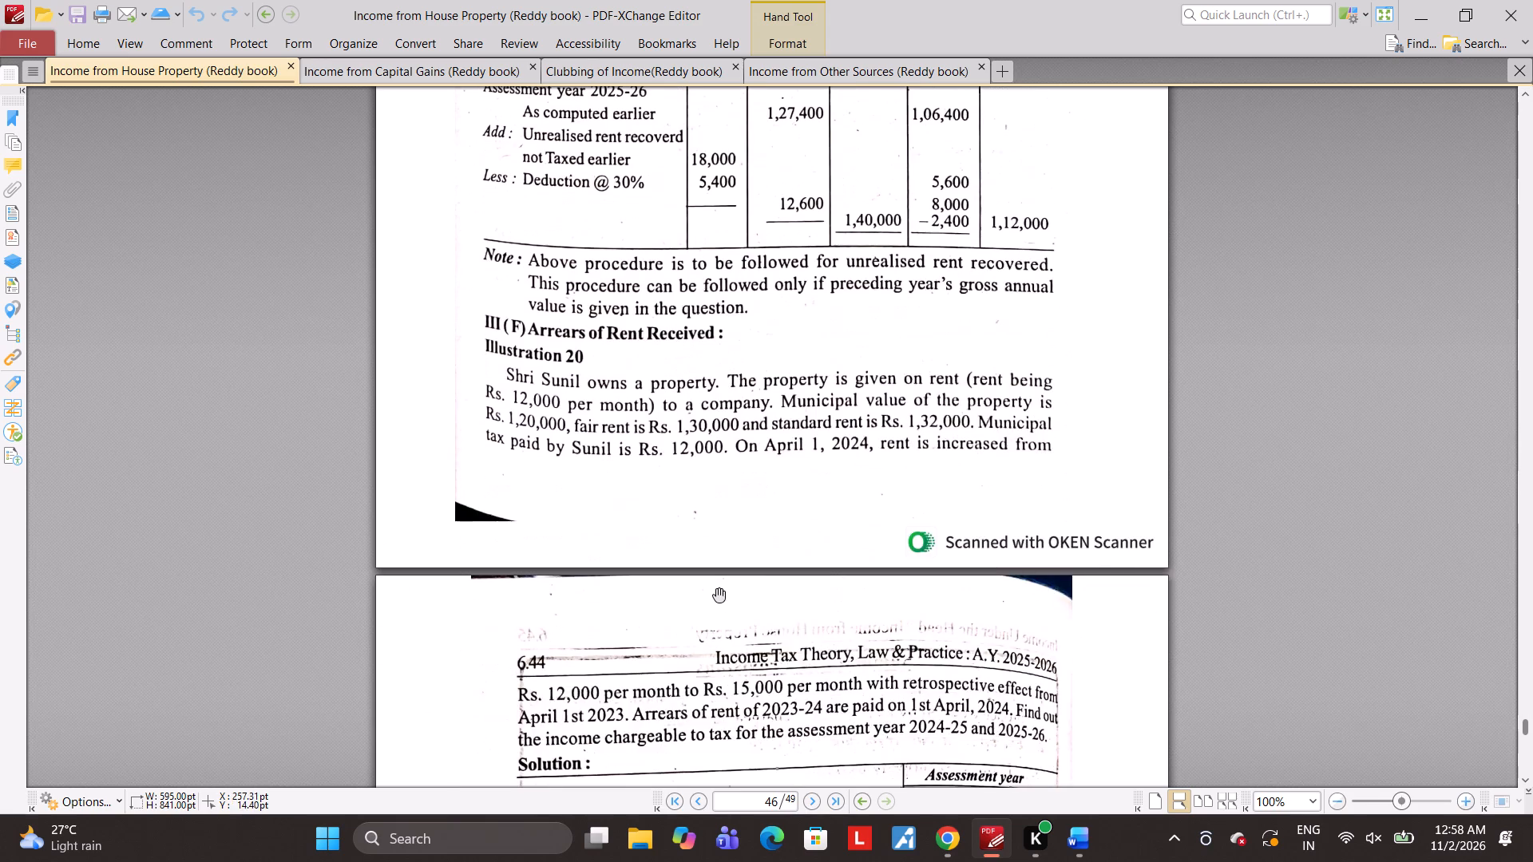
{"action": "scroll", "coordinate": [719, 595], "scroll_direction": "down", "scroll_amount": 4}
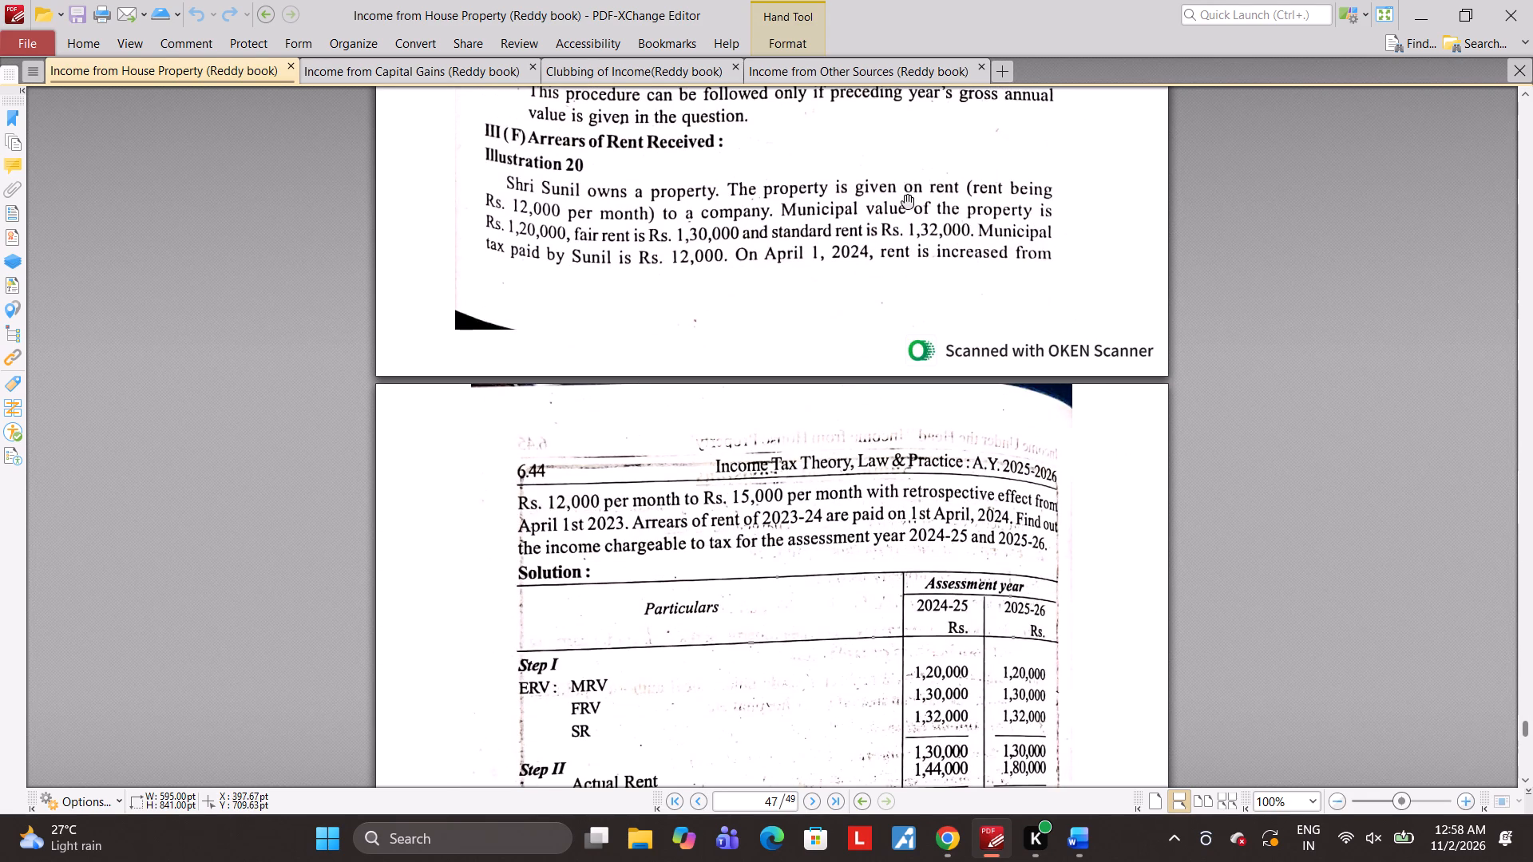
{"action": "scroll", "coordinate": [907, 207], "scroll_direction": "up", "scroll_amount": 5}
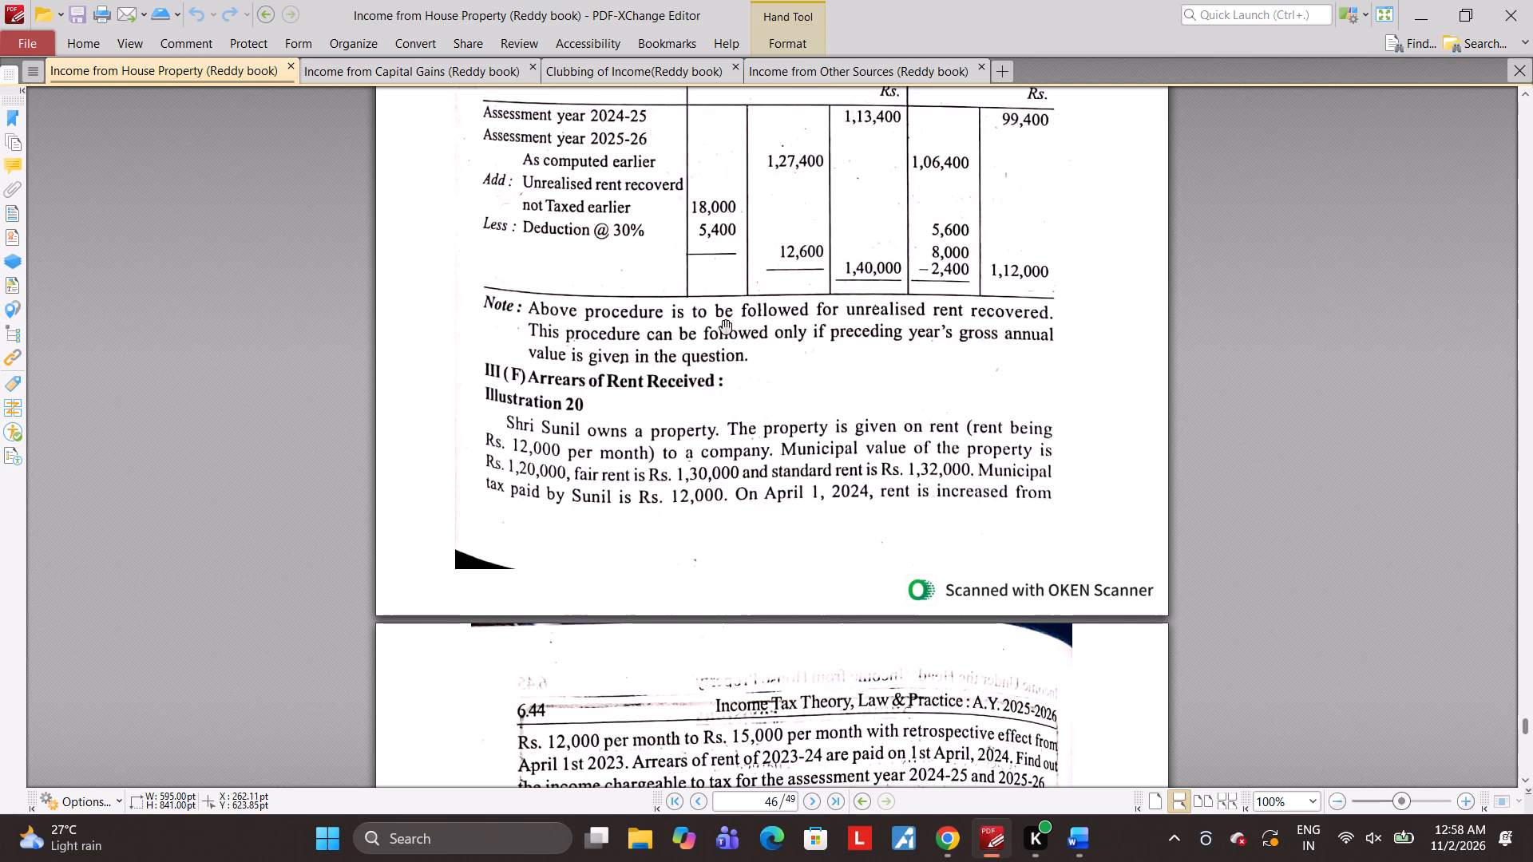
{"action": "scroll", "coordinate": [725, 326], "scroll_direction": "down", "scroll_amount": 7}
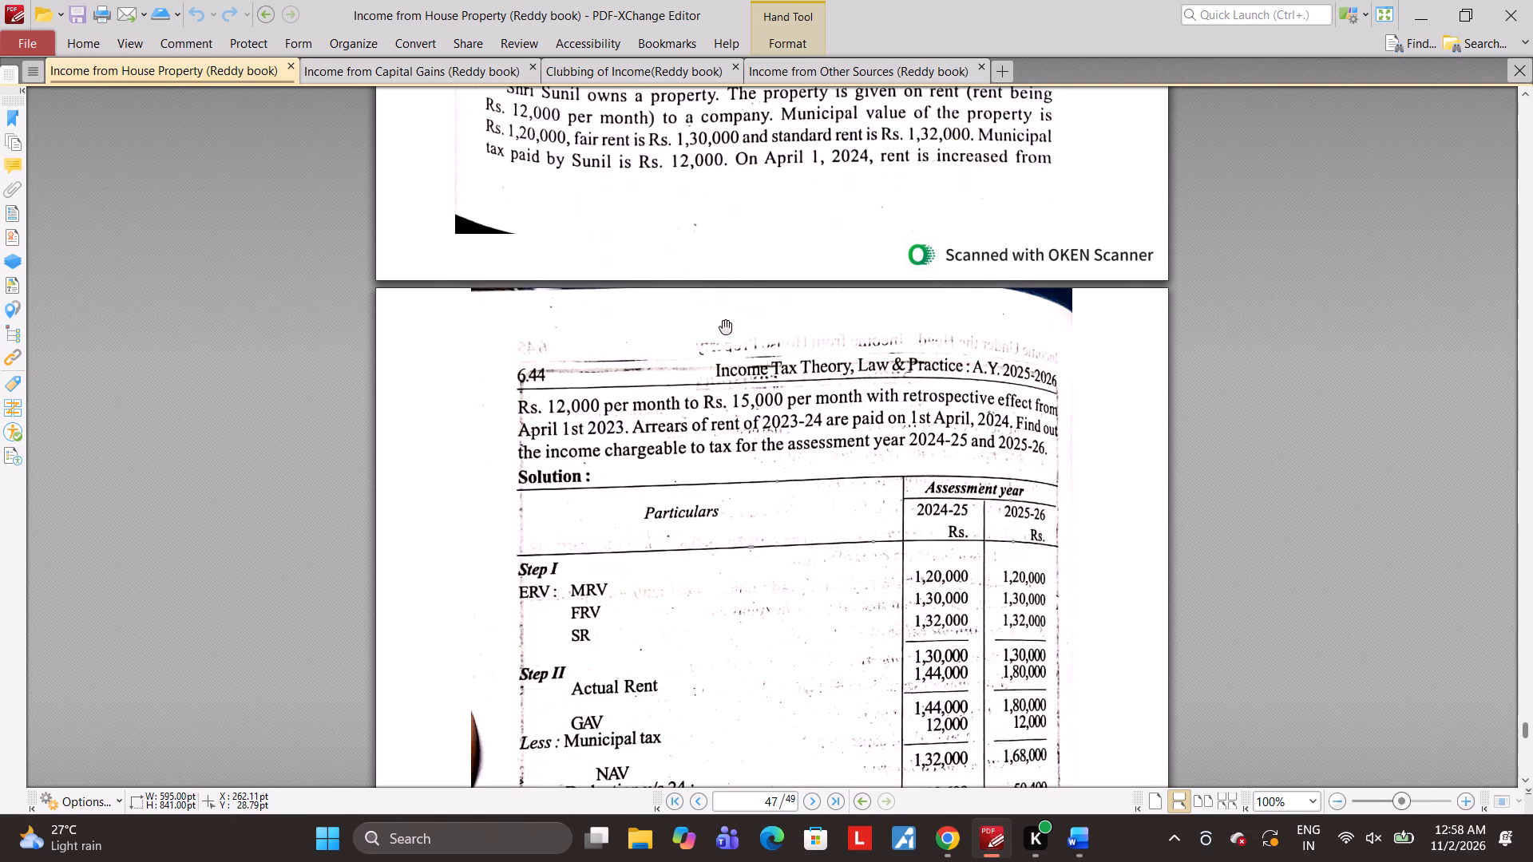
{"action": "scroll", "coordinate": [725, 326], "scroll_direction": "down", "scroll_amount": 4}
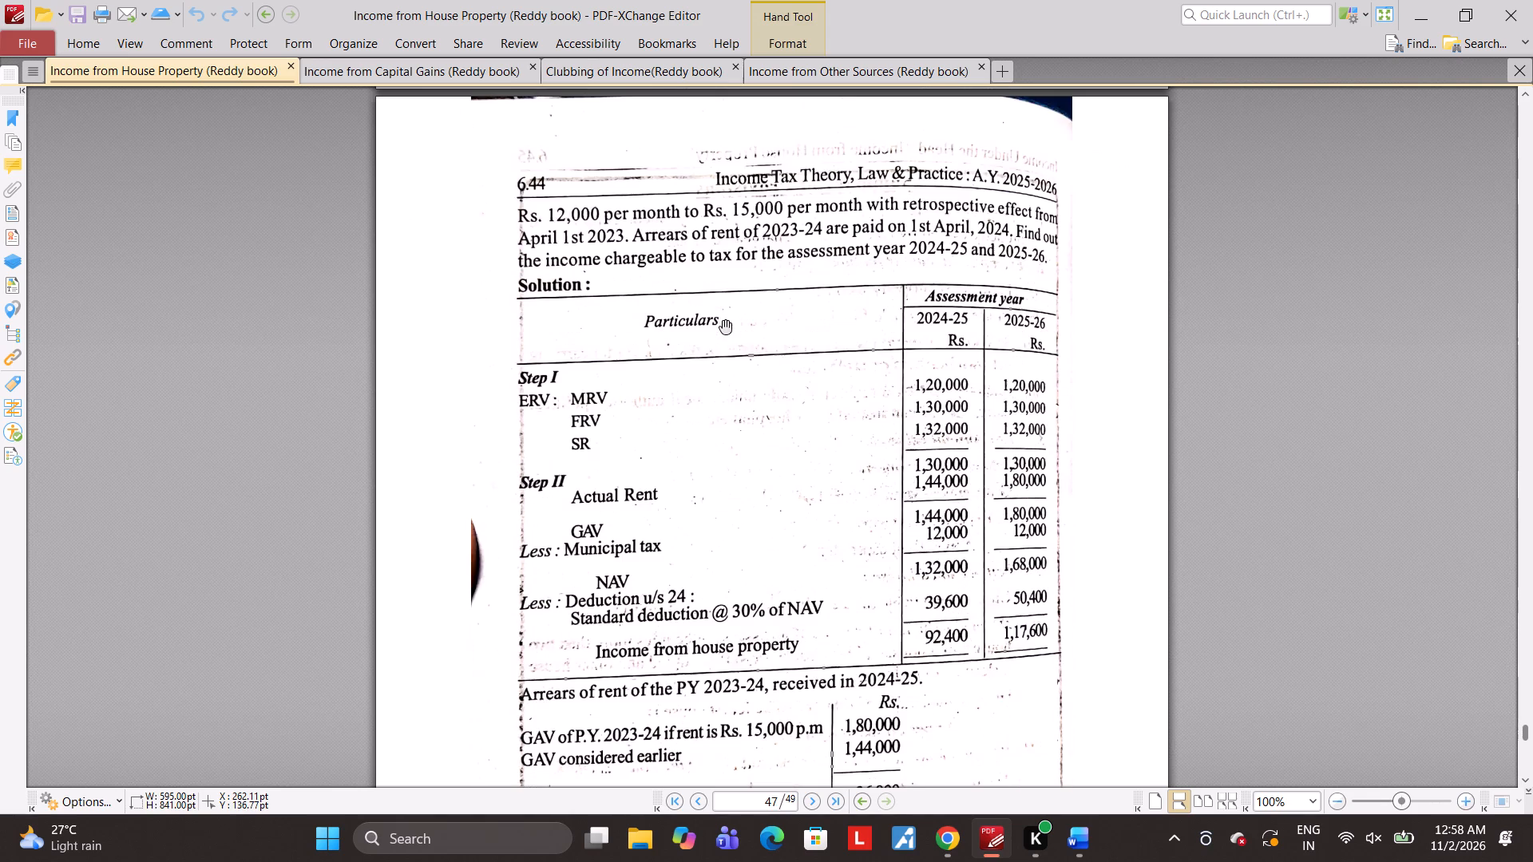
{"action": "scroll", "coordinate": [630, 467], "scroll_direction": "down", "scroll_amount": 2}
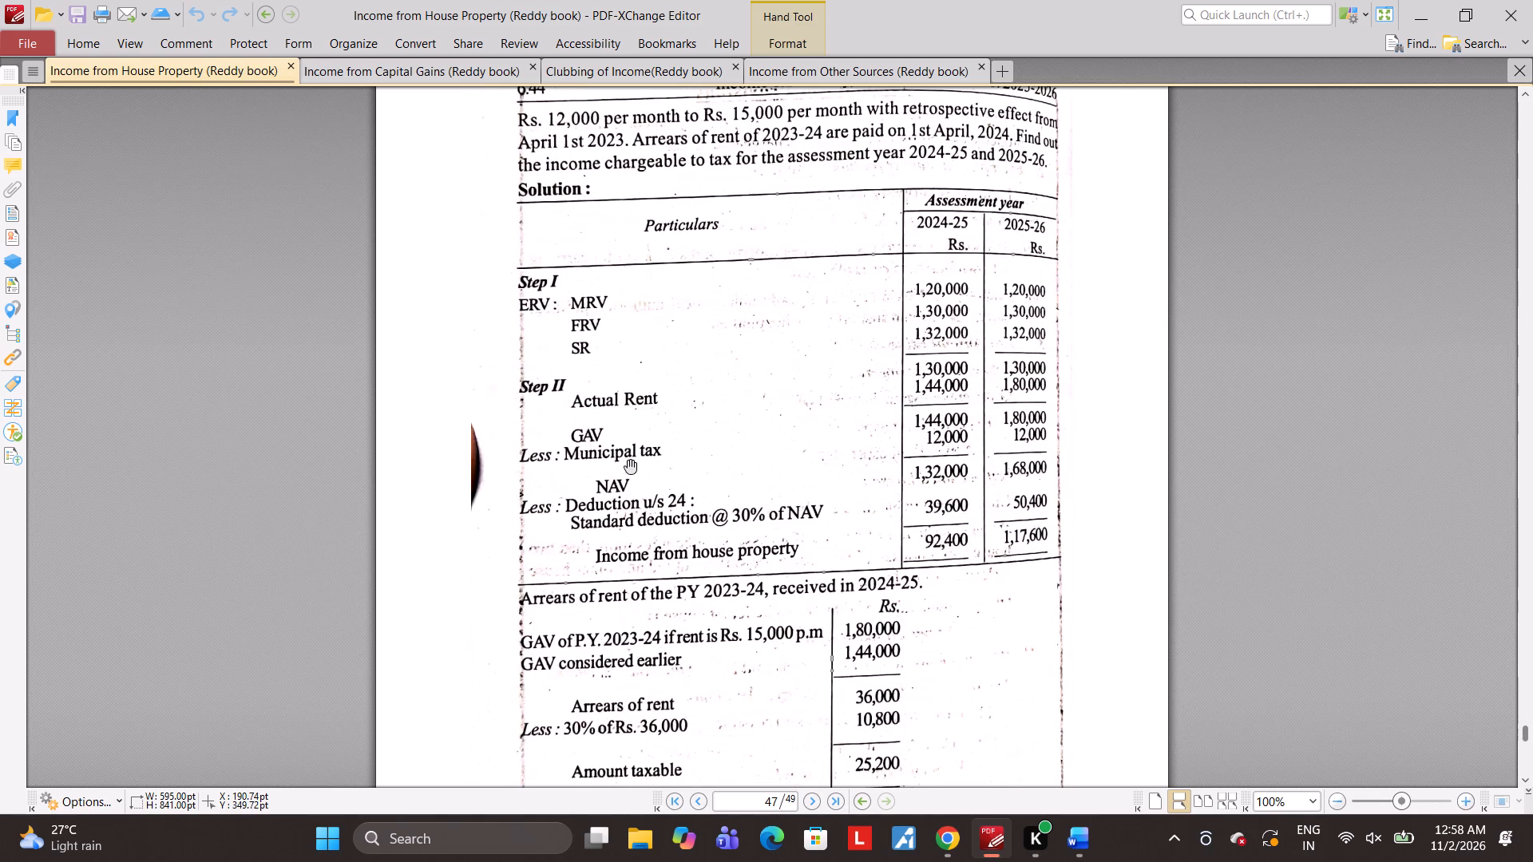
{"action": "scroll", "coordinate": [630, 466], "scroll_direction": "down", "scroll_amount": 3}
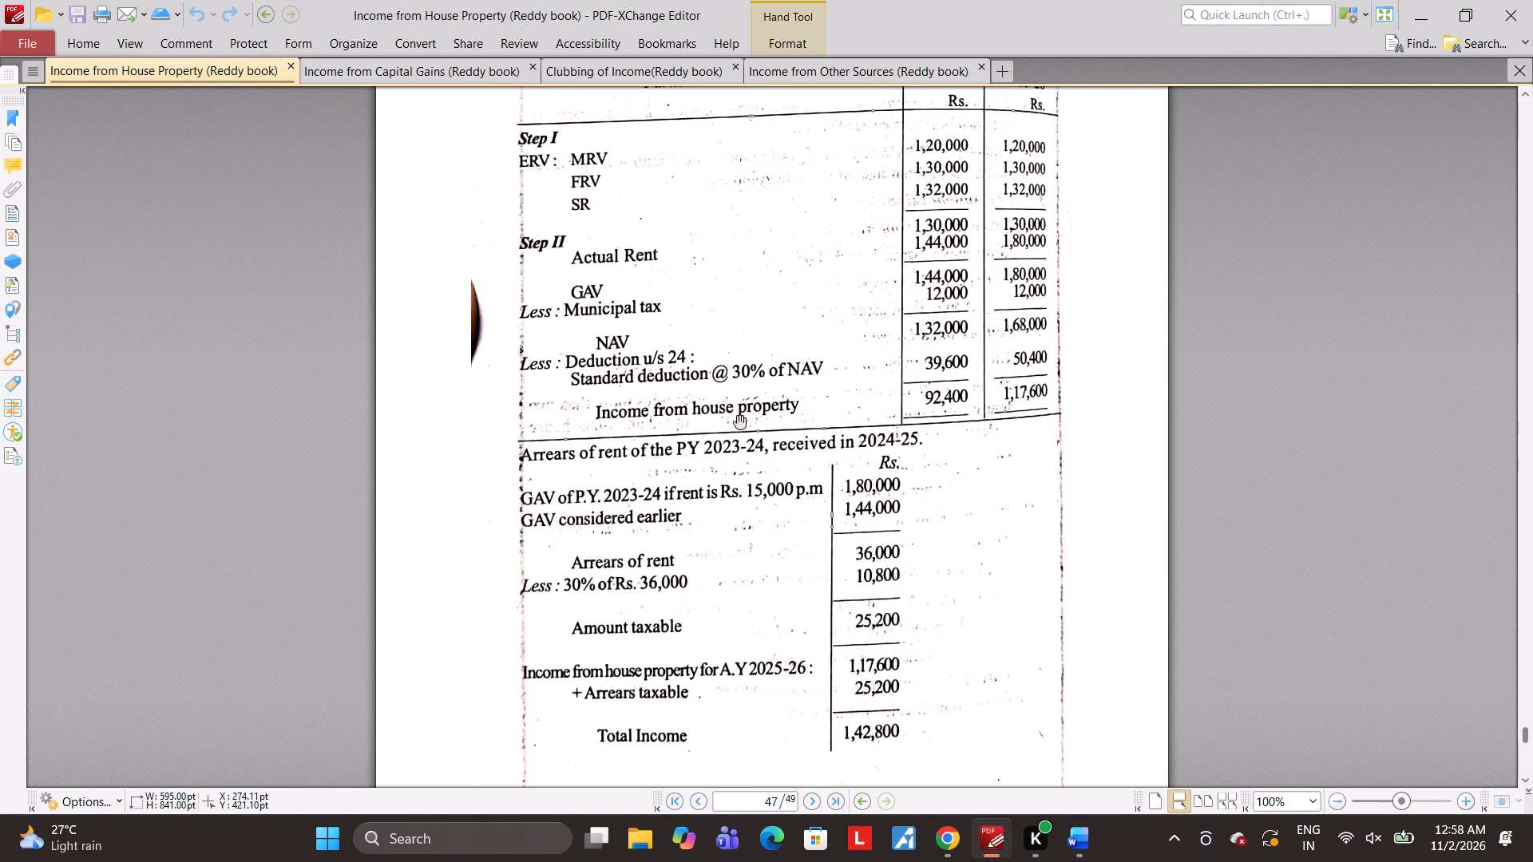
{"action": "scroll", "coordinate": [1002, 427], "scroll_direction": "up", "scroll_amount": 9}
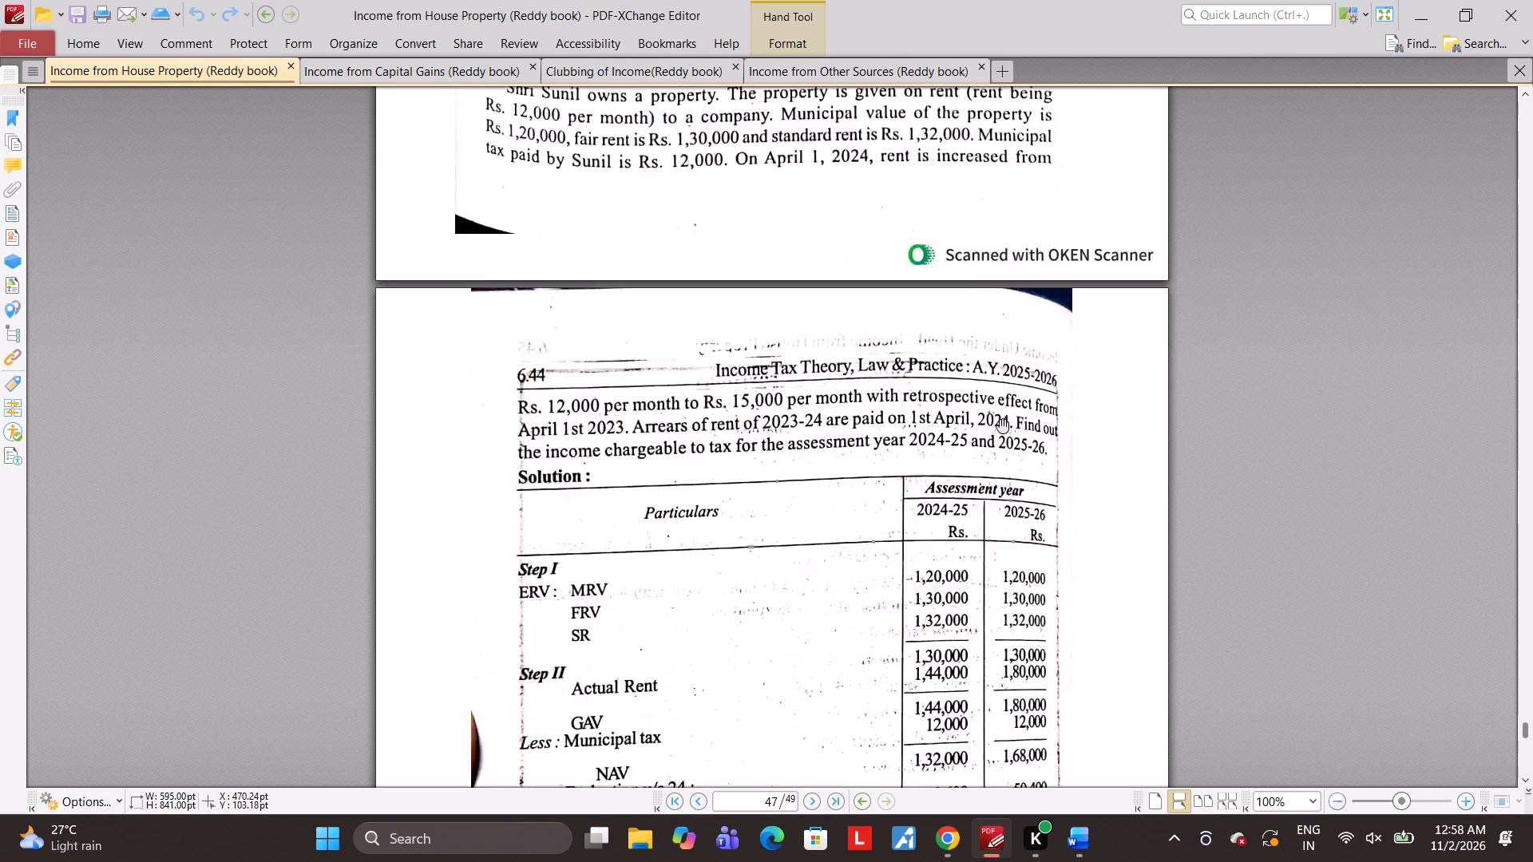
{"action": "scroll", "coordinate": [1002, 425], "scroll_direction": "up", "scroll_amount": 5}
{"action": "scroll", "coordinate": [1002, 425], "scroll_direction": "down", "scroll_amount": 3}
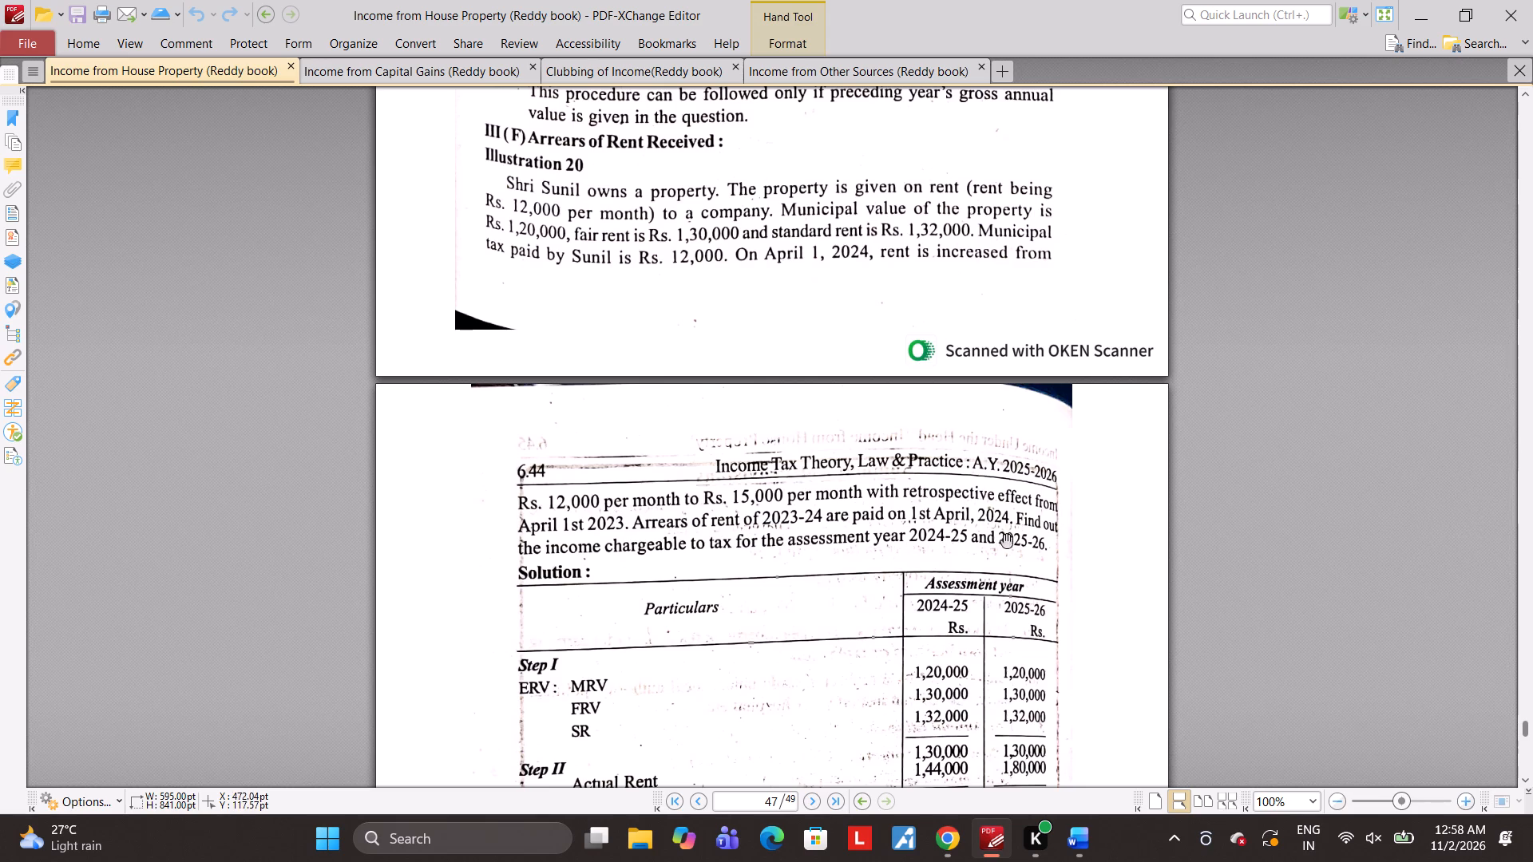
Study how Illustration 20 computes house property income for both assessment years and the taxable arrears of rent for PY 2023-24.
{"action": "scroll", "coordinate": [820, 554], "scroll_direction": "down", "scroll_amount": 3}
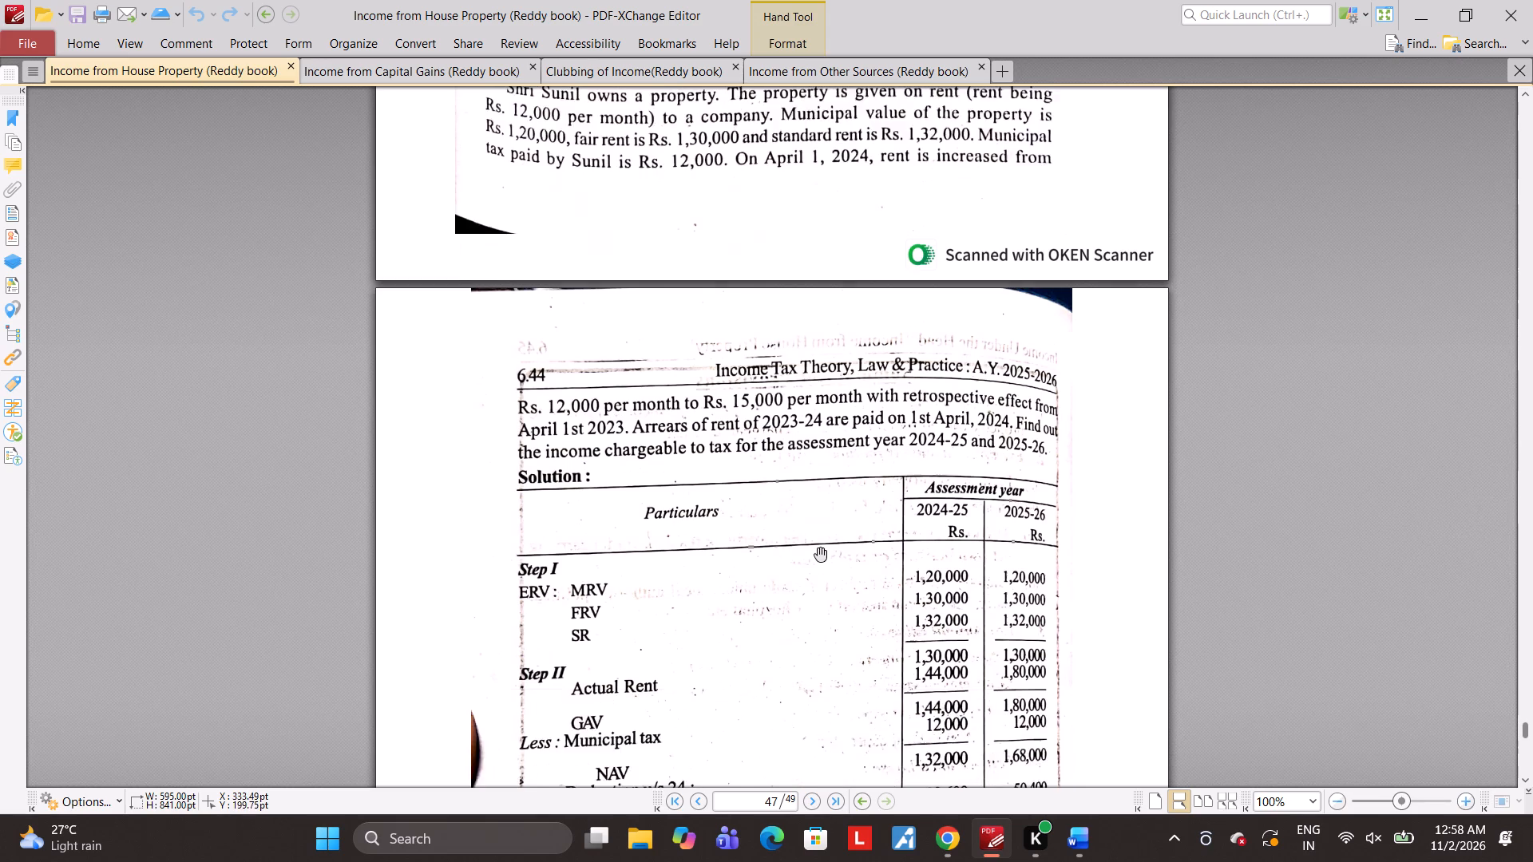
{"action": "scroll", "coordinate": [790, 367], "scroll_direction": "down", "scroll_amount": 2}
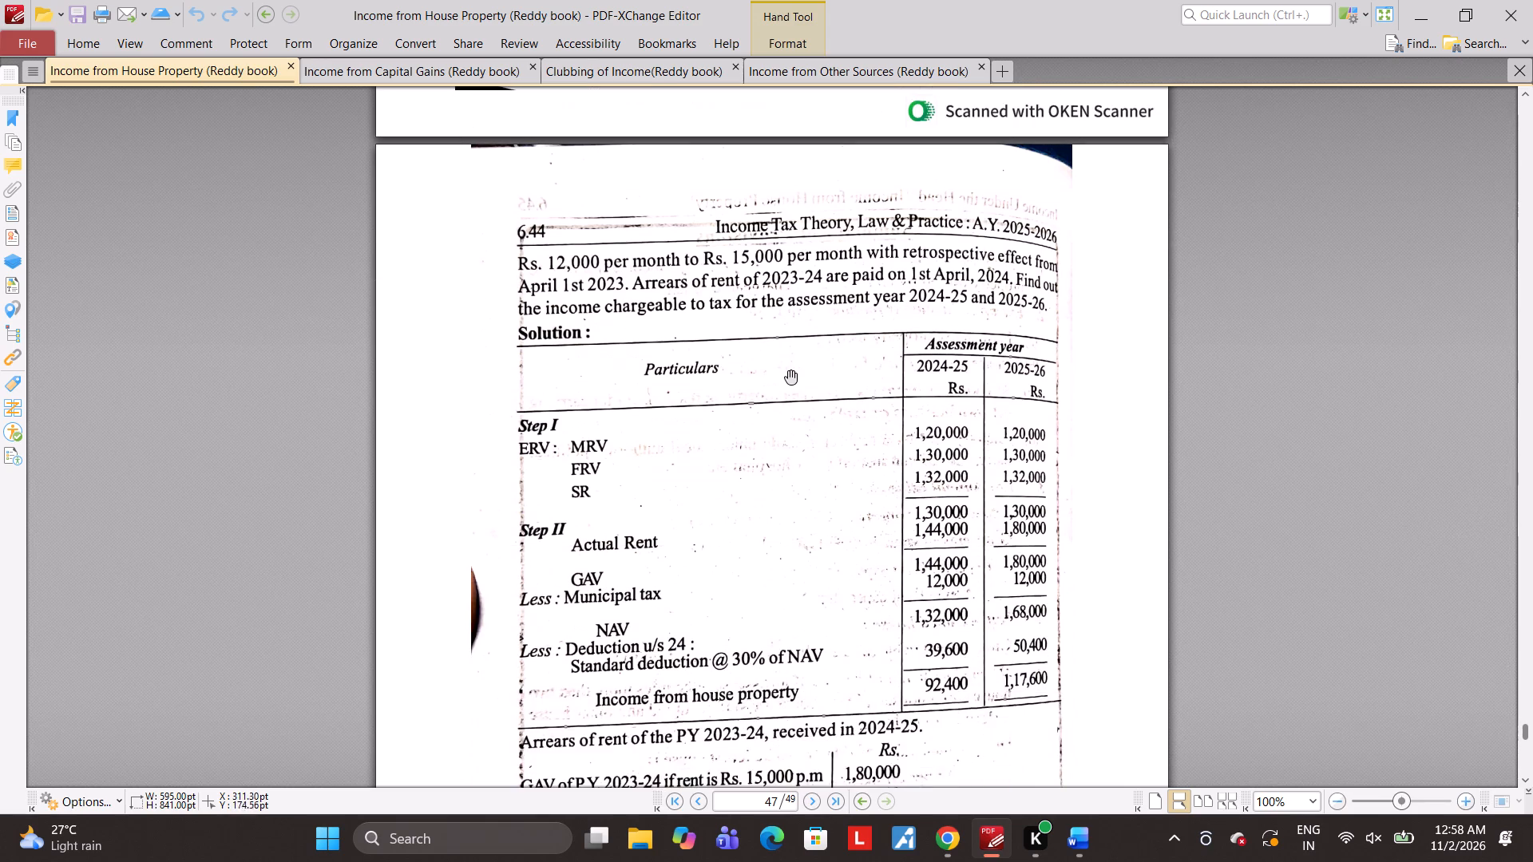
{"action": "scroll", "coordinate": [790, 384], "scroll_direction": "down", "scroll_amount": 7}
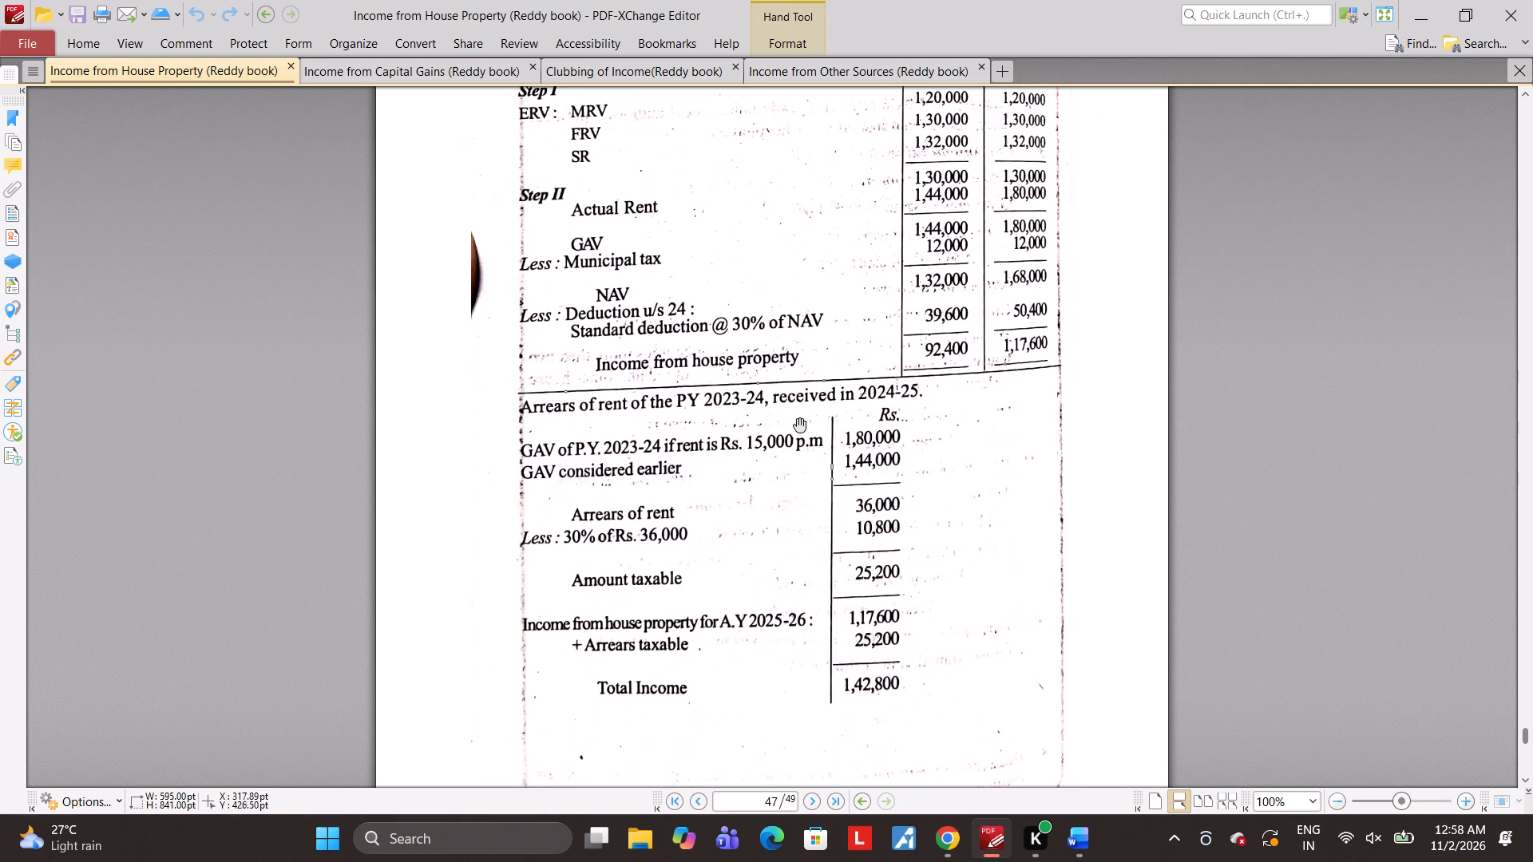
{"action": "scroll", "coordinate": [799, 431], "scroll_direction": "down", "scroll_amount": 1}
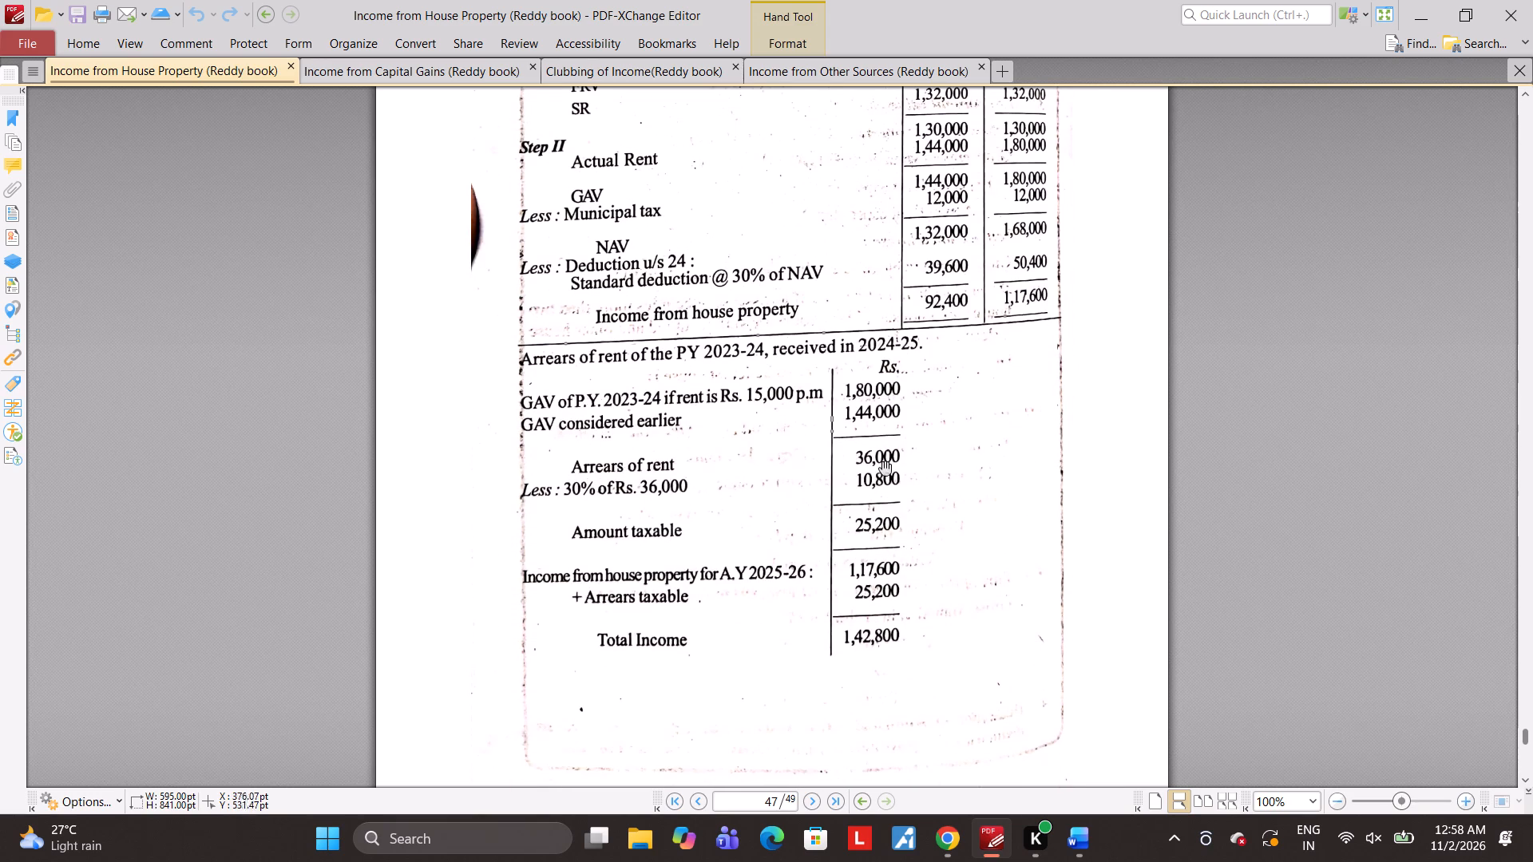
{"action": "scroll", "coordinate": [913, 454], "scroll_direction": "up", "scroll_amount": 3}
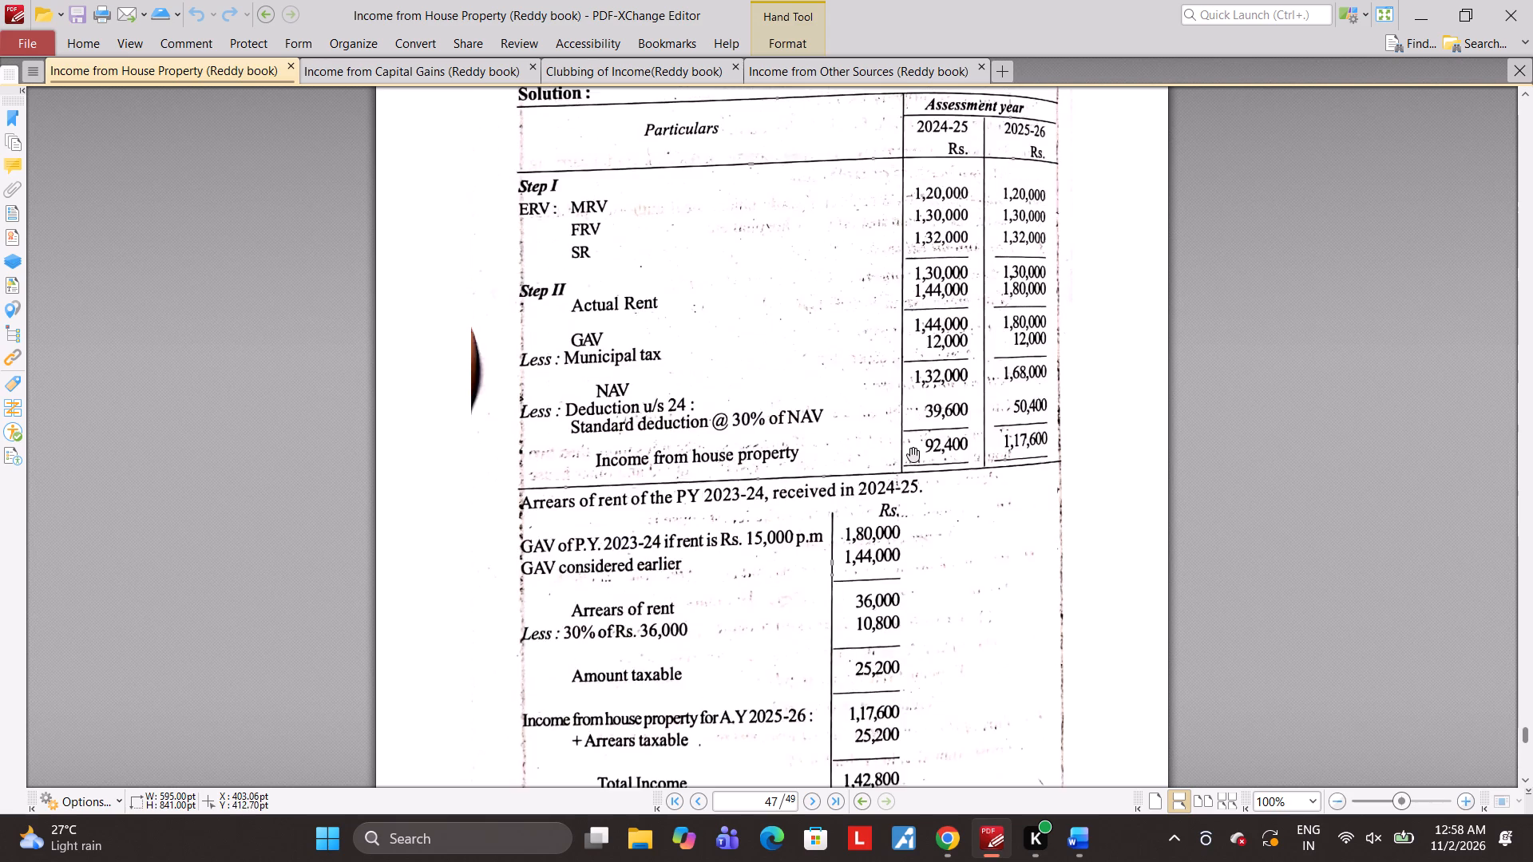
{"action": "scroll", "coordinate": [909, 455], "scroll_direction": "up", "scroll_amount": 3}
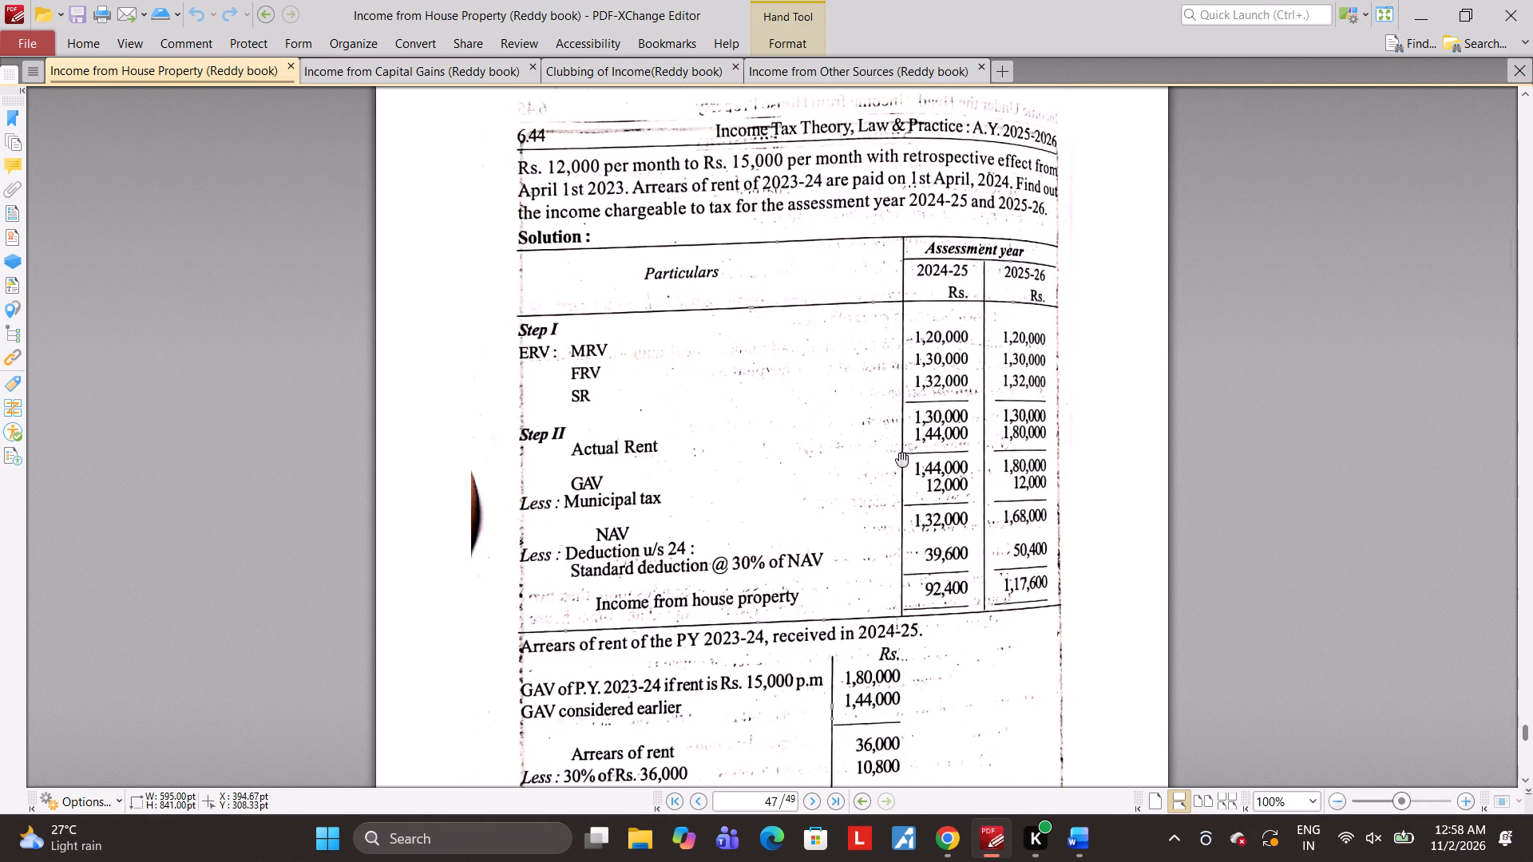
{"action": "scroll", "coordinate": [899, 462], "scroll_direction": "down", "scroll_amount": 5}
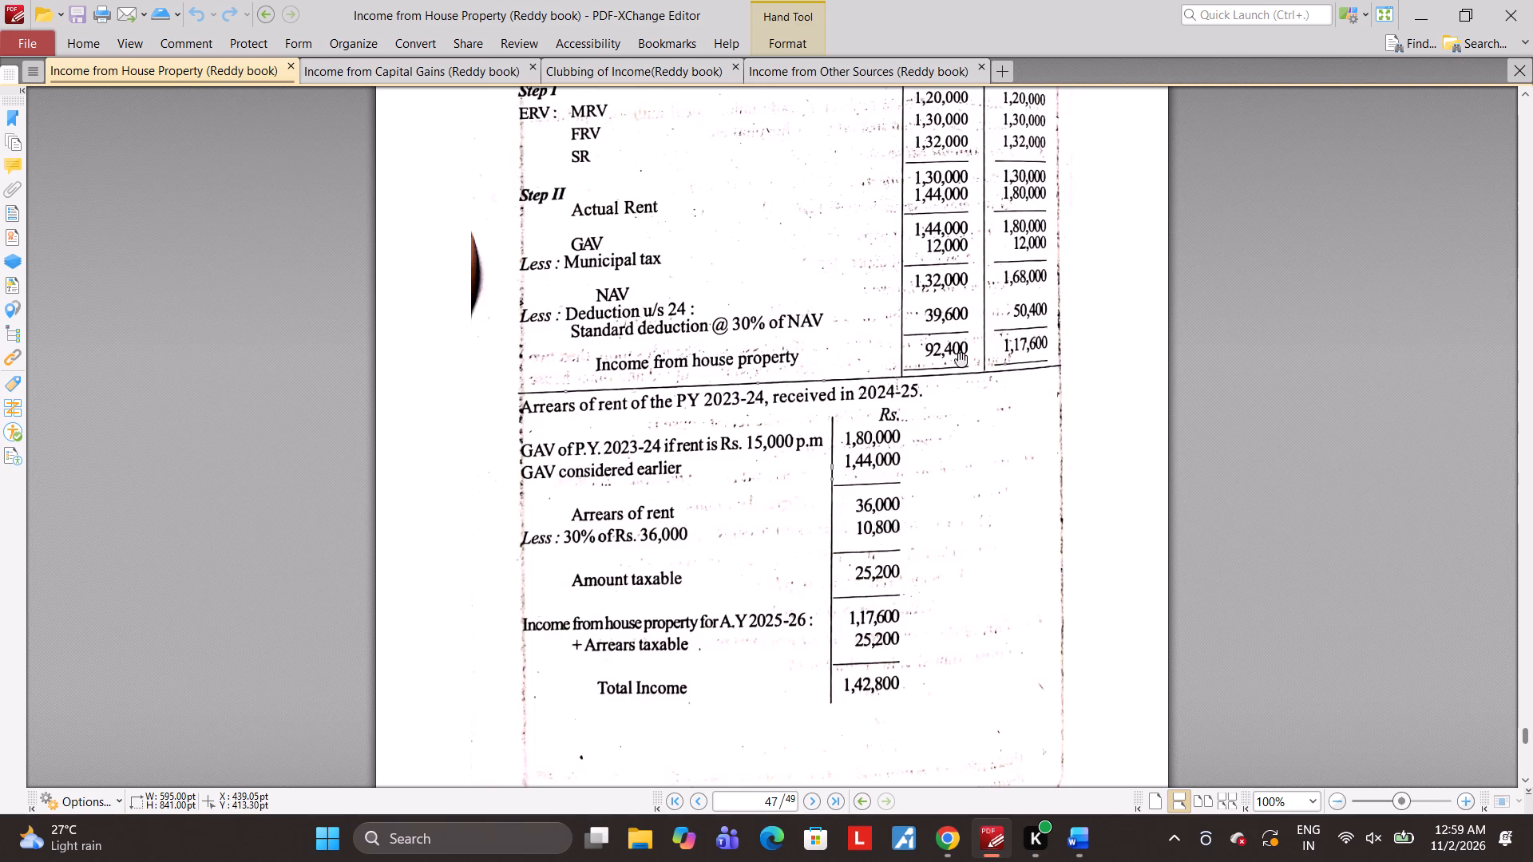
{"action": "scroll", "coordinate": [961, 359], "scroll_direction": "up", "scroll_amount": 1}
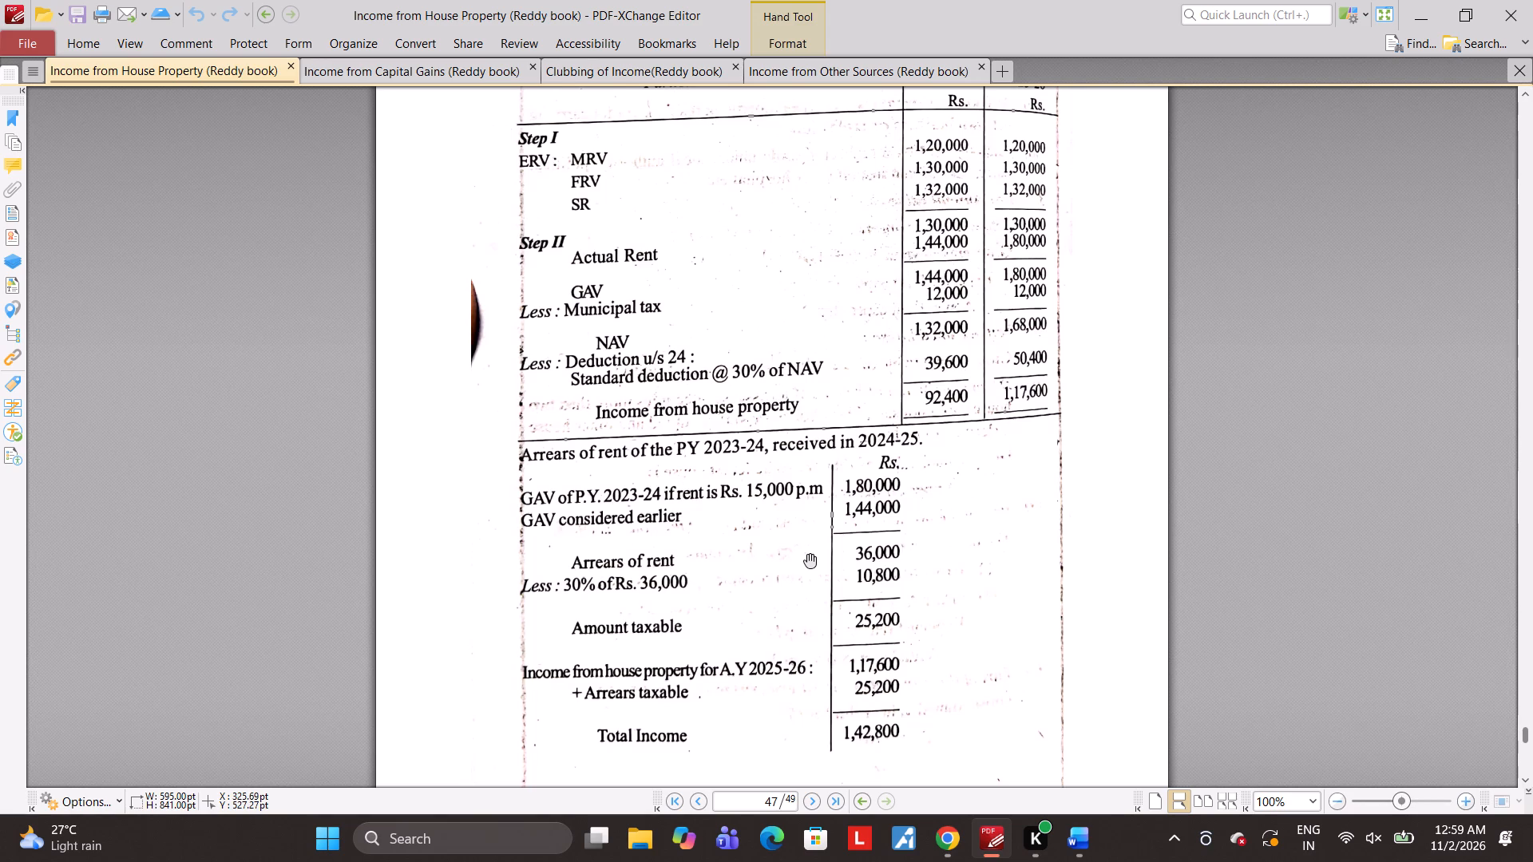
{"action": "scroll", "coordinate": [810, 560], "scroll_direction": "up", "scroll_amount": 3}
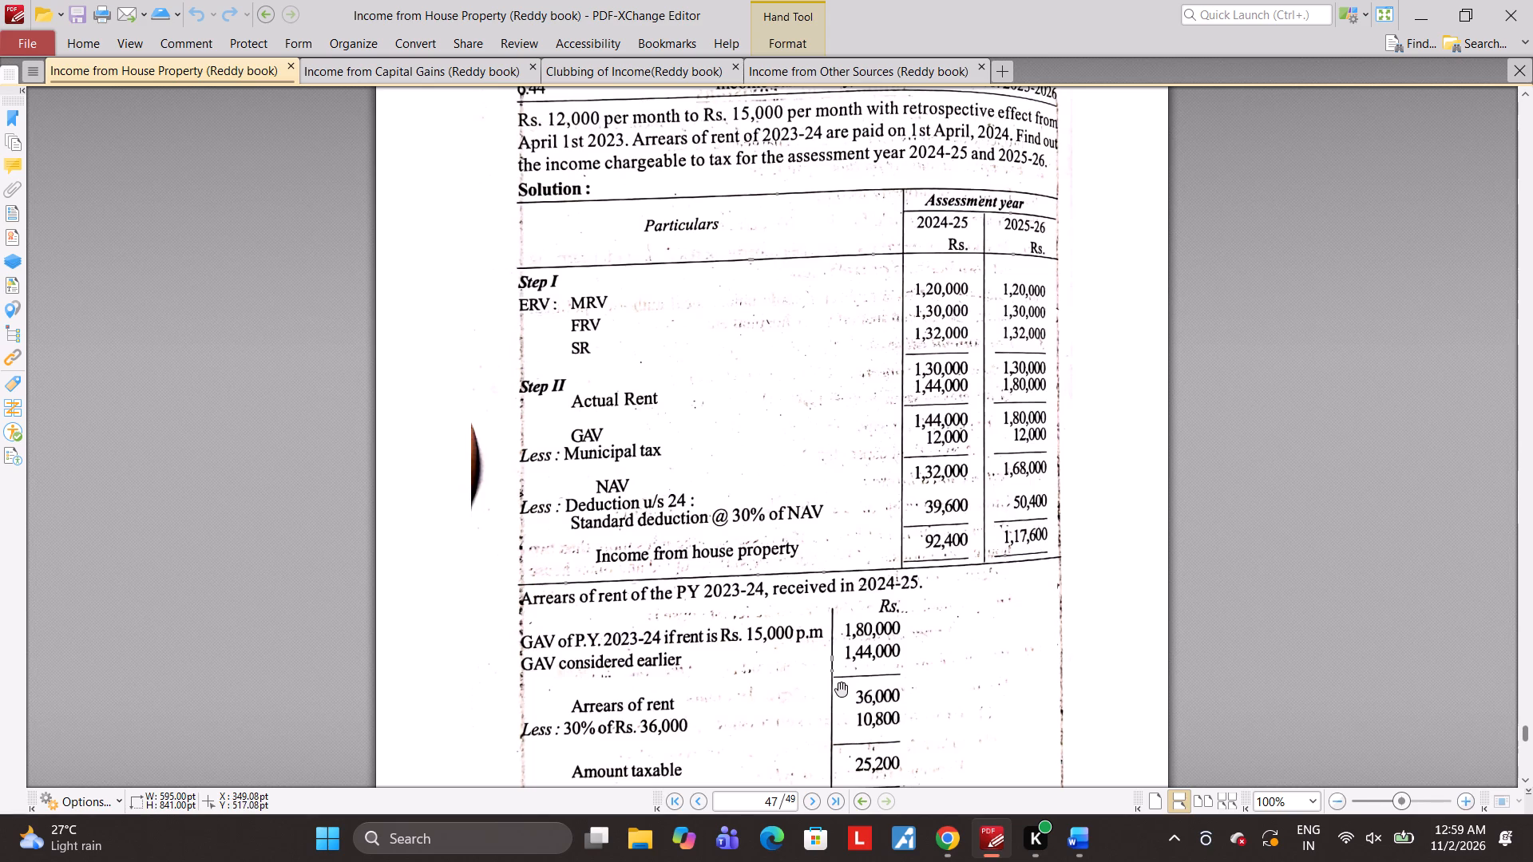
{"action": "scroll", "coordinate": [841, 690], "scroll_direction": "down", "scroll_amount": 3}
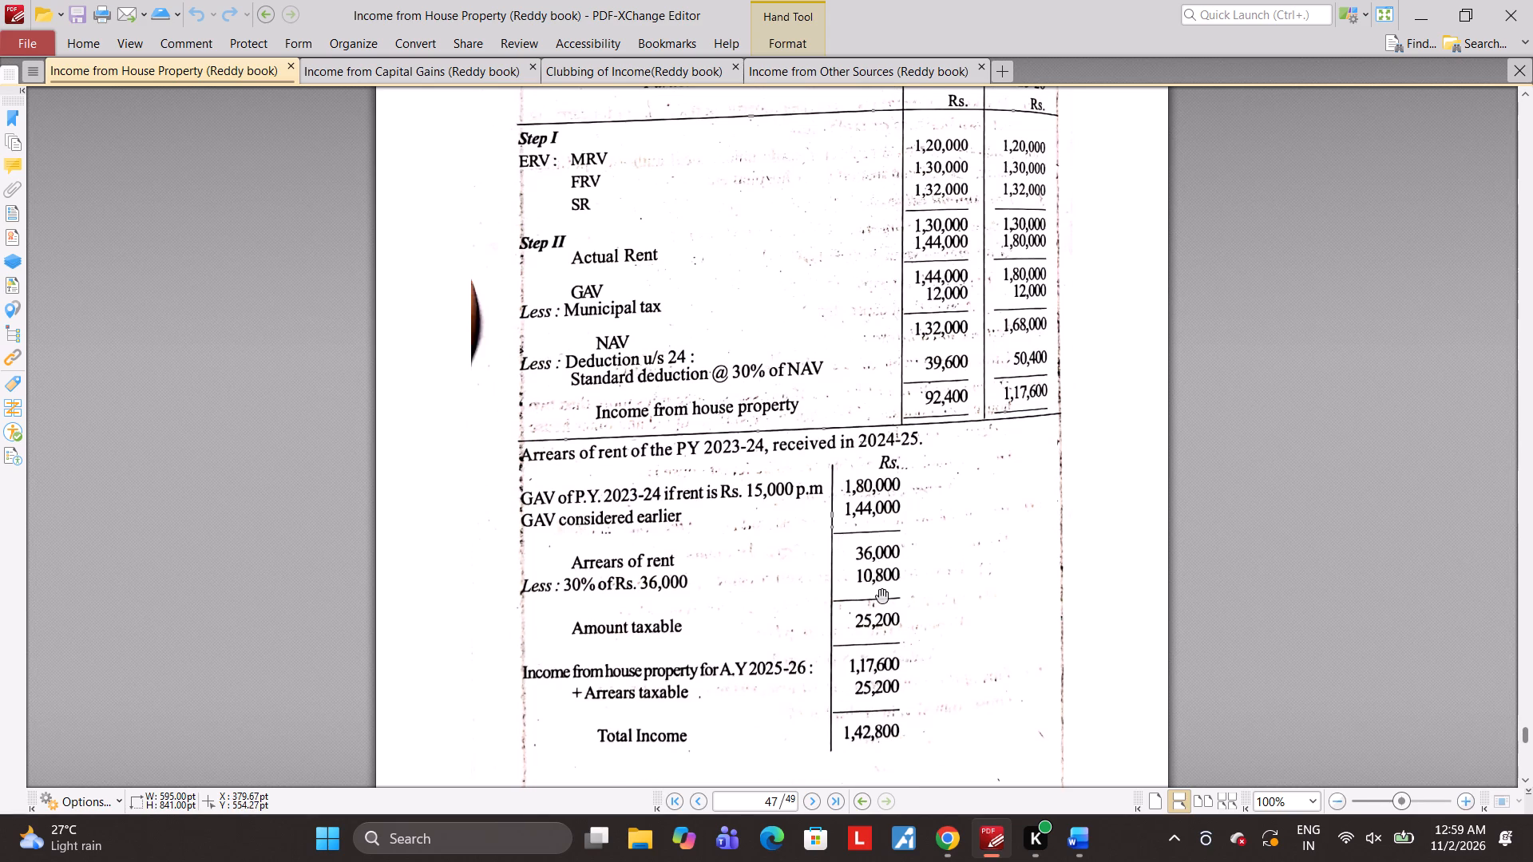
{"action": "scroll", "coordinate": [881, 595], "scroll_direction": "down", "scroll_amount": 2}
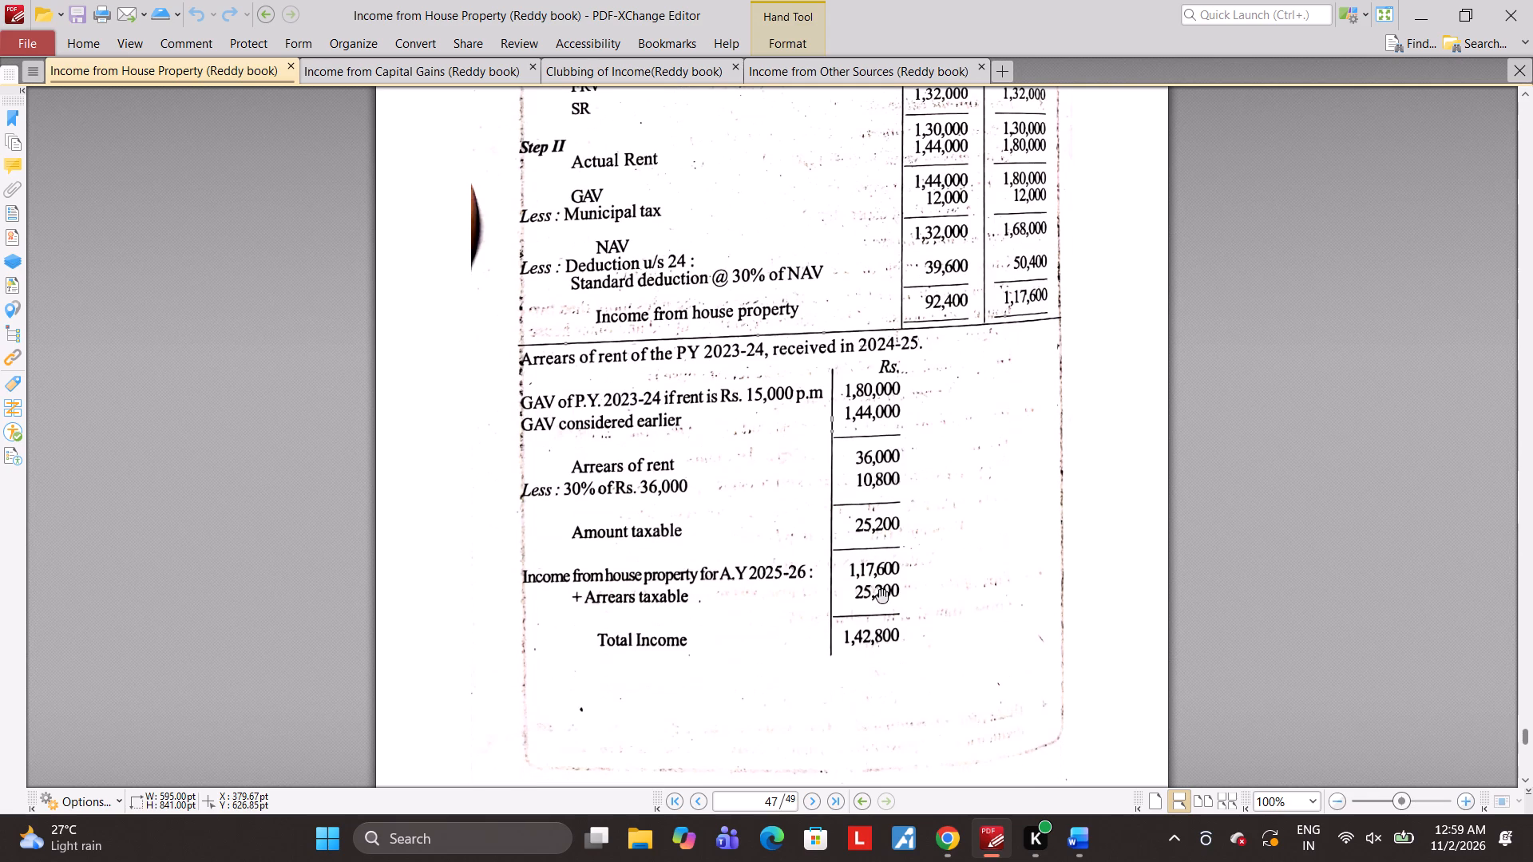
Recheck Illustration 20's arrears and total income working against the two-year computation table and the question's retrospective rent increase.
{"action": "scroll", "coordinate": [881, 595], "scroll_direction": "down", "scroll_amount": 2}
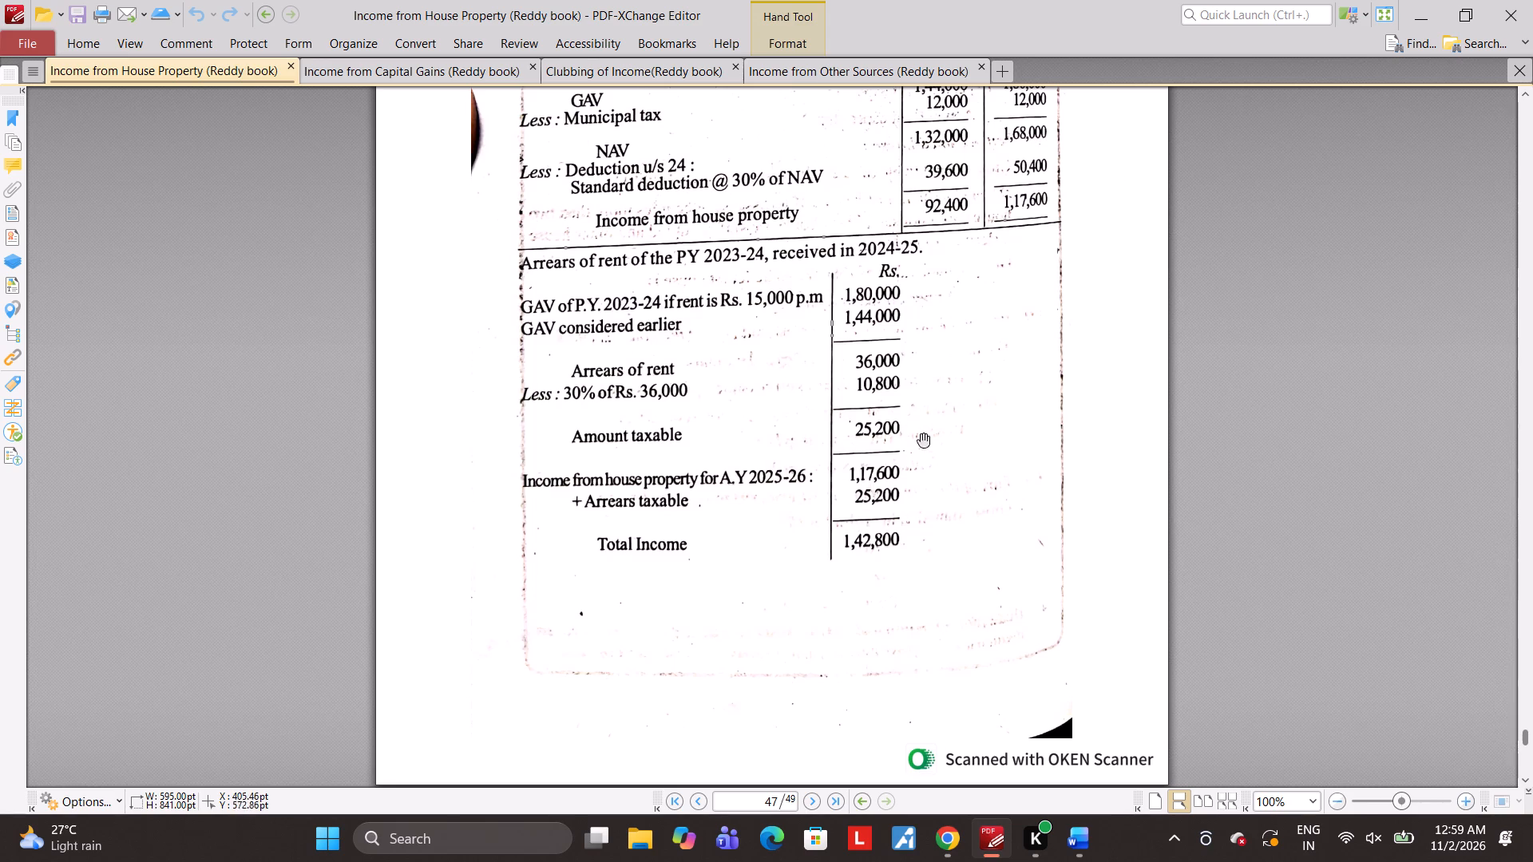
{"action": "scroll", "coordinate": [965, 561], "scroll_direction": "down", "scroll_amount": 3}
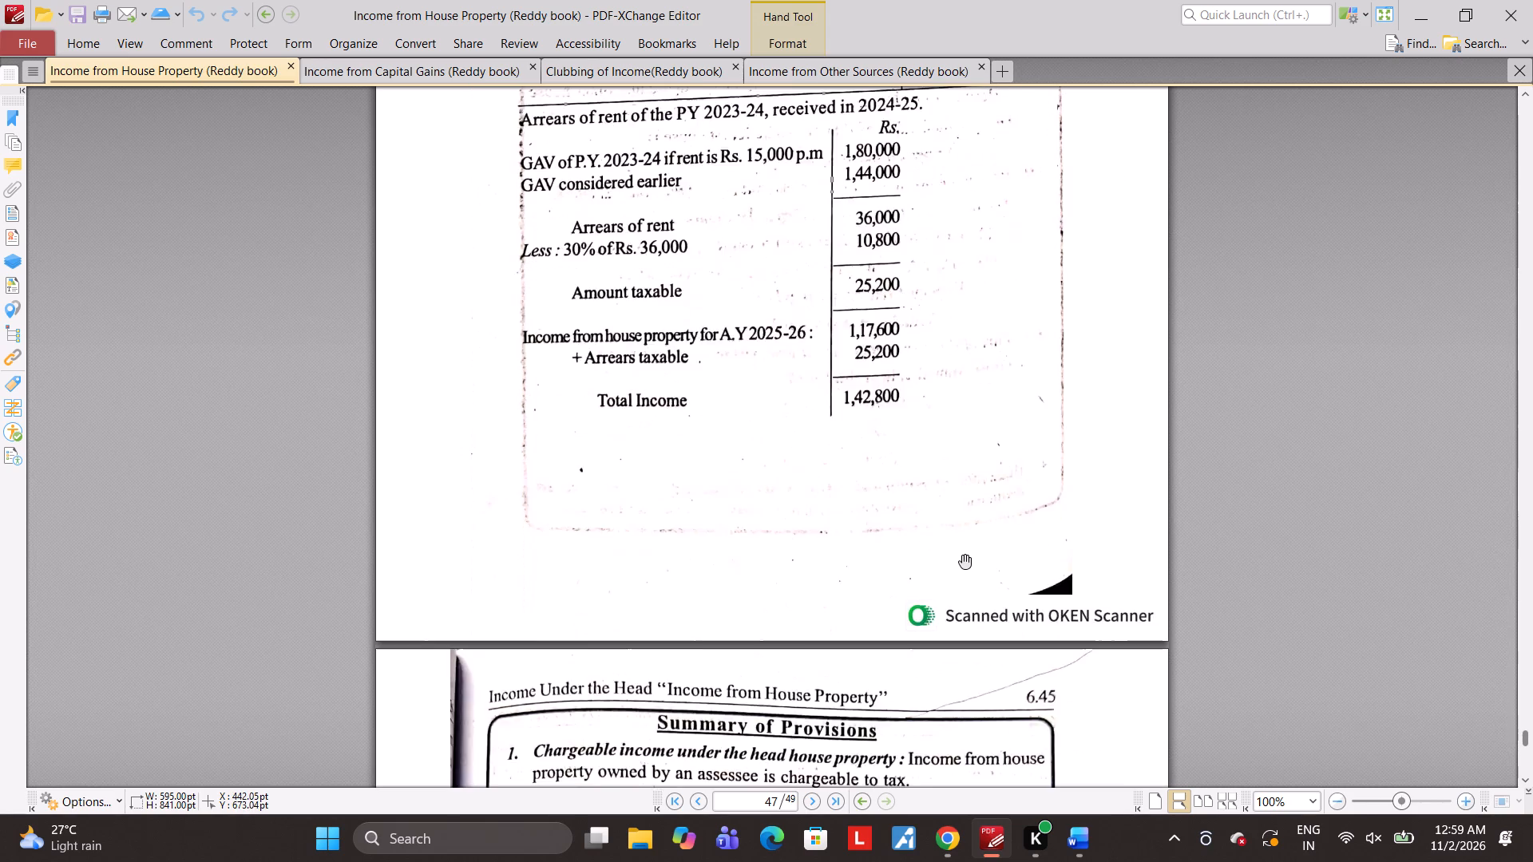
{"action": "scroll", "coordinate": [965, 561], "scroll_direction": "down", "scroll_amount": 3}
{"action": "scroll", "coordinate": [965, 560], "scroll_direction": "up", "scroll_amount": 14}
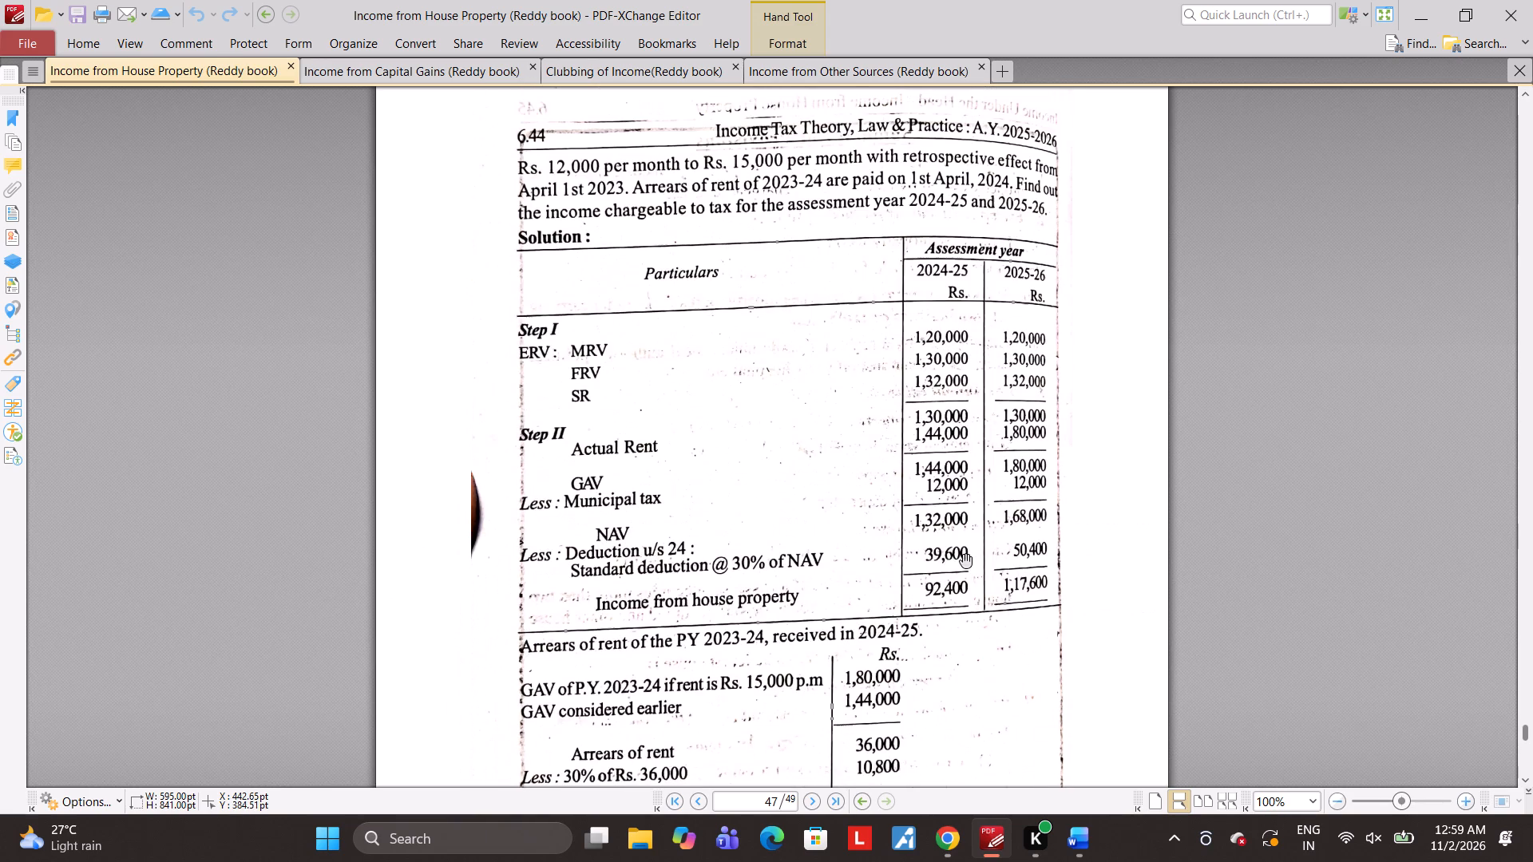
{"action": "scroll", "coordinate": [965, 560], "scroll_direction": "down", "scroll_amount": 4}
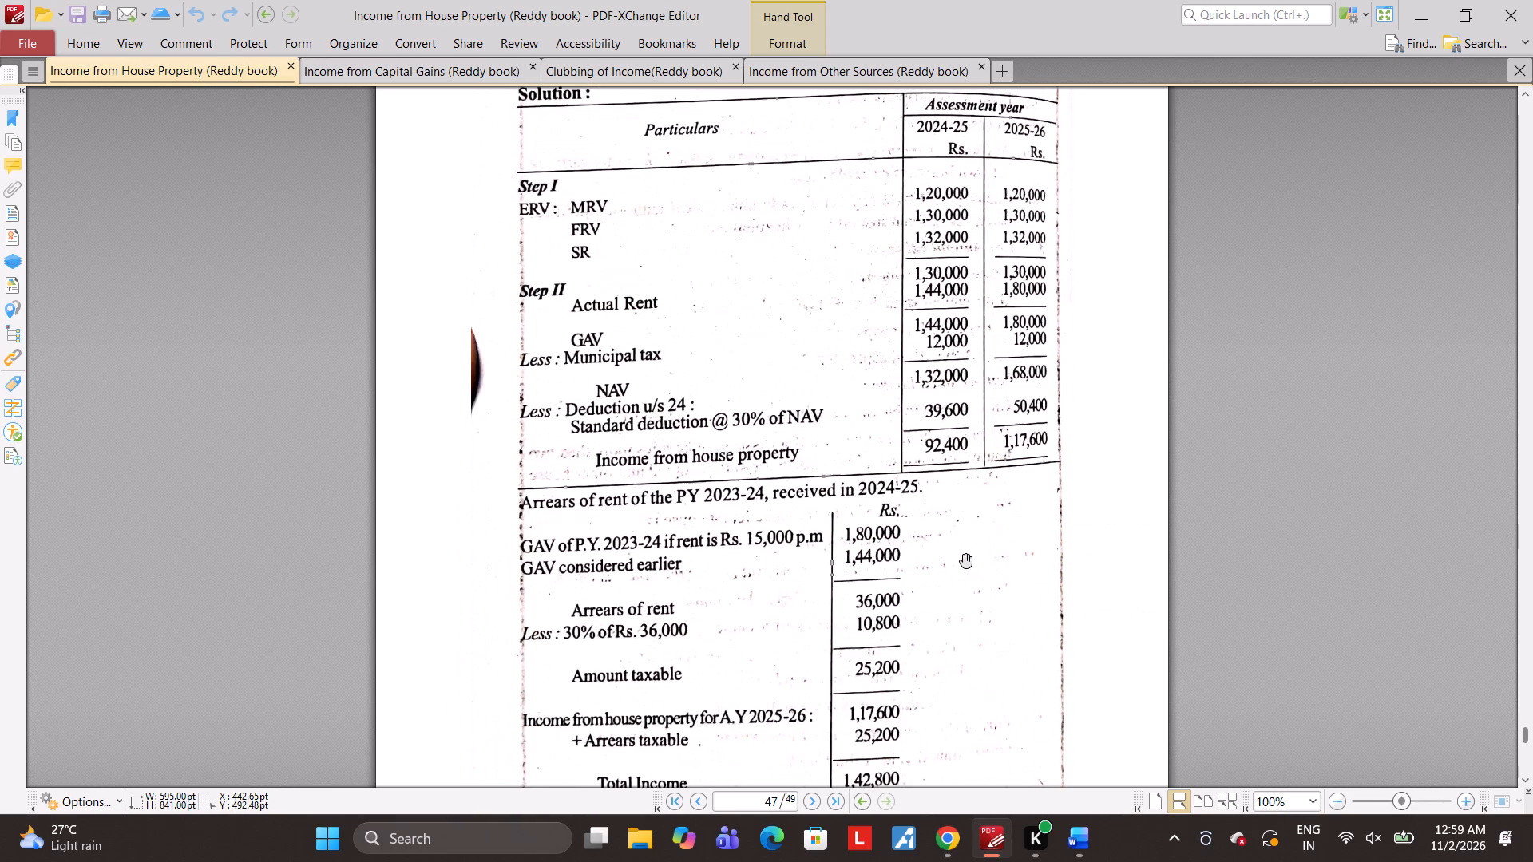
{"action": "scroll", "coordinate": [973, 505], "scroll_direction": "up", "scroll_amount": 4}
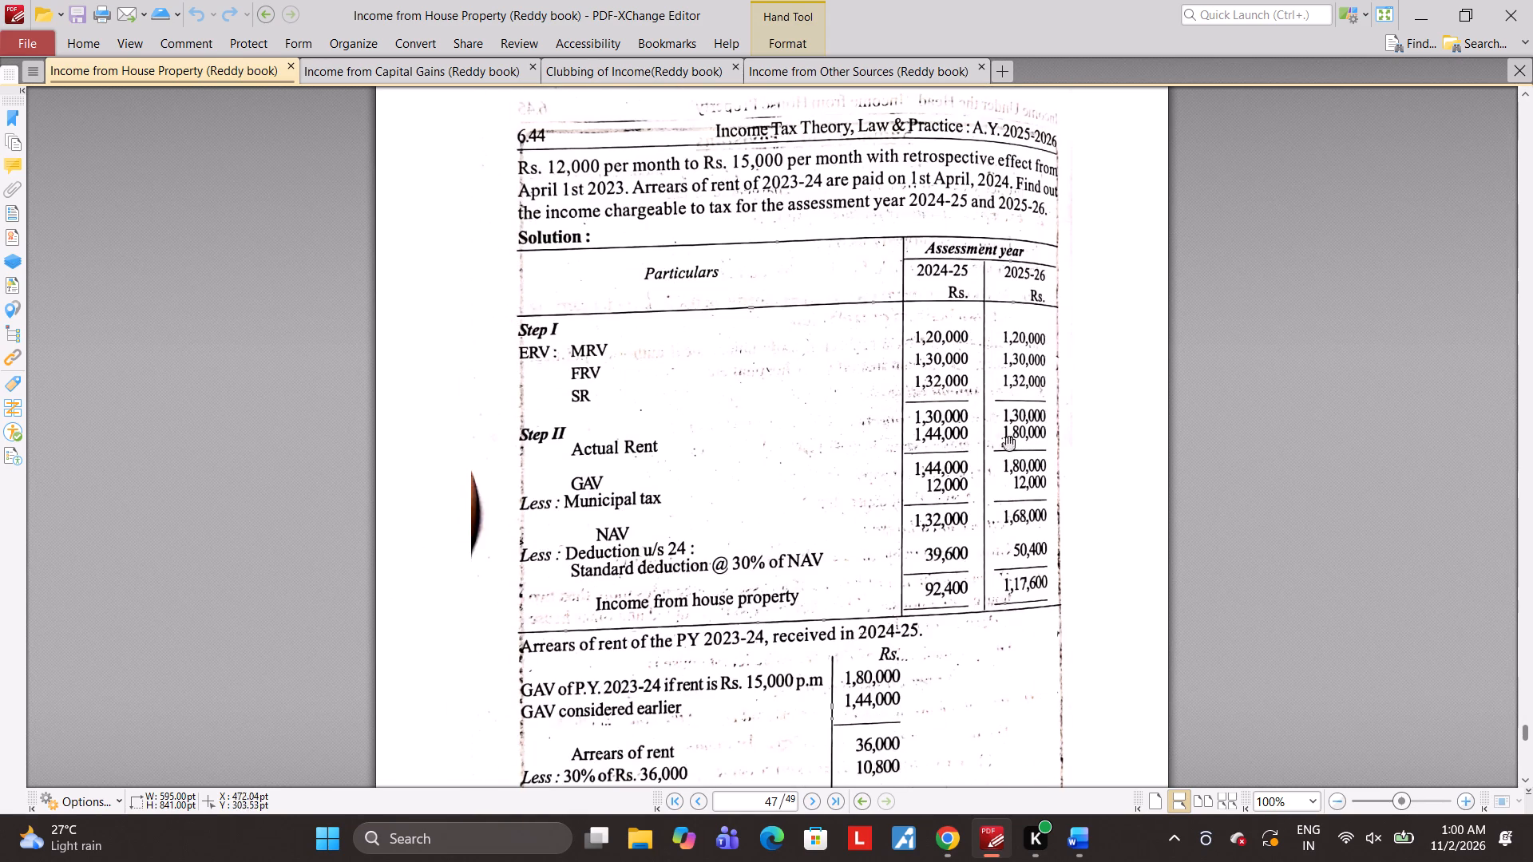
{"action": "scroll", "coordinate": [998, 405], "scroll_direction": "up", "scroll_amount": 1}
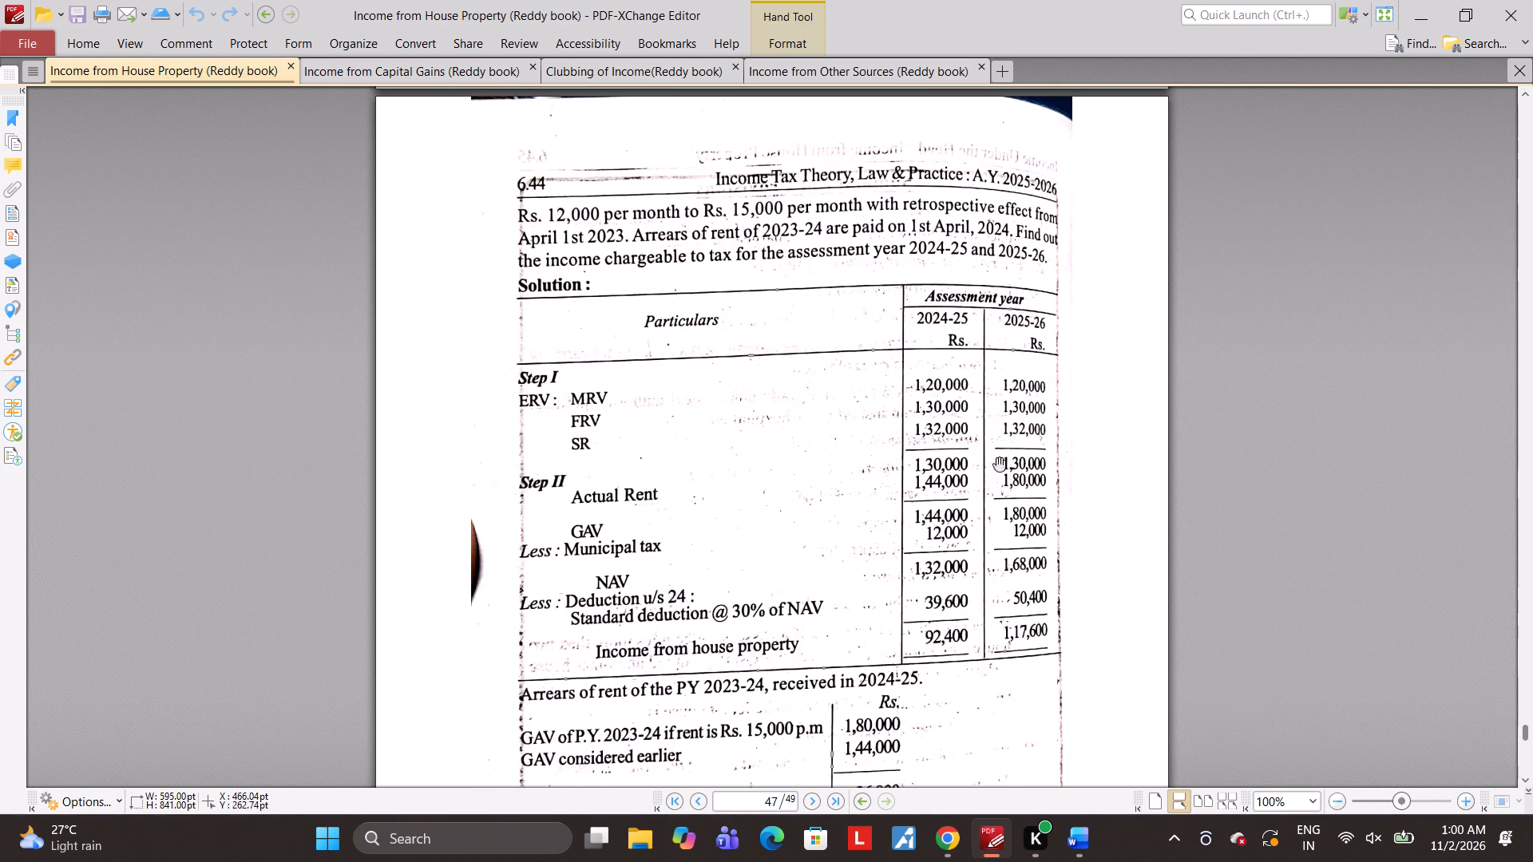
{"action": "scroll", "coordinate": [1015, 615], "scroll_direction": "down", "scroll_amount": 2}
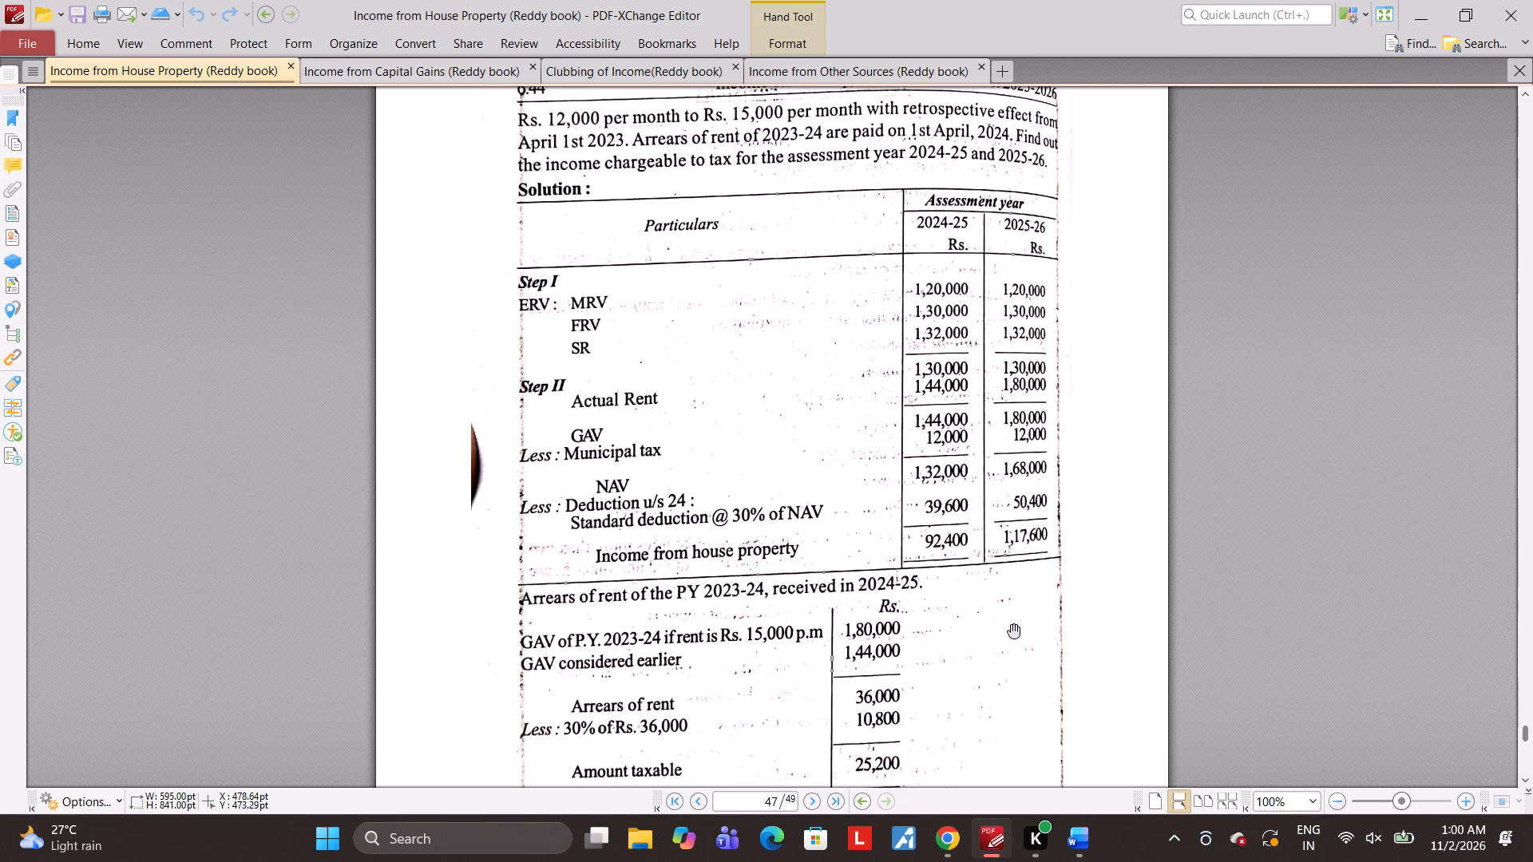
{"action": "scroll", "coordinate": [897, 656], "scroll_direction": "down", "scroll_amount": 3}
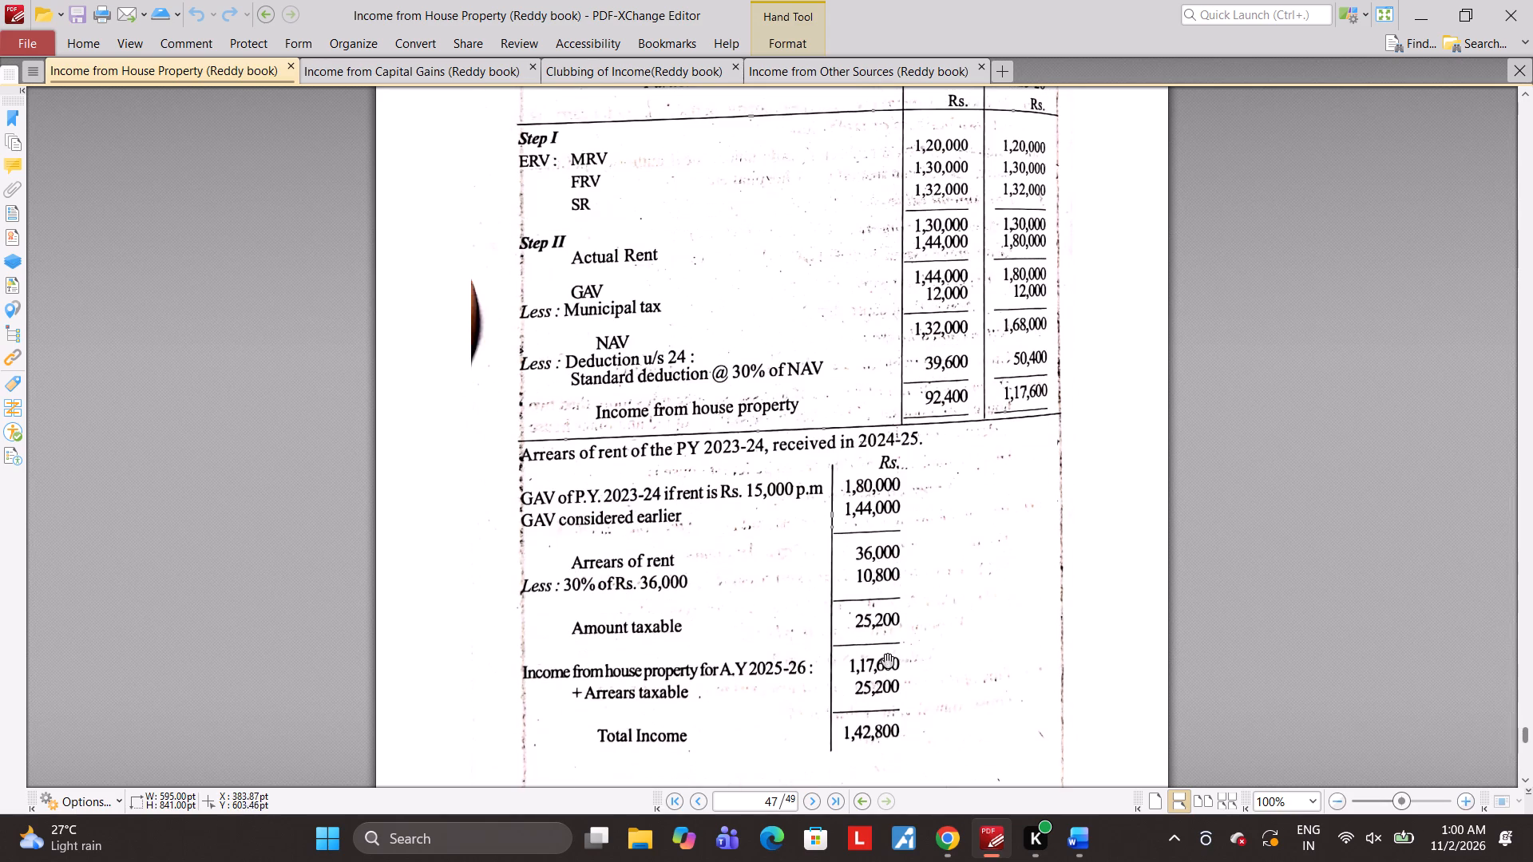
Go back to Illustration 19 and review its income computation and gross annual value recomputation for recovered unrealised rent.
{"action": "scroll", "coordinate": [901, 651], "scroll_direction": "up", "scroll_amount": 11}
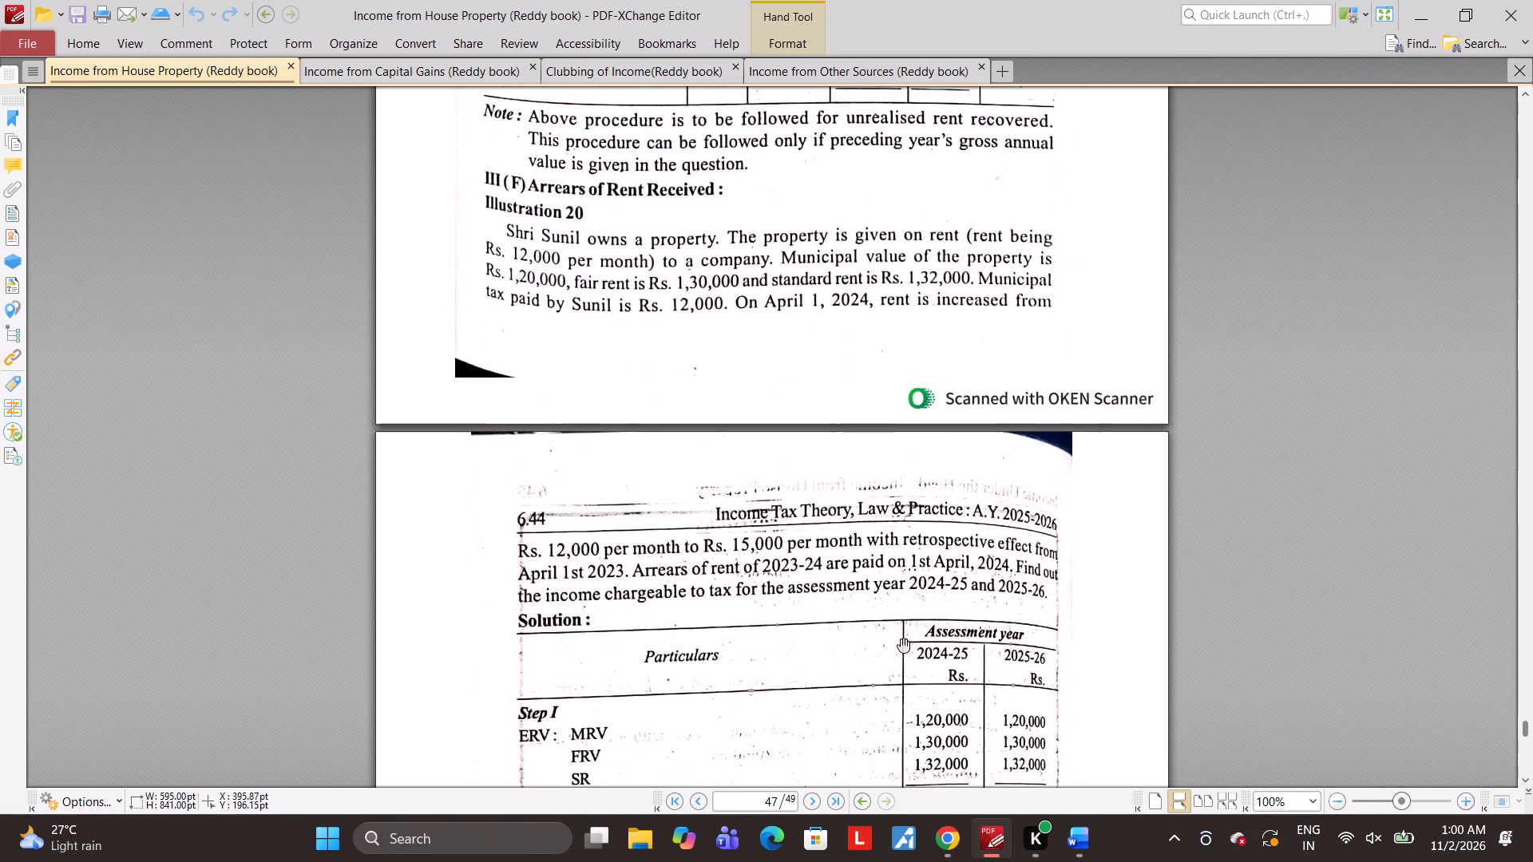
{"action": "scroll", "coordinate": [903, 645], "scroll_direction": "up", "scroll_amount": 12}
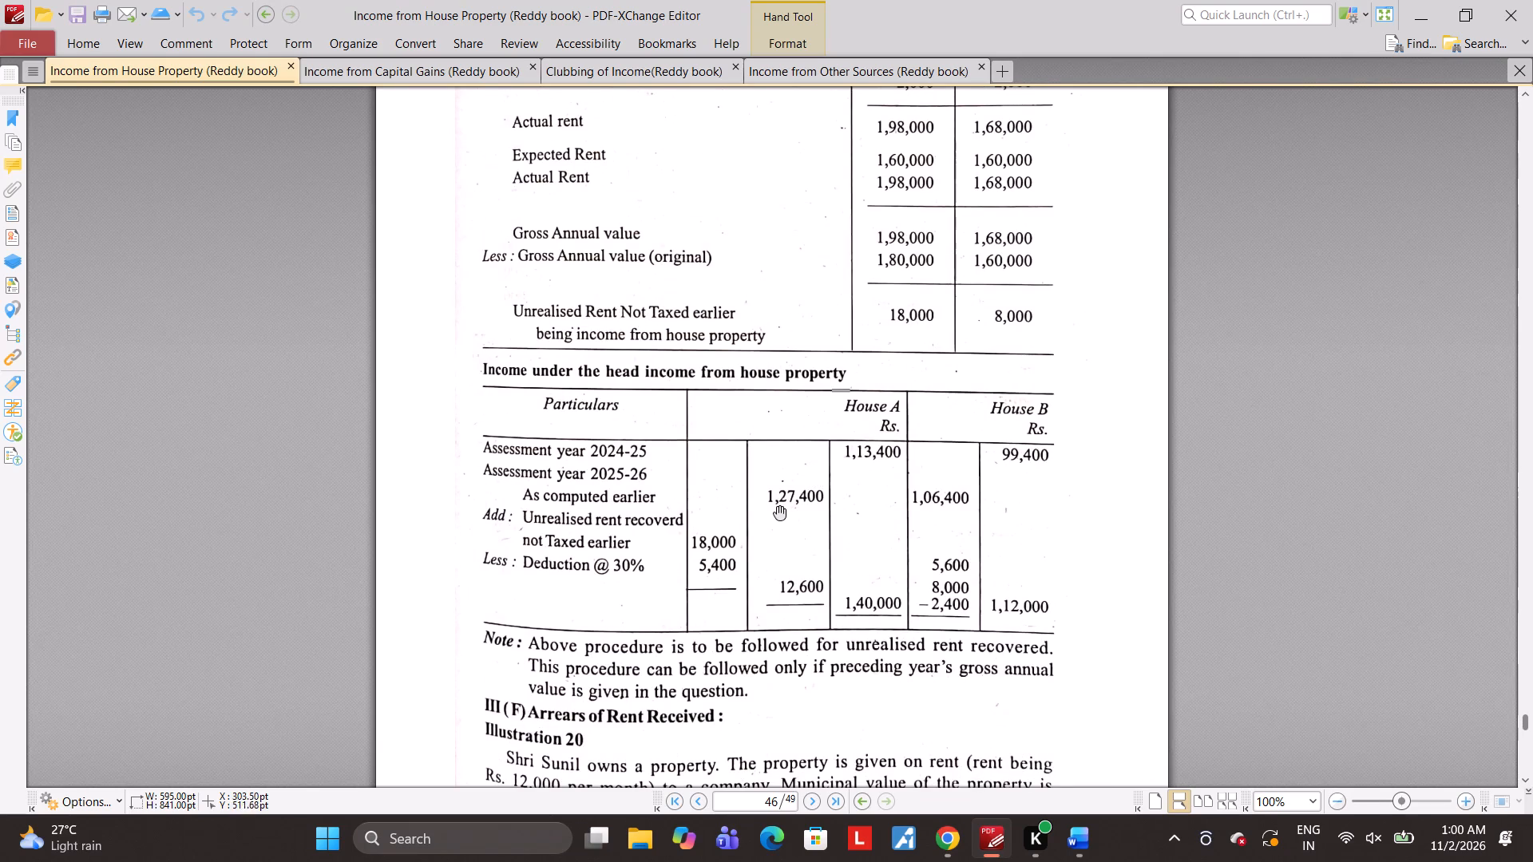
{"action": "scroll", "coordinate": [964, 370], "scroll_direction": "up", "scroll_amount": 13}
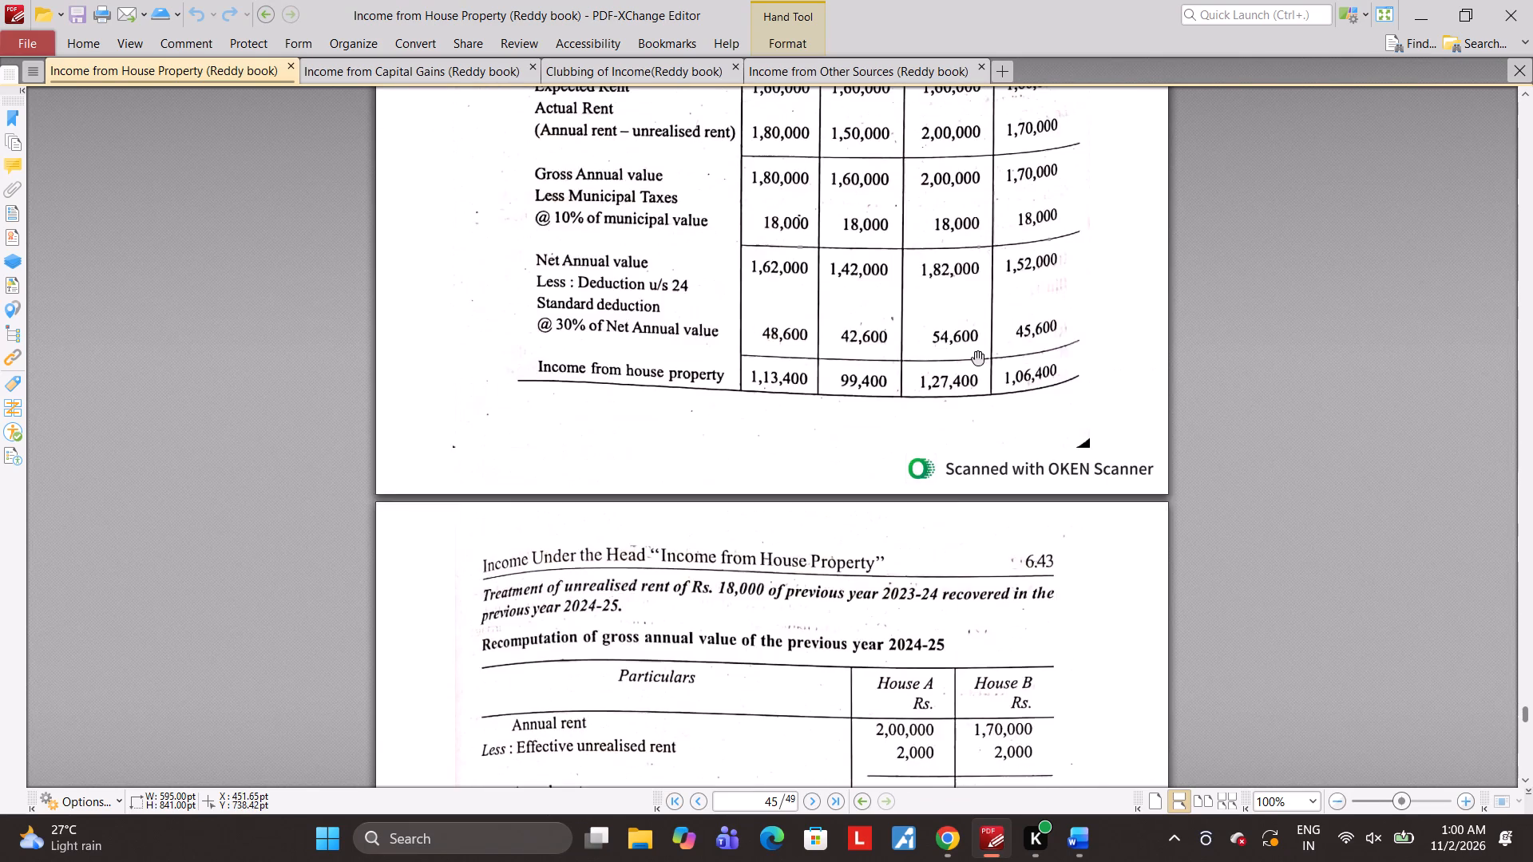
{"action": "scroll", "coordinate": [977, 358], "scroll_direction": "up", "scroll_amount": 5}
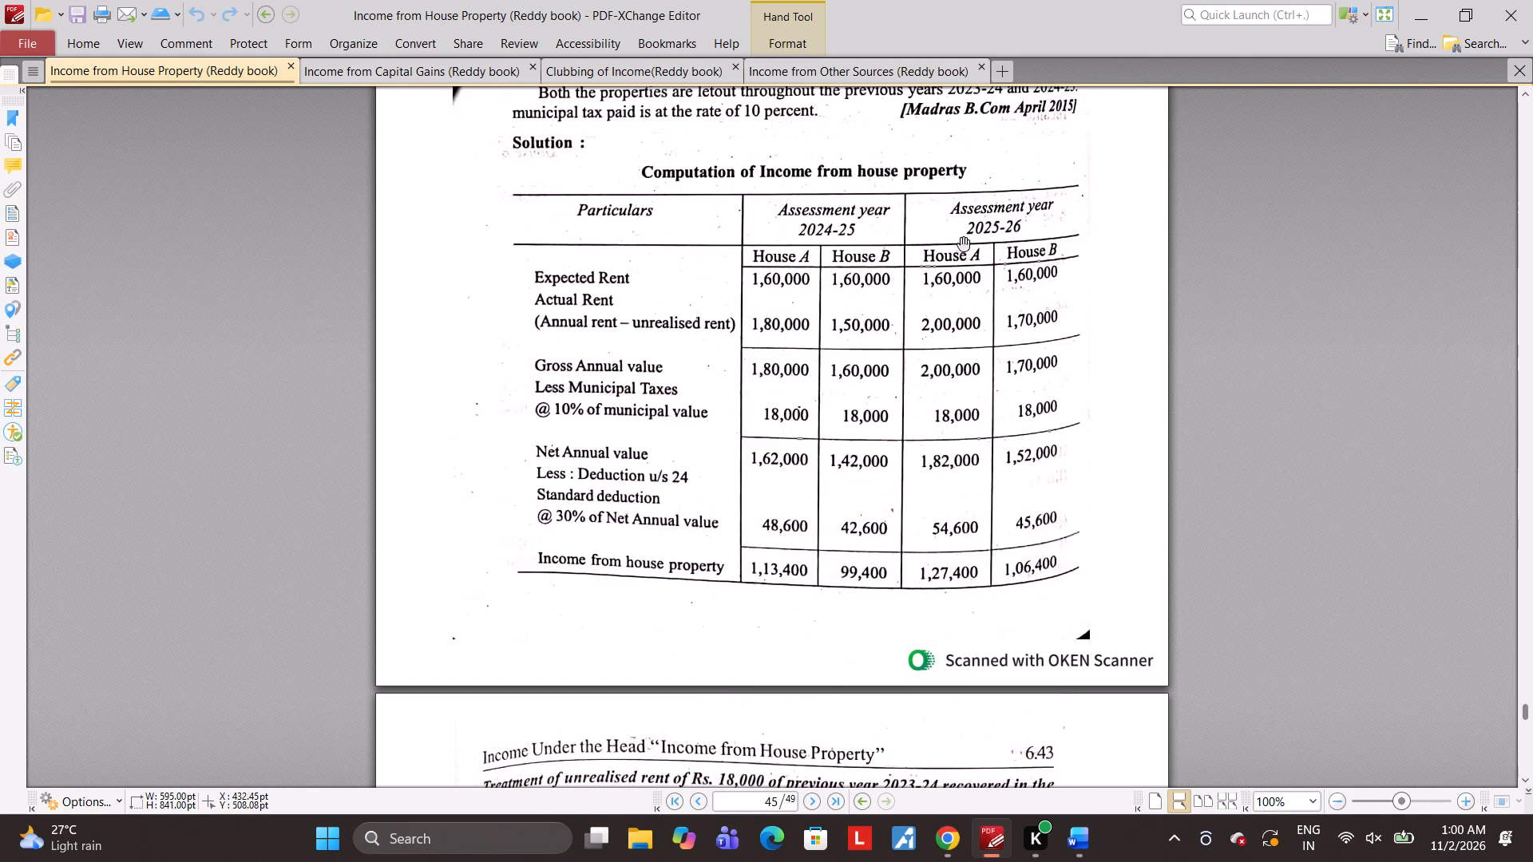
{"action": "scroll", "coordinate": [992, 246], "scroll_direction": "down", "scroll_amount": 3}
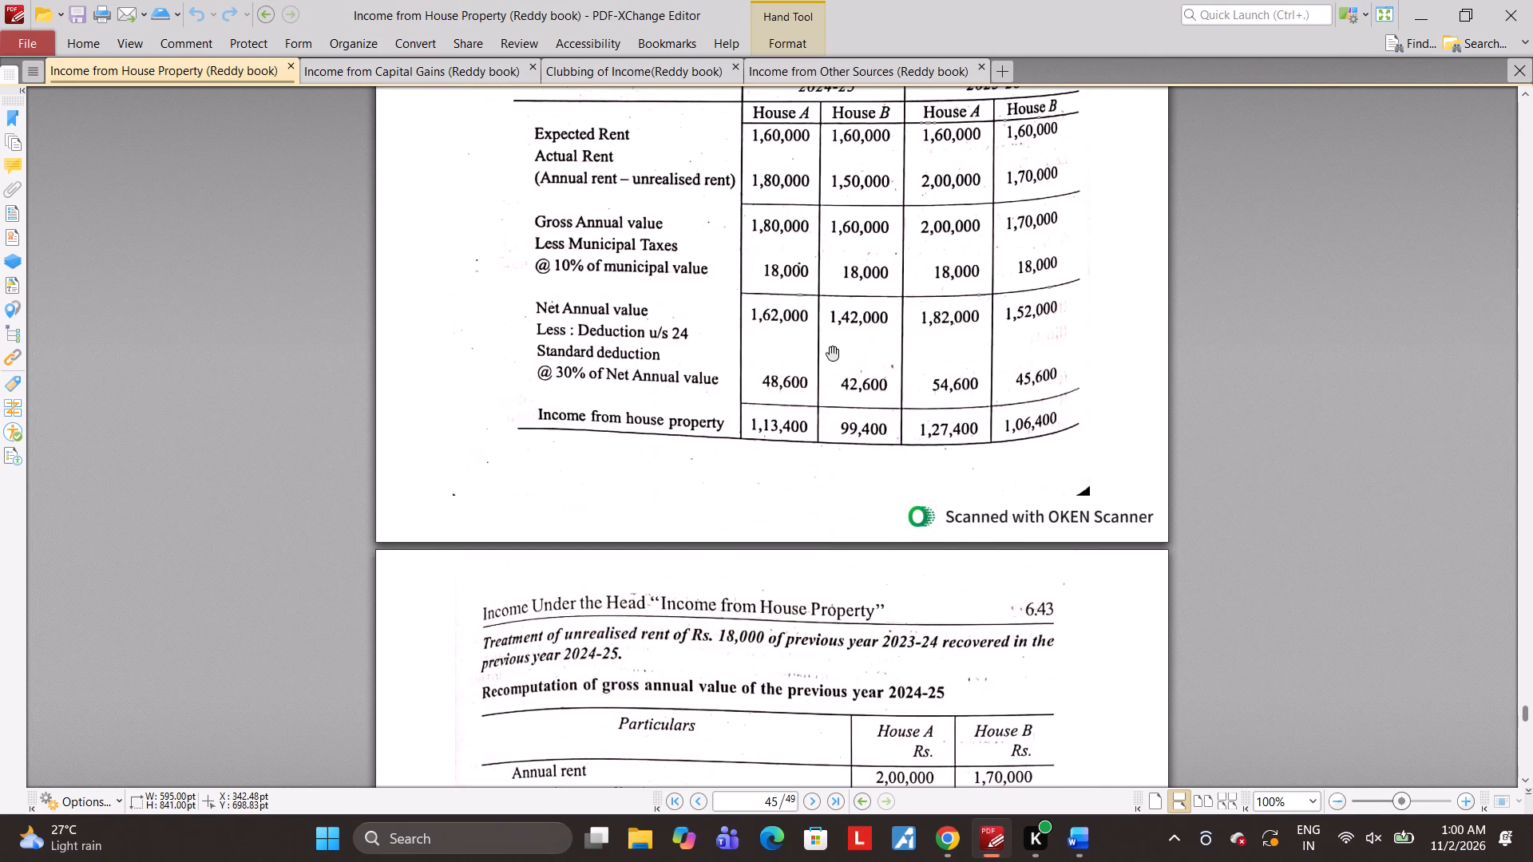
{"action": "scroll", "coordinate": [832, 353], "scroll_direction": "down", "scroll_amount": 9}
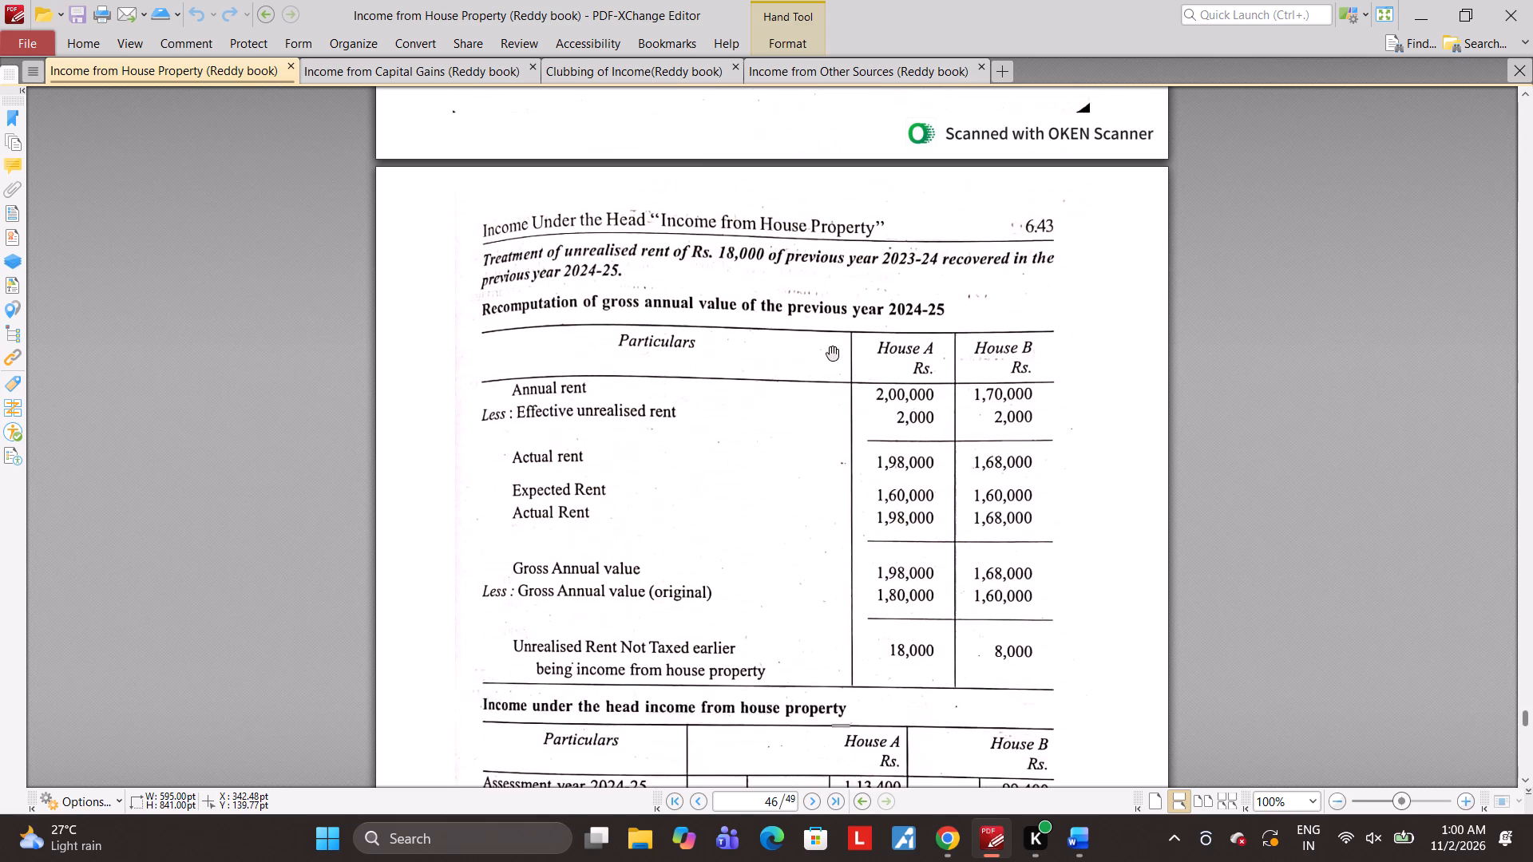
{"action": "scroll", "coordinate": [933, 366], "scroll_direction": "down", "scroll_amount": 4}
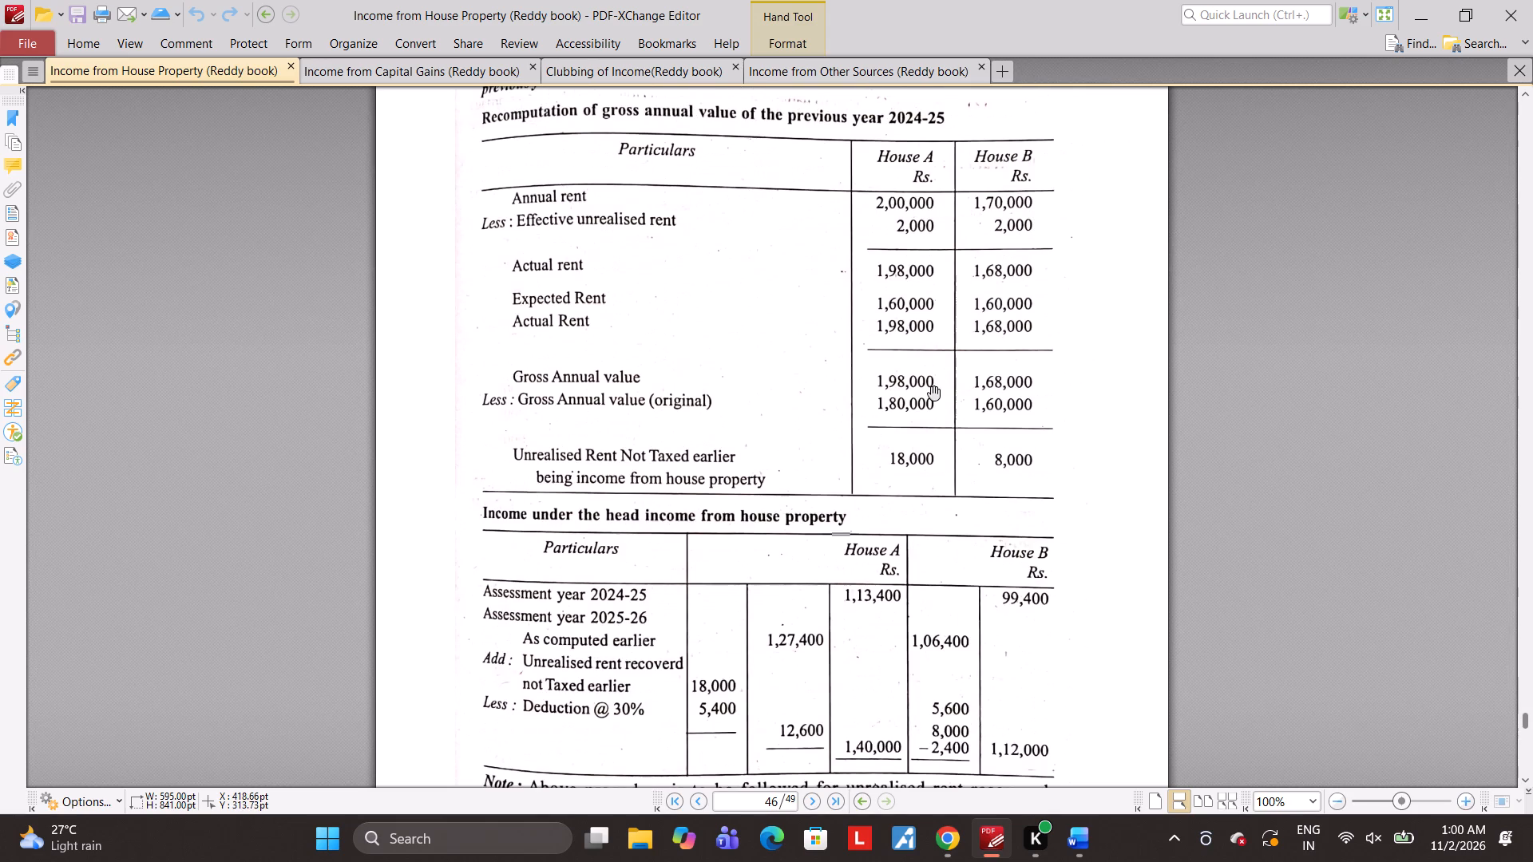
Review Illustration 19's recomputation of gross annual value and the table of income under the head income from house property.
{"action": "scroll", "coordinate": [933, 393], "scroll_direction": "down", "scroll_amount": 1}
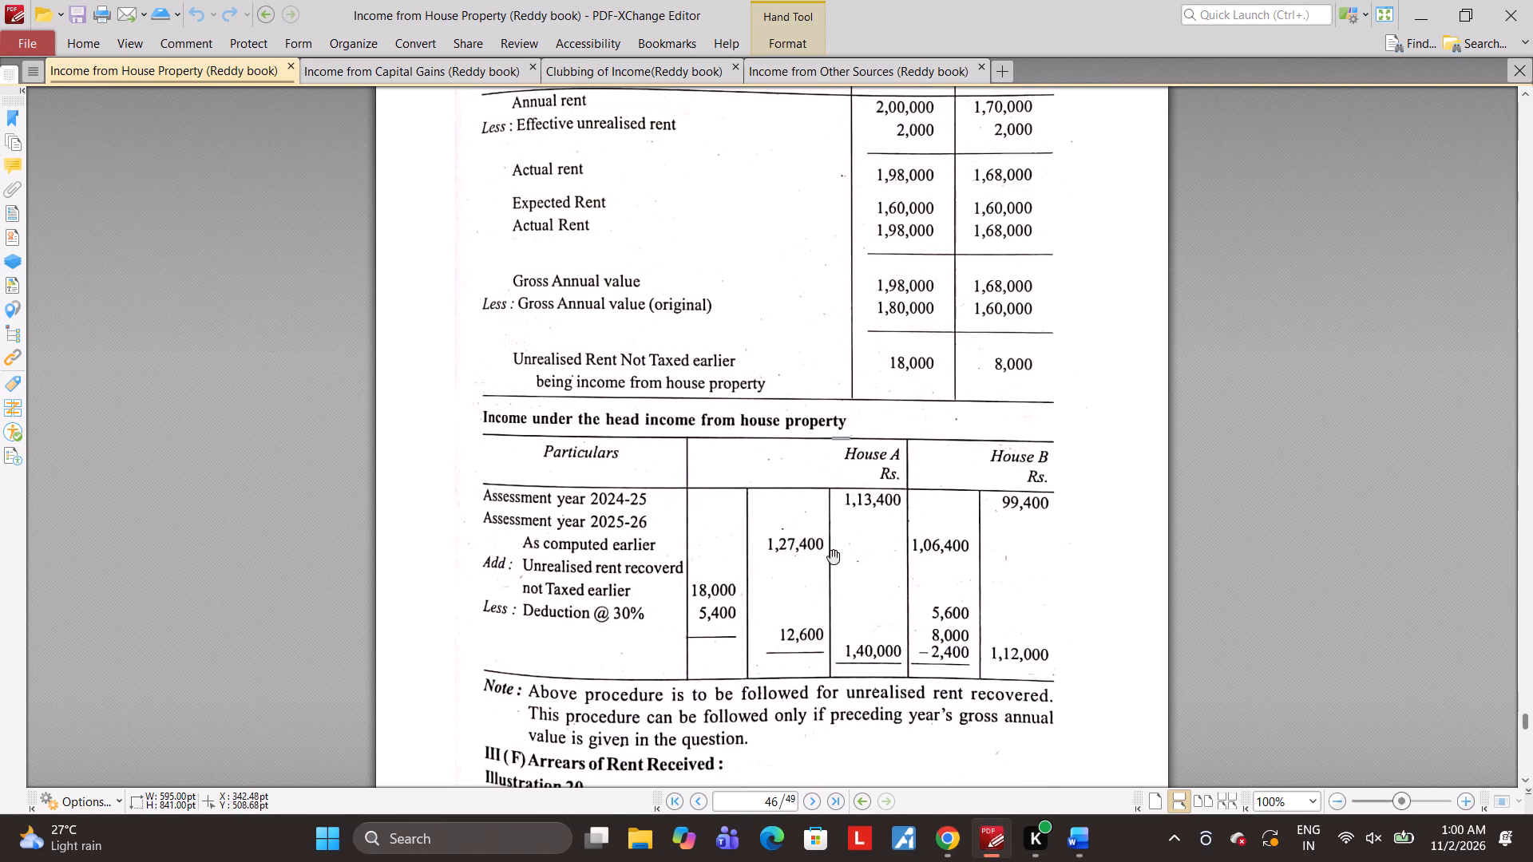
{"action": "scroll", "coordinate": [836, 556], "scroll_direction": "up", "scroll_amount": 4}
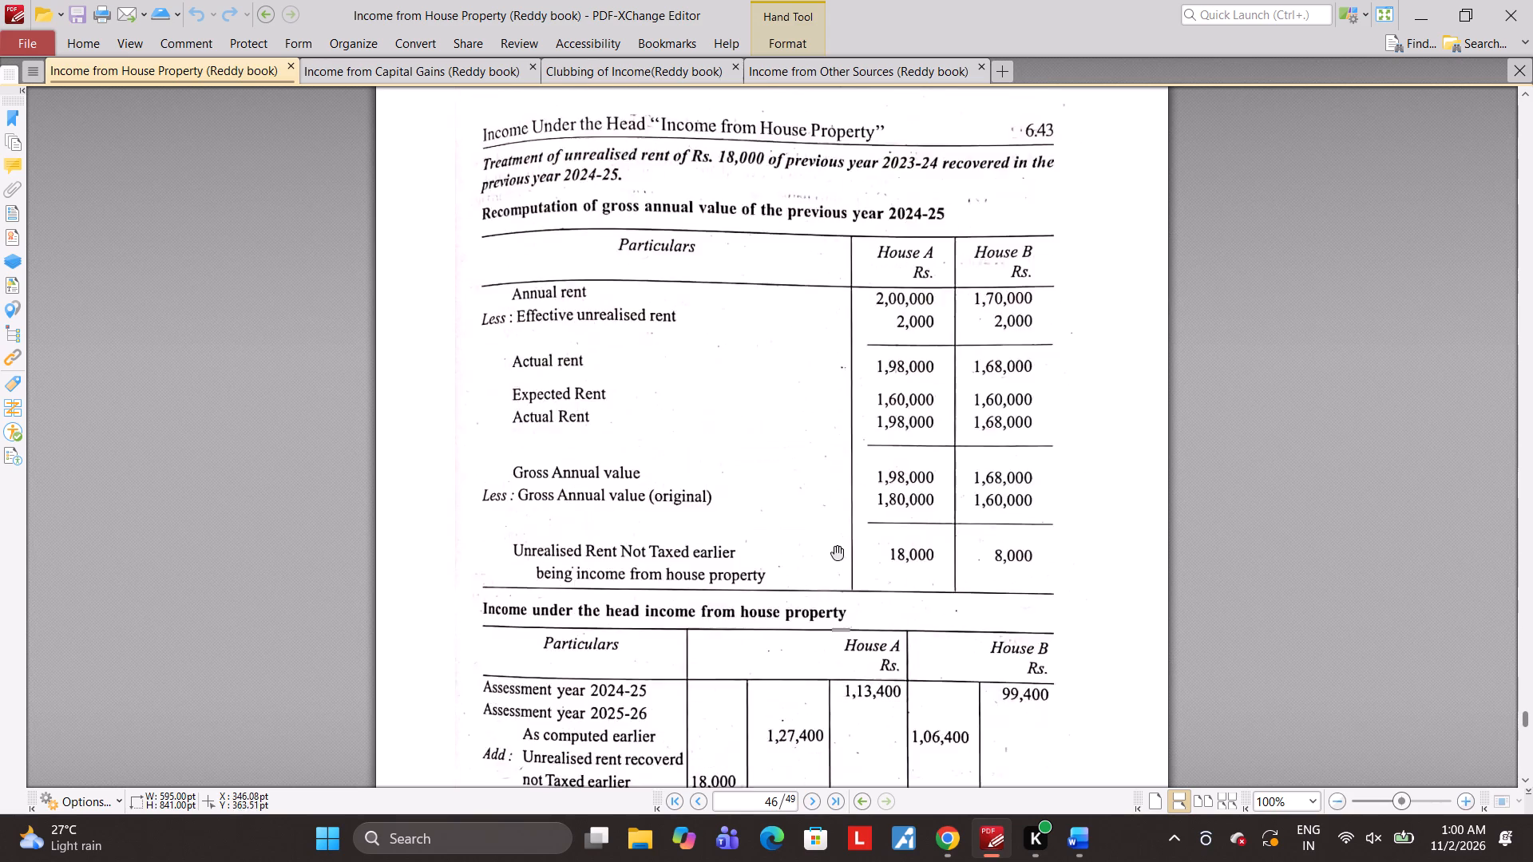
{"action": "scroll", "coordinate": [837, 552], "scroll_direction": "up", "scroll_amount": 4}
{"action": "scroll", "coordinate": [921, 237], "scroll_direction": "down", "scroll_amount": 8}
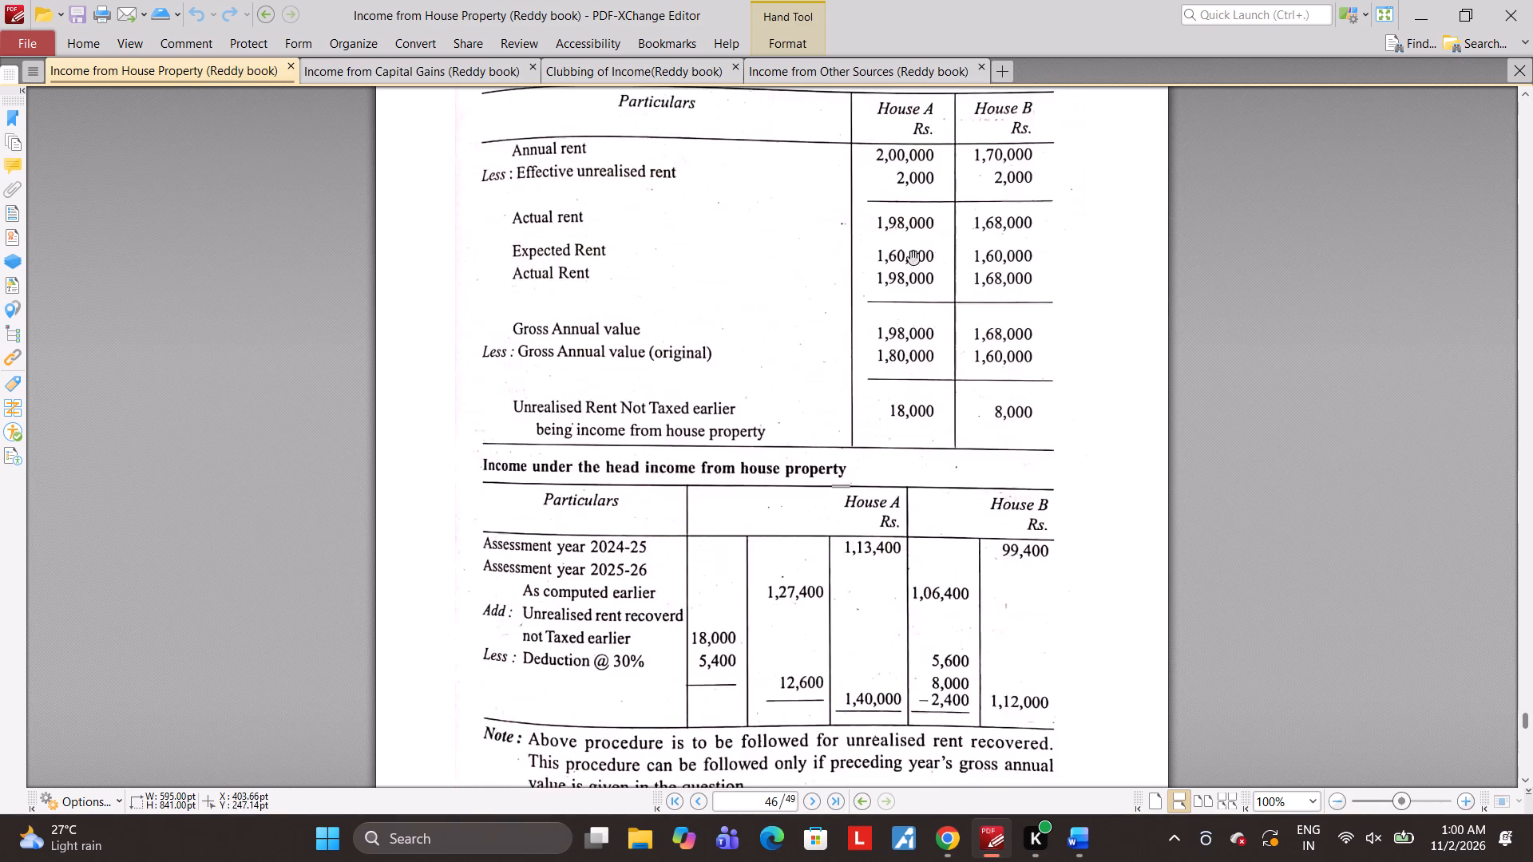
{"action": "scroll", "coordinate": [913, 257], "scroll_direction": "down", "scroll_amount": 2}
Extend the Word note on unrealized rent recovery: for two assessment years, calculate the least yr for unrealized rent and any arrear rent (same 30% treatment).
{"action": "left_click", "coordinate": [1087, 852]}
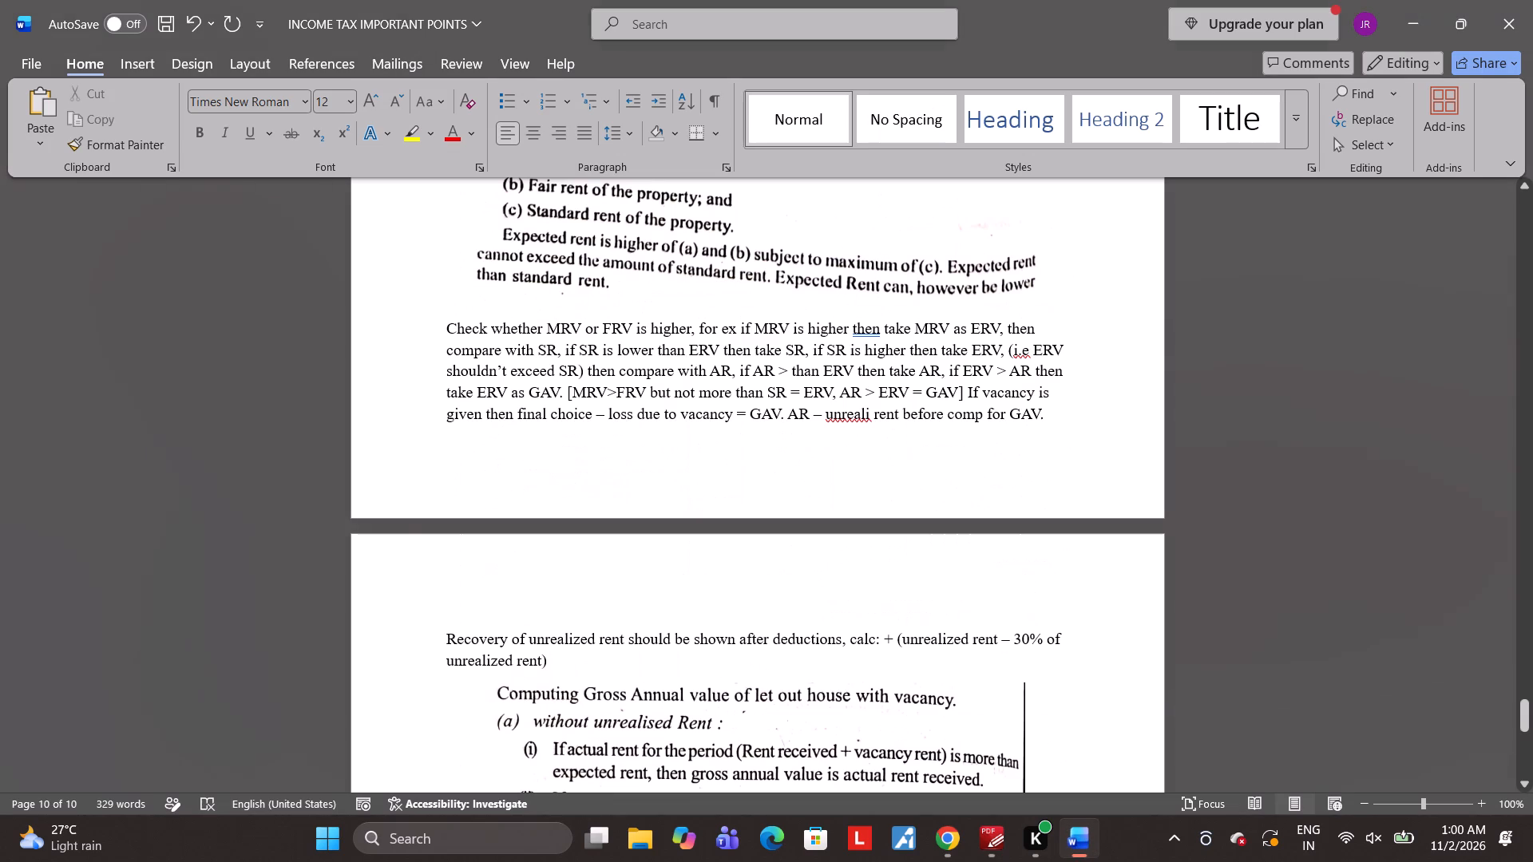
{"action": "left_click", "coordinate": [609, 660]}
{"action": "type", "text": "."}
{"action": "key", "text": "space"}
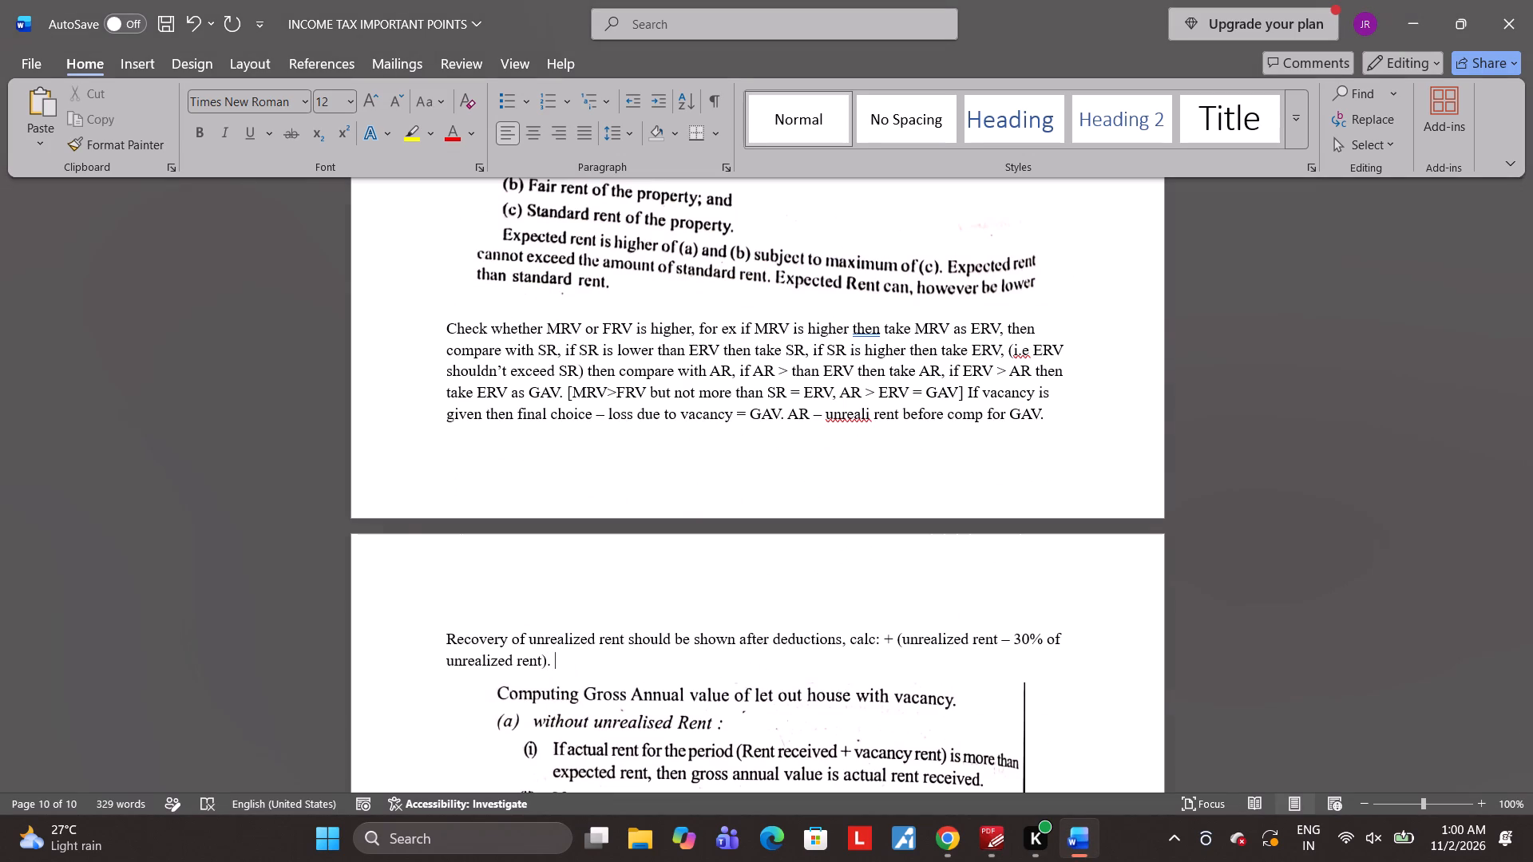
{"action": "key", "text": "w"}
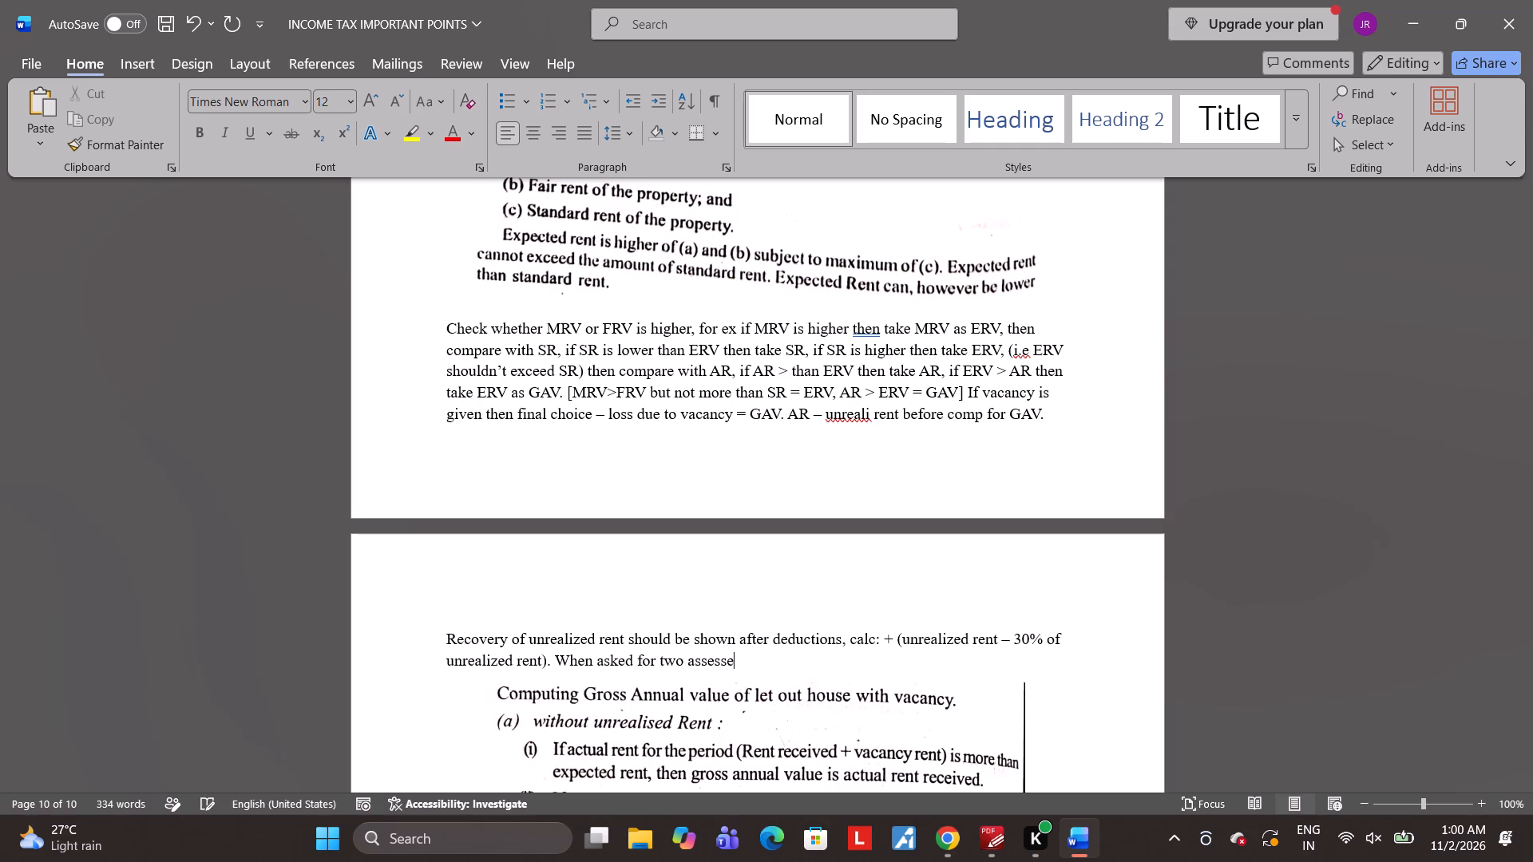
{"action": "key", "text": "BackSpace"}
{"action": "type", "text": "ment years then the least yr will be calculated for u"}
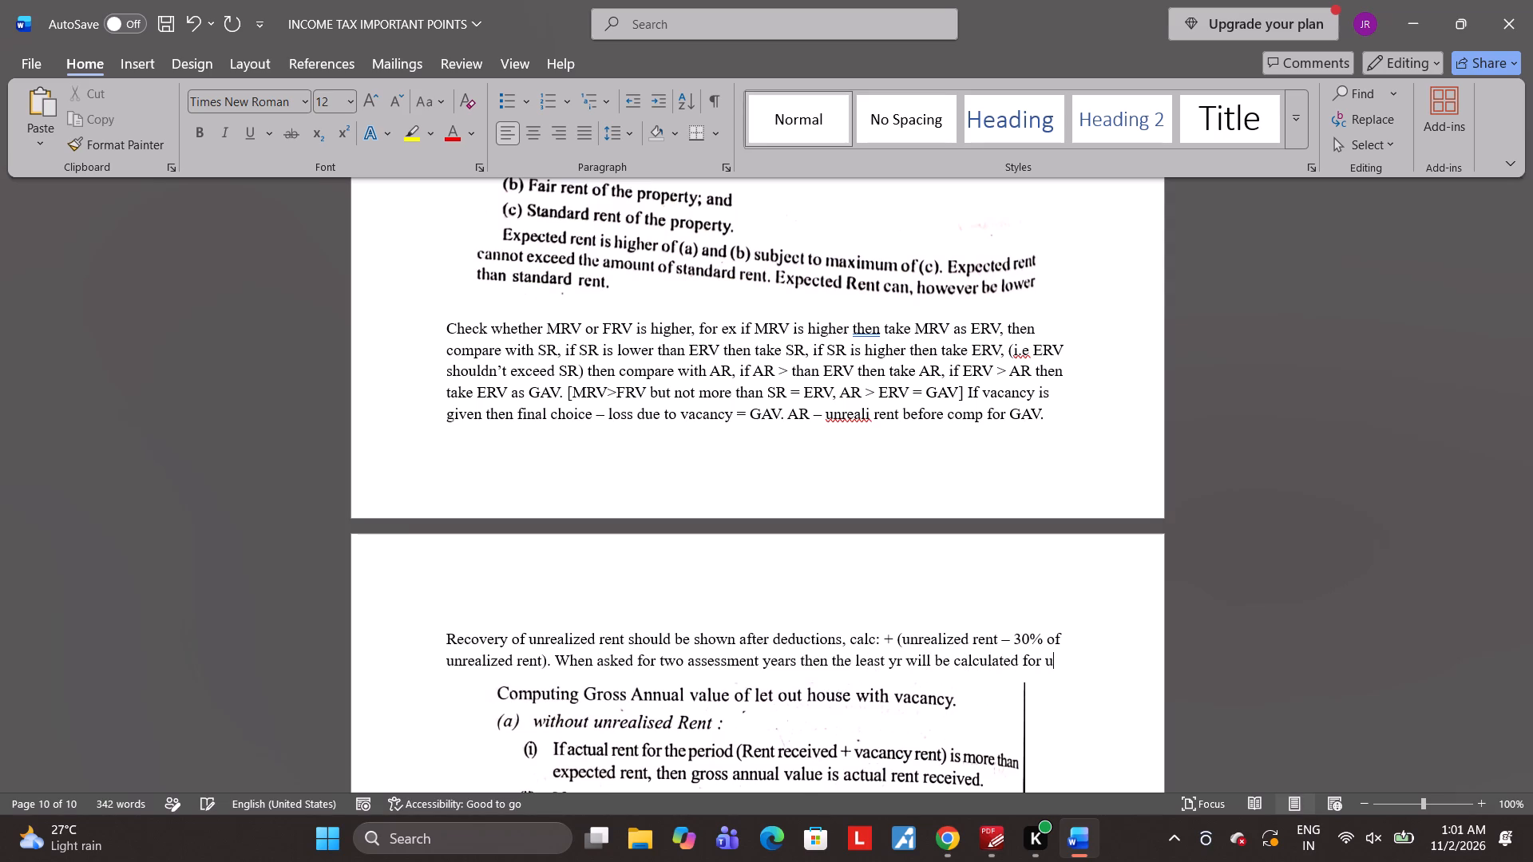
{"action": "type", "text": "nrealised rent and a"}
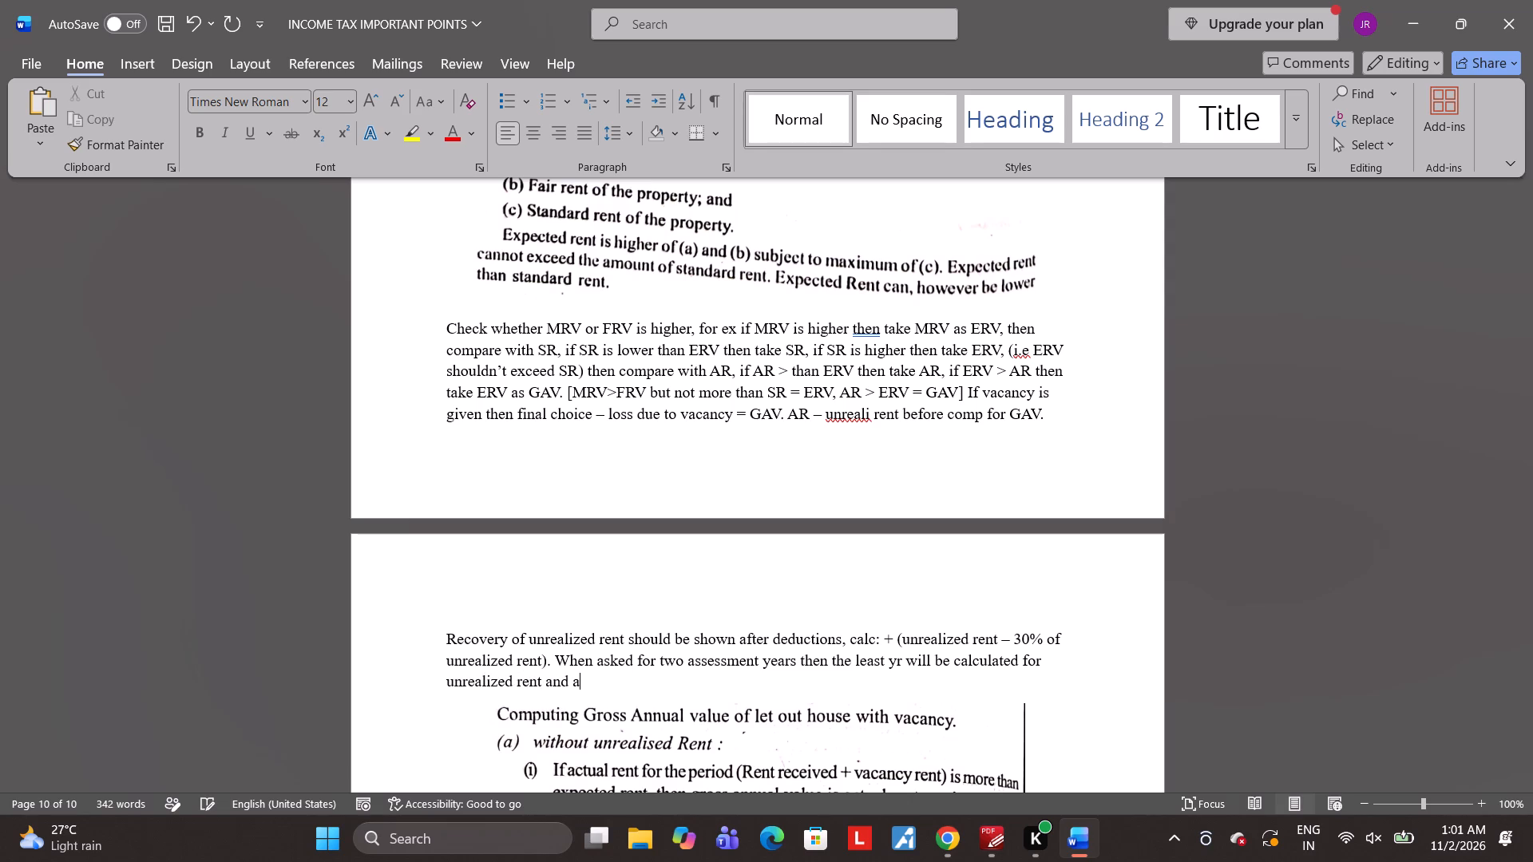
{"action": "type", "text": "lso if arrear rent is present"}
{"action": "key", "text": "space"}
{"action": "type", "text": "(same 30"}
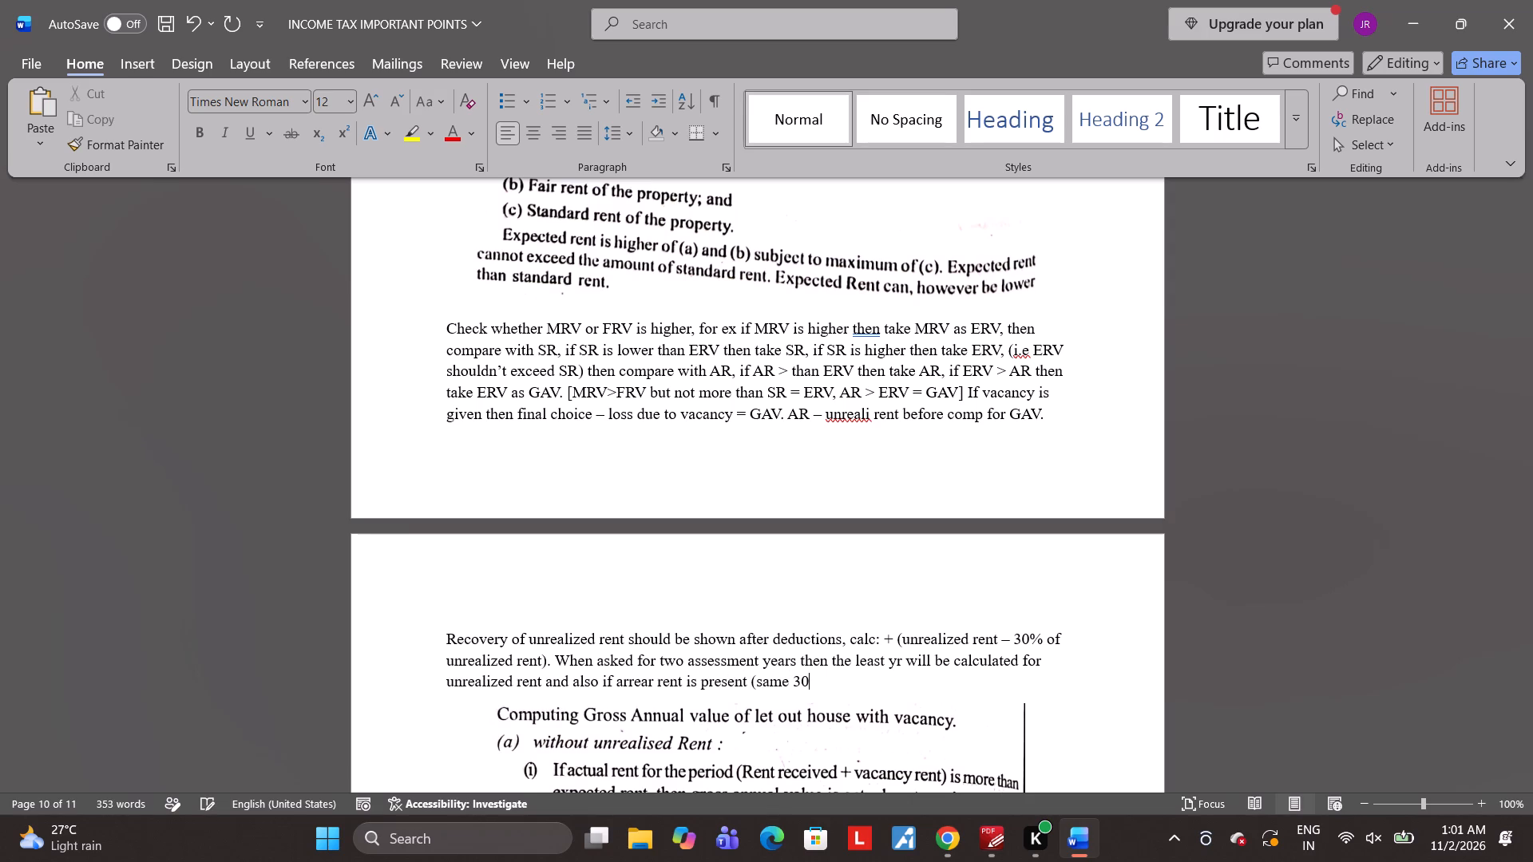
{"action": "type", "text": "% treatment"}
{"action": "key", "text": "shift+parenright"}
Continue the note's sentence after "(same 30% treatment)" with "then, then next yr".
{"action": "key", "text": "space"}
{"action": "type", "text": "the"}
{"action": "type", "text": "n,"}
{"action": "key", "text": "space"}
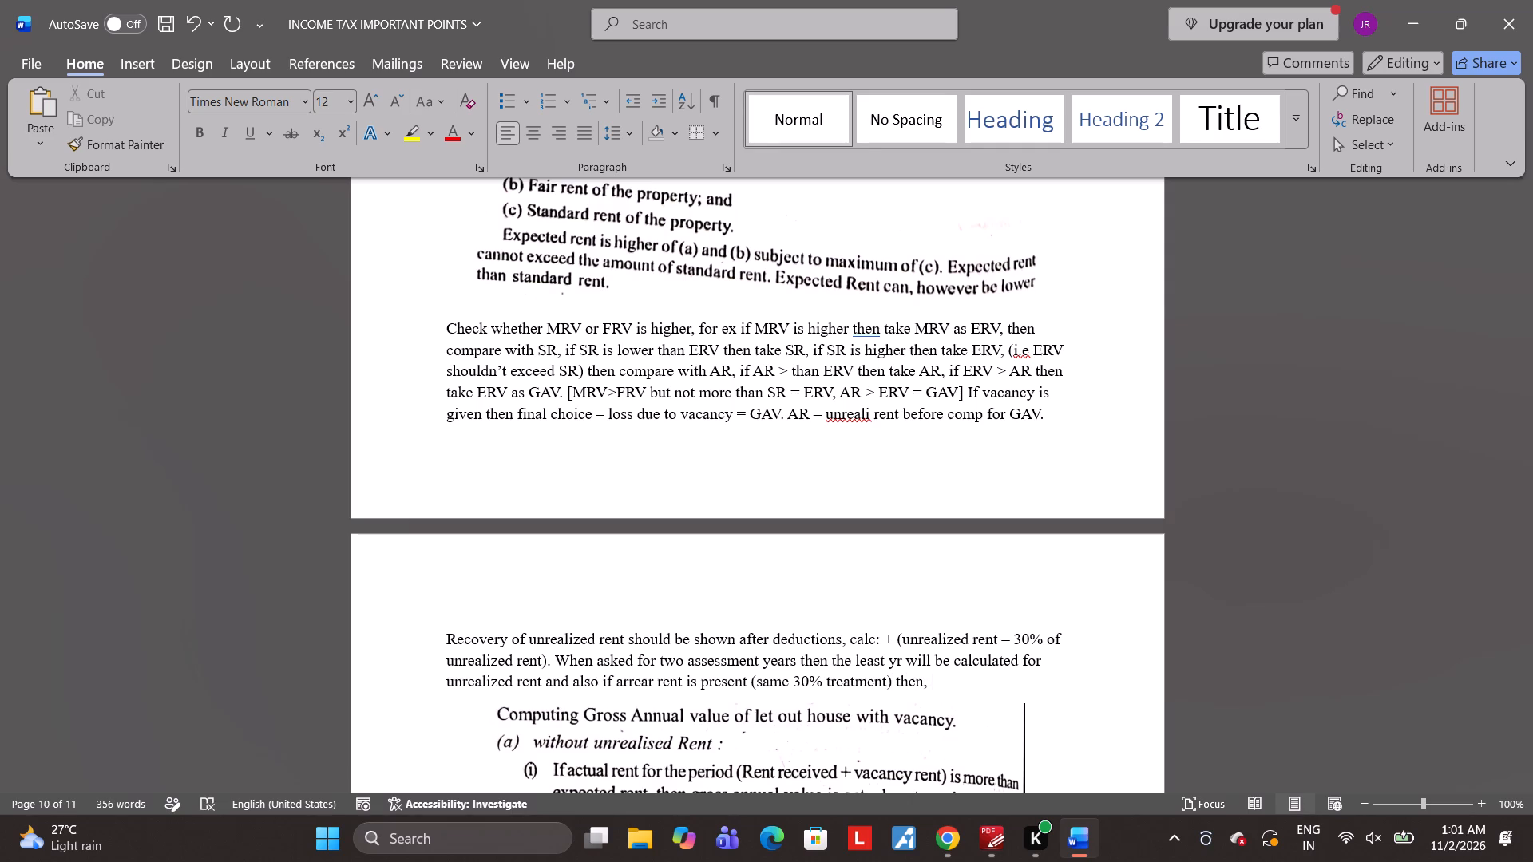
{"action": "type", "text": "then"}
{"action": "key", "text": "space"}
{"action": "type", "text": "next yr"}
{"action": "key", "text": "BackSpace"}
{"action": "key", "text": "e"}
{"action": "key", "text": "BackSpace"}
{"action": "key", "text": "r"}
Insert the example "(for ex 2024-25)" right after "the least yr" in the note.
{"action": "key", "text": "Left"}
{"action": "key", "text": "Left"}
{"action": "key", "text": "Left"}
{"action": "key", "text": "Left"}
{"action": "key", "text": "Left"}
{"action": "key", "text": "Left"}
{"action": "key", "text": "Left"}
{"action": "key", "text": "Left"}
{"action": "key", "text": "Left"}
{"action": "key", "text": "Left"}
{"action": "key", "text": "Left"}
{"action": "key", "text": "Left"}
{"action": "key", "text": "Left"}
{"action": "key", "text": "Left"}
{"action": "key", "text": "Left"}
{"action": "key", "text": "Left"}
{"action": "key", "text": "Left"}
{"action": "key", "text": "Left"}
{"action": "key", "text": "Left"}
{"action": "key", "text": "Left"}
{"action": "key", "text": "Up"}
{"action": "key", "text": "Right"}
{"action": "key", "text": "Right"}
{"action": "key", "text": "Right"}
{"action": "key", "text": "Right"}
{"action": "key", "text": "Right"}
{"action": "key", "text": "Right"}
{"action": "key", "text": "Right"}
{"action": "key", "text": "Right"}
{"action": "key", "text": "Right"}
{"action": "key", "text": "Right"}
{"action": "key", "text": "Right"}
{"action": "key", "text": "Right"}
{"action": "key", "text": "Right"}
{"action": "key", "text": "Right"}
{"action": "key", "text": "Right"}
{"action": "key", "text": "Right"}
{"action": "key", "text": "Right"}
{"action": "key", "text": "Right"}
{"action": "key", "text": "Right"}
{"action": "key", "text": "space"}
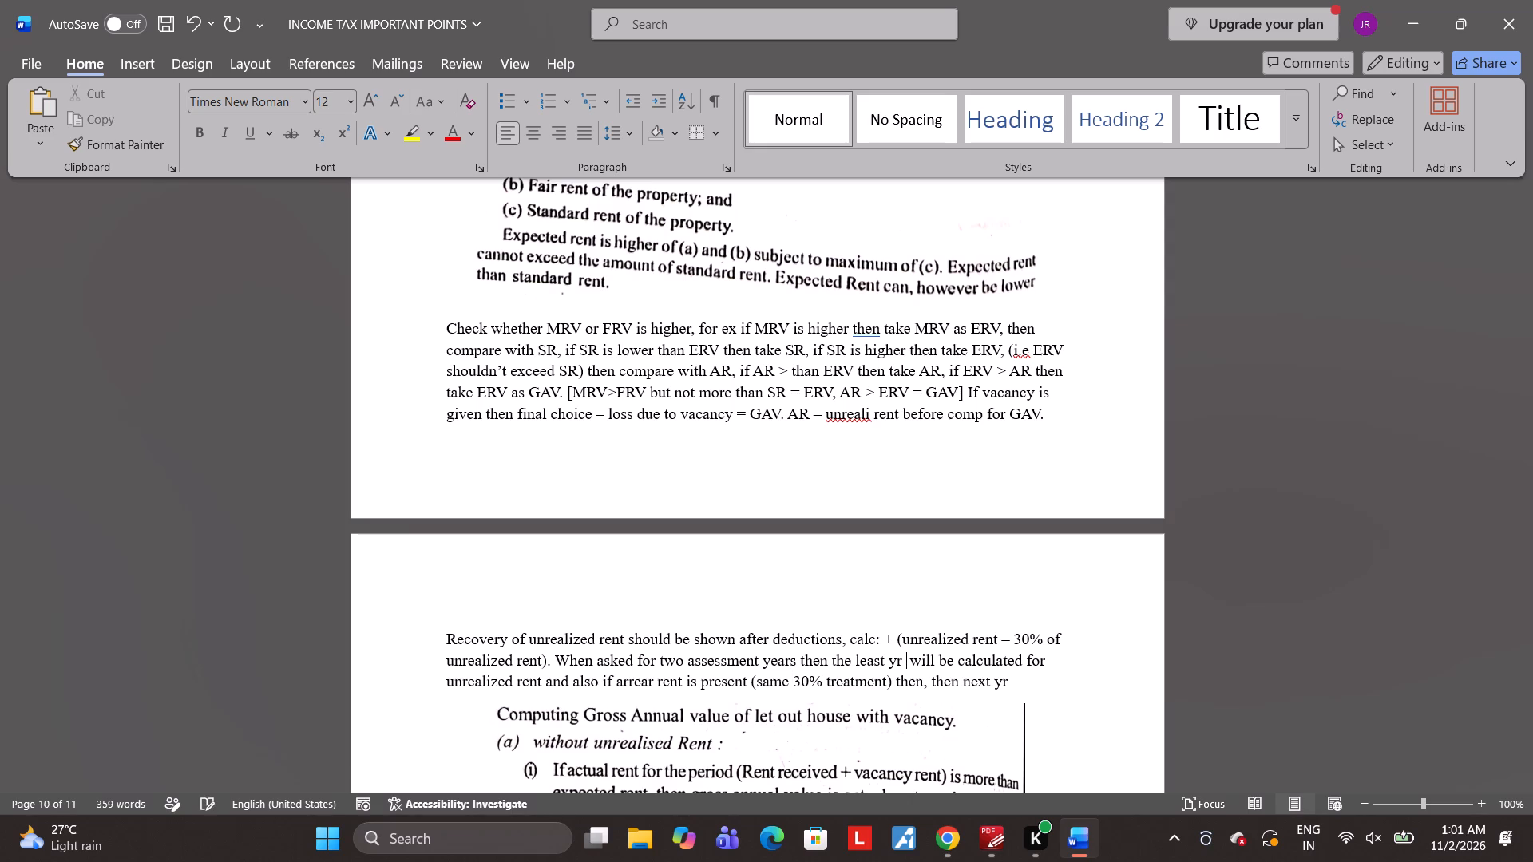
{"action": "key", "text": "shift+parenleft"}
{"action": "type", "text": "for ex"}
{"action": "key", "text": "space"}
{"action": "type", "text": "2024"}
{"action": "type", "text": "-25"}
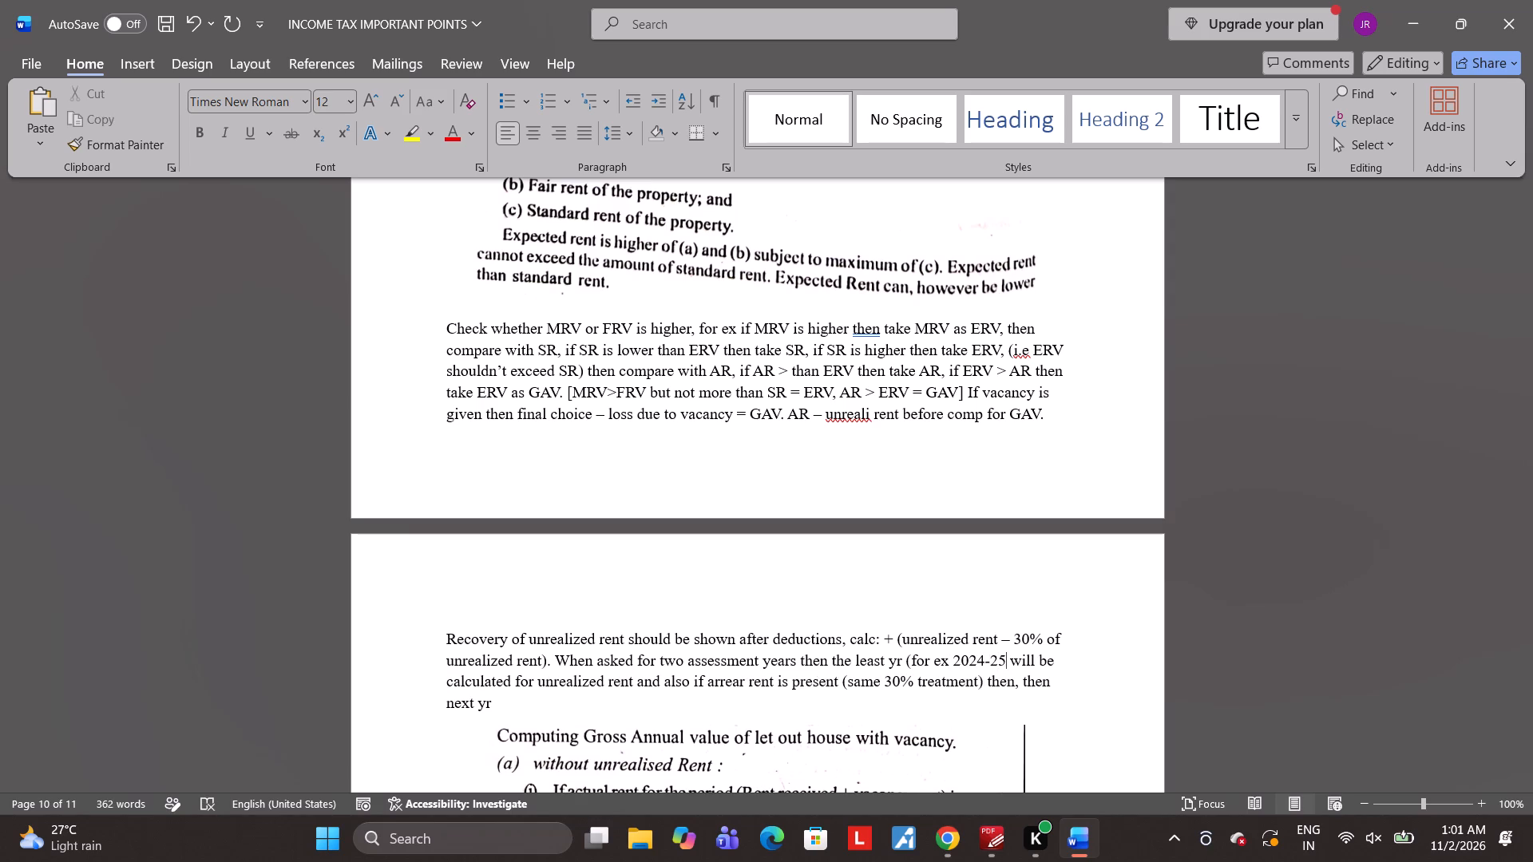
{"action": "key", "text": "shift+parenright"}
Add the example "(for ex 2025-26)" after "next yr" at the end of the note.
{"action": "key", "text": "Down"}
{"action": "key", "text": "Down"}
{"action": "key", "text": "space"}
{"action": "key", "text": "shift+parenleft"}
{"action": "type", "text": "for ex 2025"}
{"action": "type", "text": "-26"}
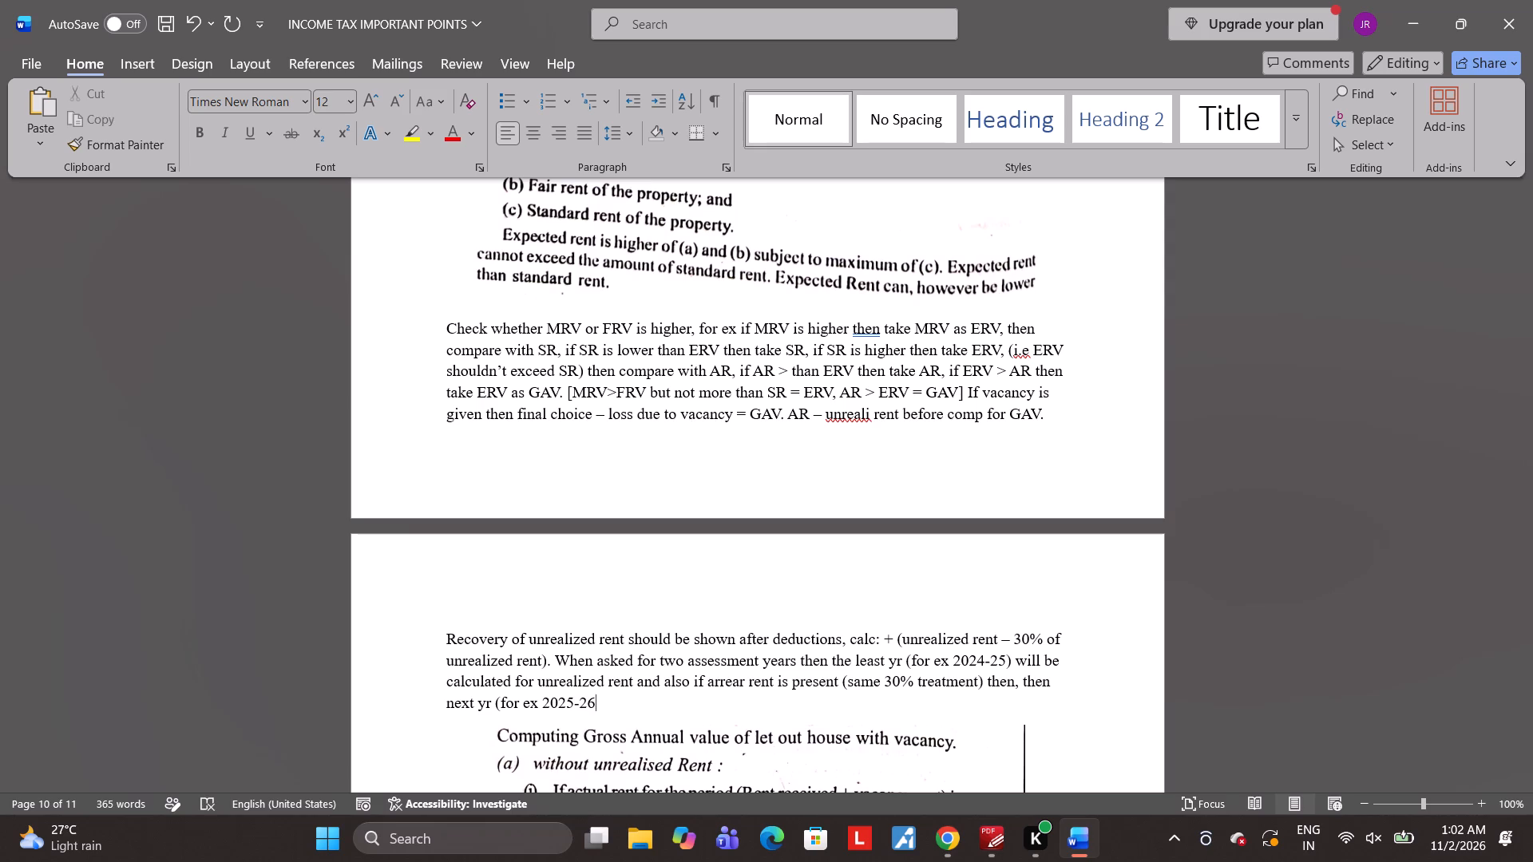
{"action": "key", "text": "shift+parenright"}
Change the repeated "then" before "next yr" to "the" in the note.
{"action": "key", "text": "Up"}
{"action": "key", "text": "Down"}
{"action": "left_click", "coordinate": [1053, 685]}
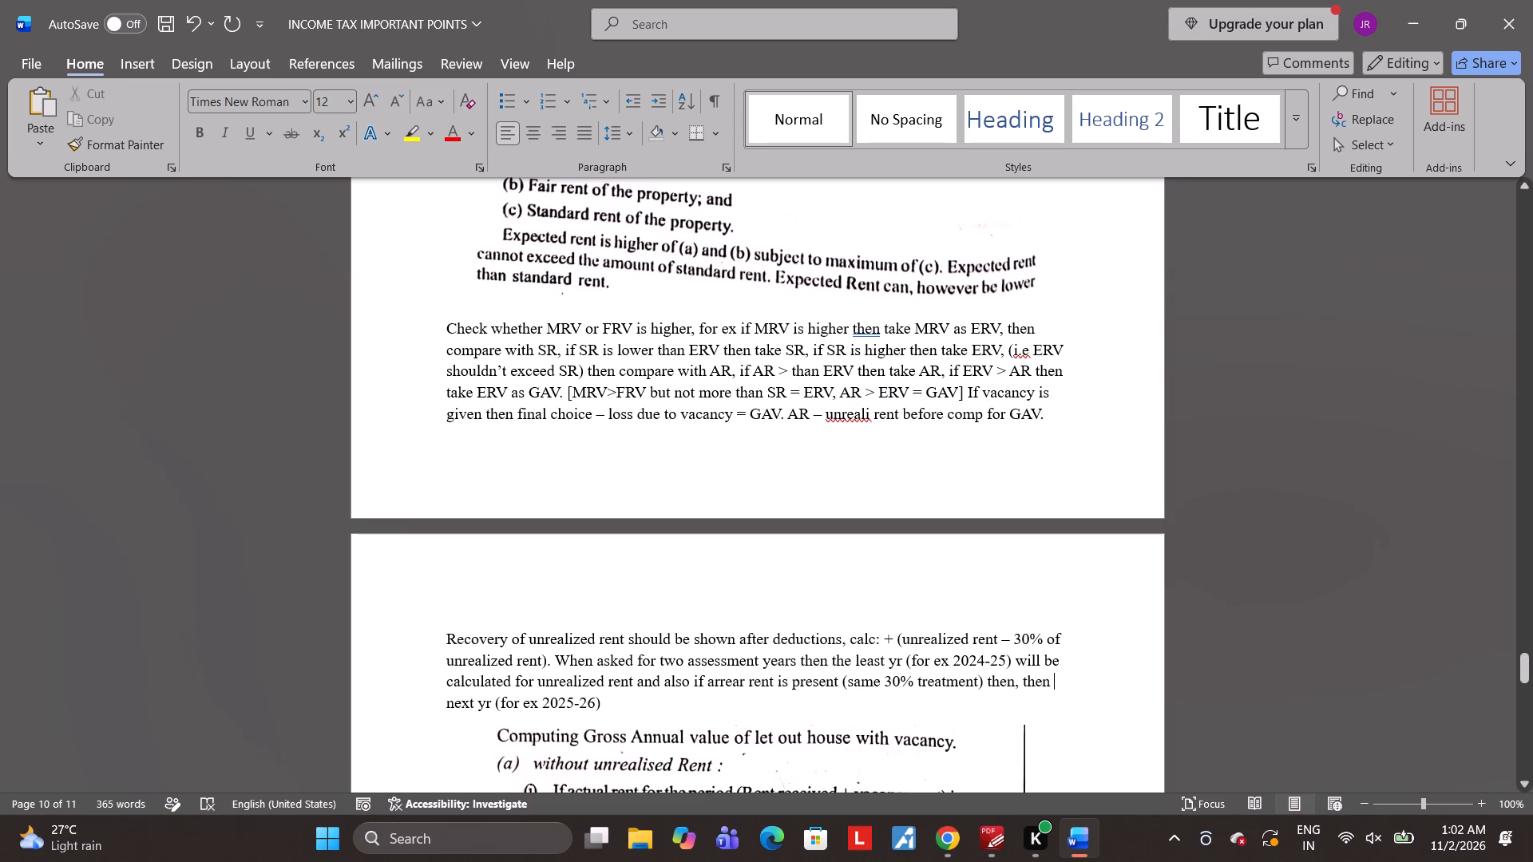
{"action": "key", "text": "BackSpace"}
{"action": "key", "text": "BackSpace"}
{"action": "key", "text": "space"}
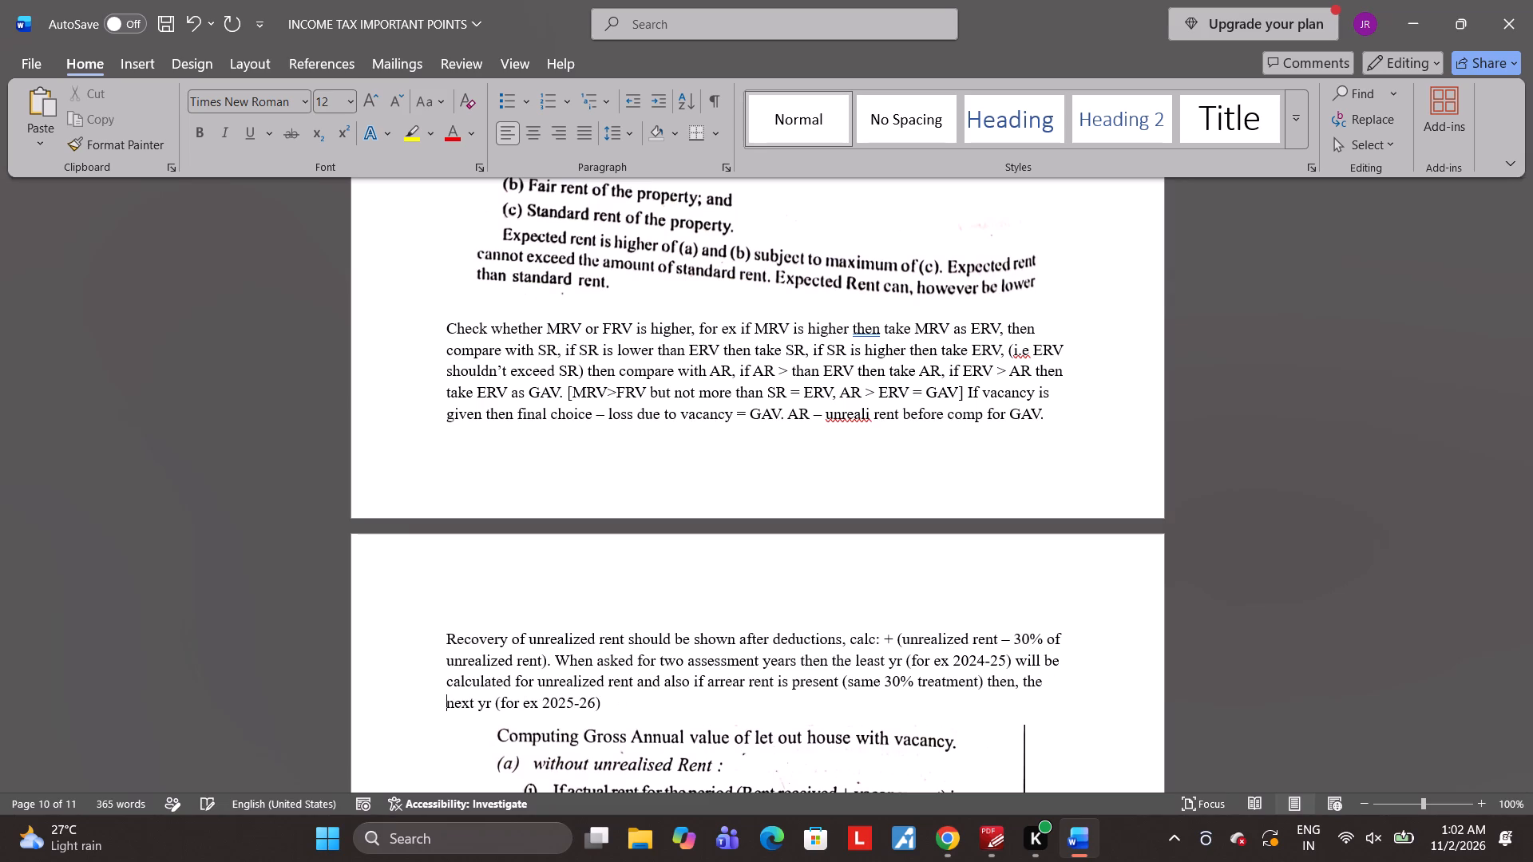
Continue the note after "(for ex 2025-26)" with "taxable income will be added with the taxable income".
{"action": "left_click", "coordinate": [708, 704]}
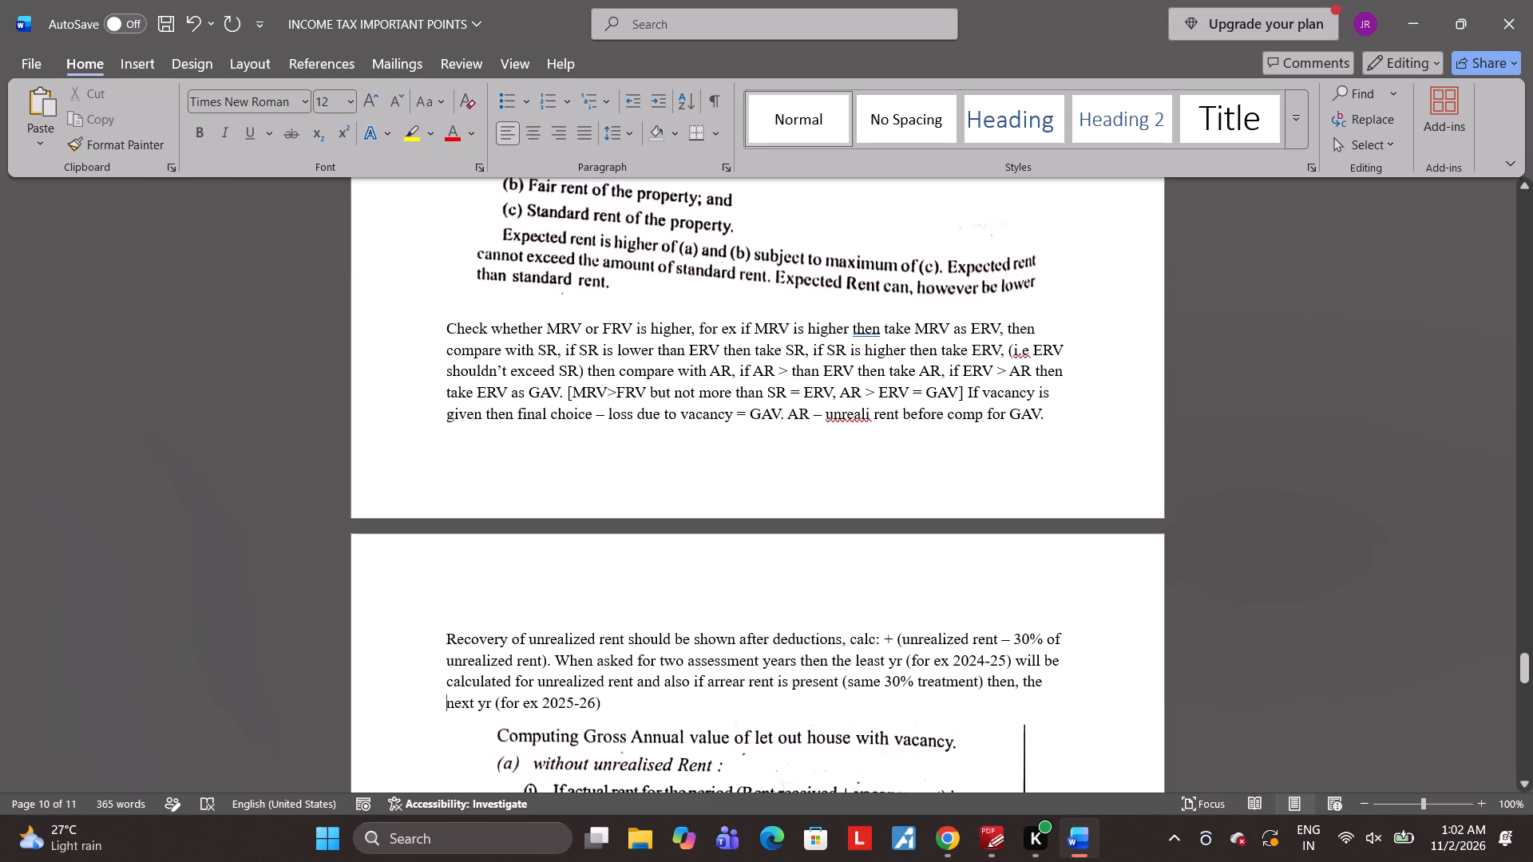
{"action": "key", "text": "space"}
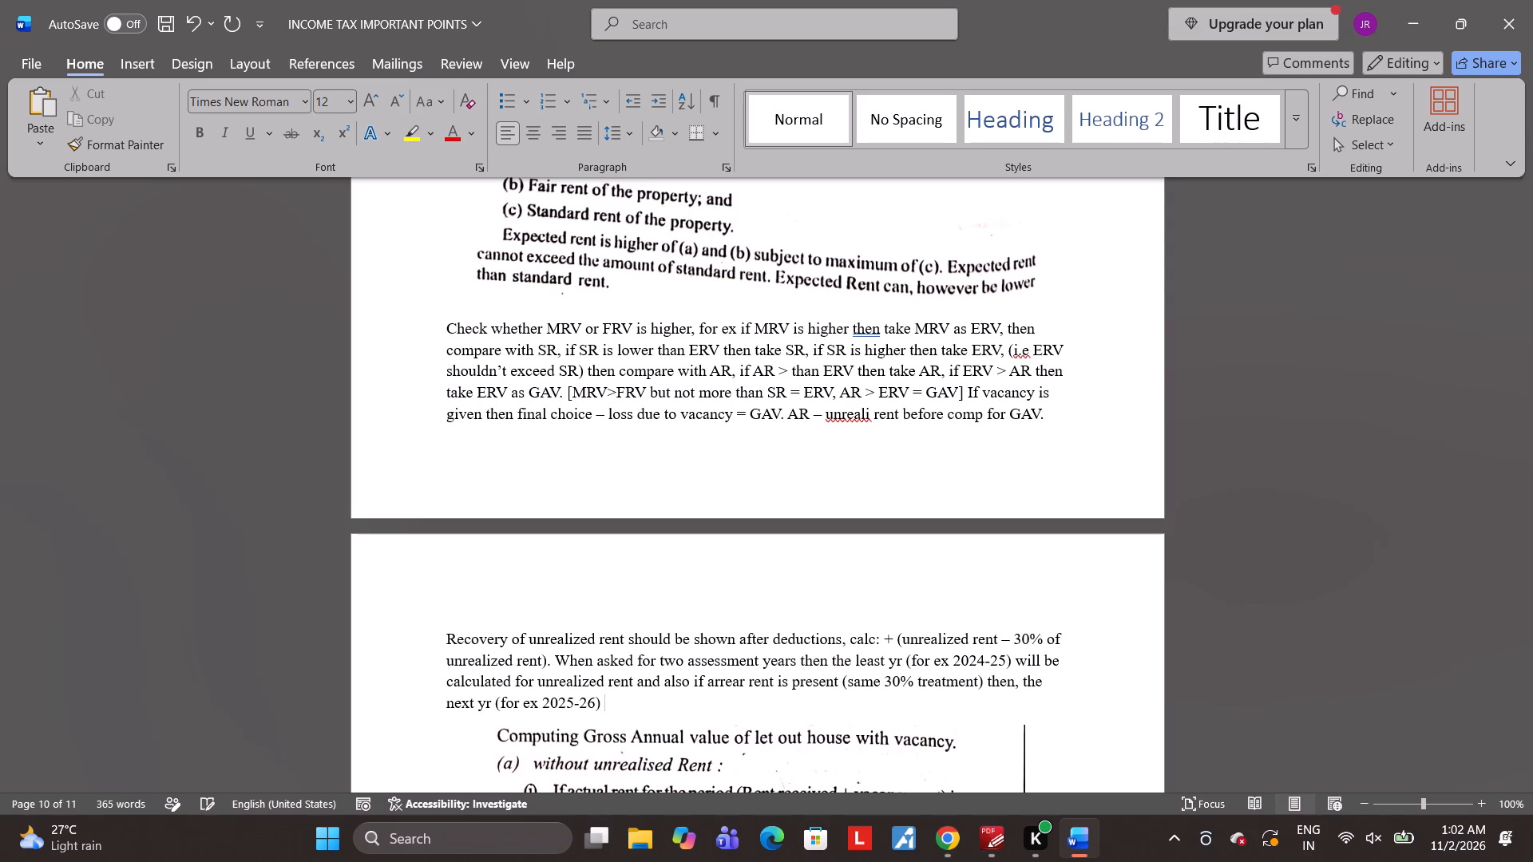
{"action": "type", "text": "will"}
{"action": "key", "text": "space"}
{"action": "key", "text": "BackSpace"}
{"action": "key", "text": "BackSpace"}
{"action": "key", "text": "BackSpace"}
{"action": "key", "text": "BackSpace"}
{"action": "key", "text": "BackSpace"}
{"action": "type", "text": "taxable income will be a"}
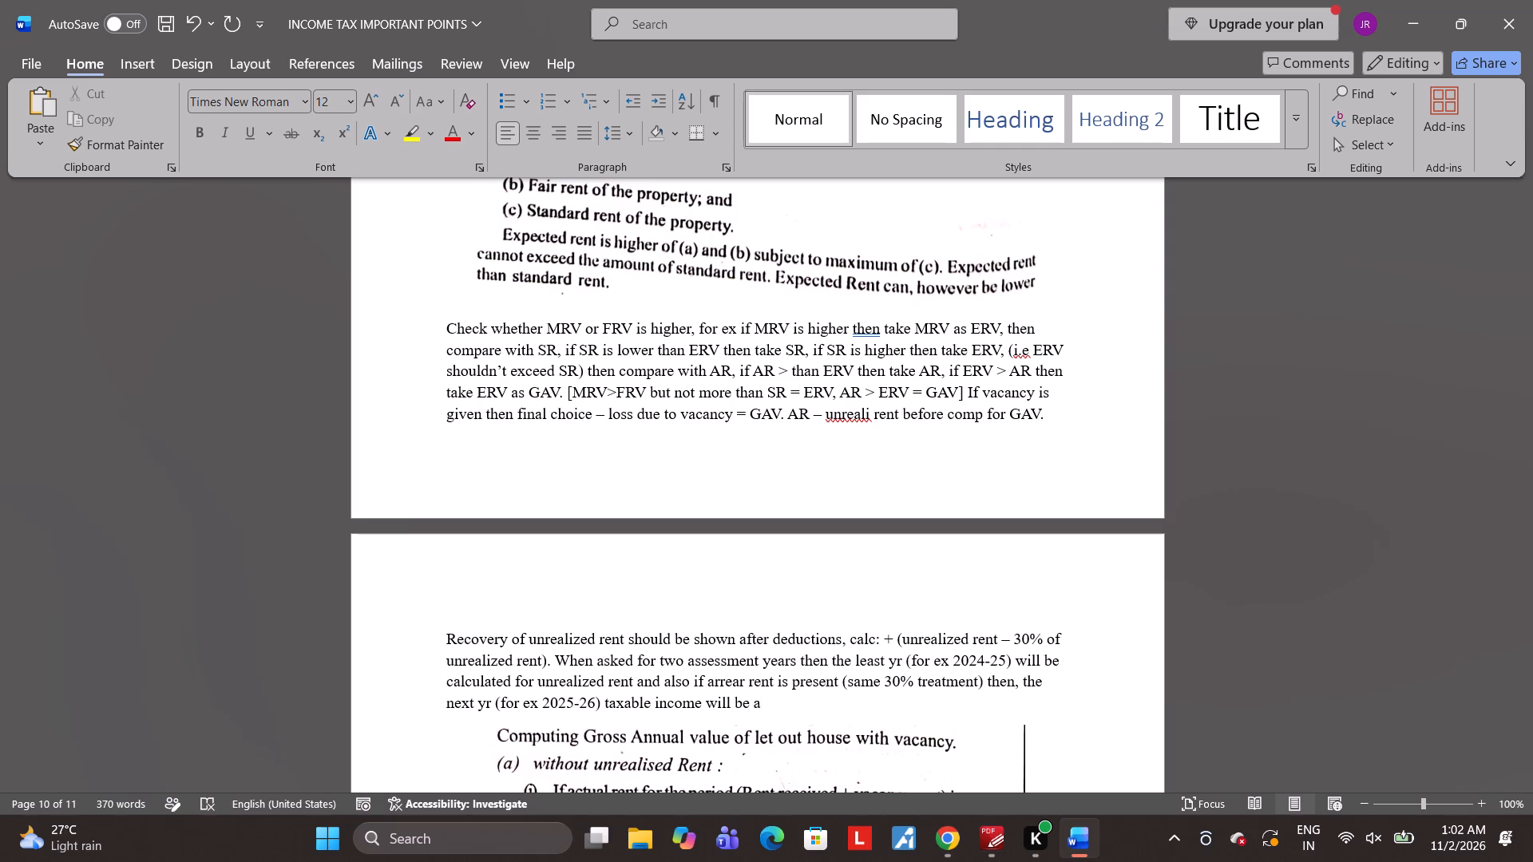
{"action": "type", "text": "de"}
{"action": "key", "text": "BackSpace"}
{"action": "type", "text": "ded wit"}
{"action": "key", "text": "space"}
{"action": "key", "text": "BackSpace"}
{"action": "type", "text": "h the taxable inx"}
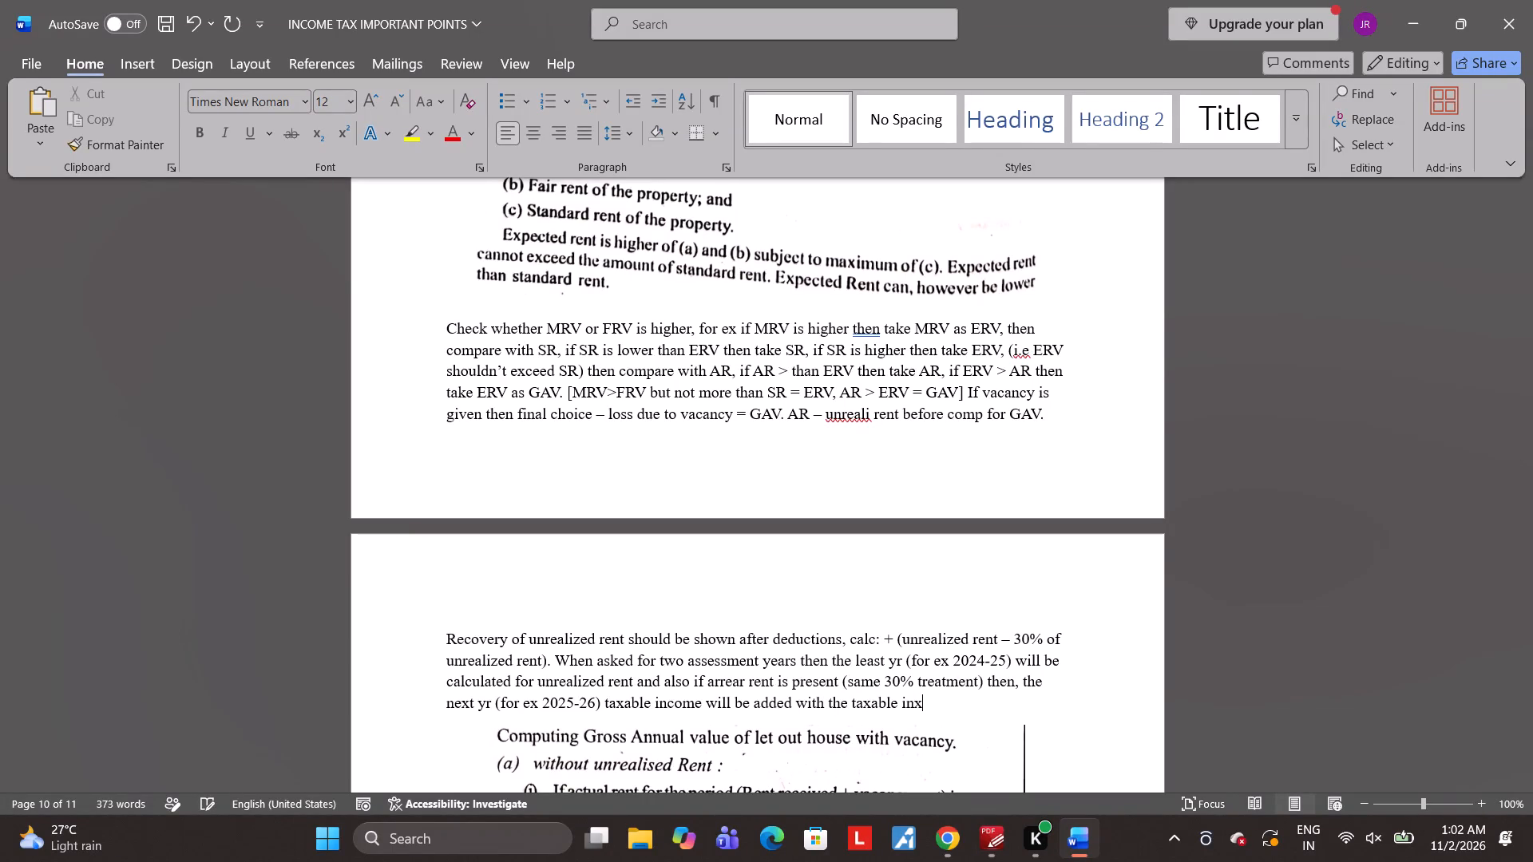
{"action": "key", "text": "BackSpace"}
{"action": "type", "text": "come"}
Complete the note's sentence with "of the least yr".
{"action": "key", "text": "space"}
{"action": "type", "text": "of"}
{"action": "key", "text": "space"}
{"action": "type", "text": "the"}
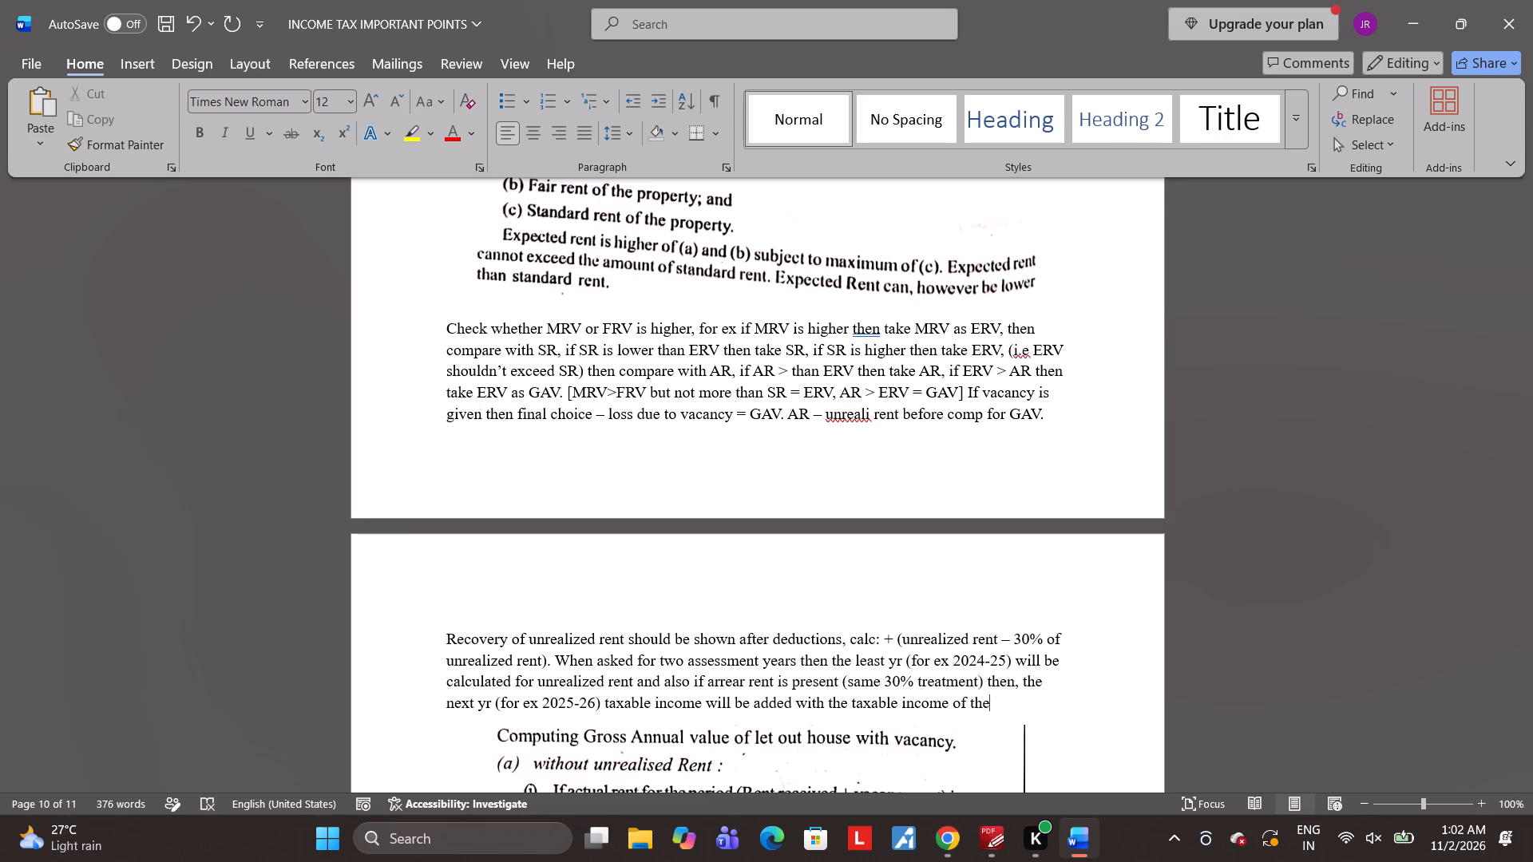
{"action": "key", "text": "space"}
{"action": "type", "text": "least yr"}
{"action": "key", "text": "space"}
Add the reference "(refer illus 19 and 20" to the end of the note, checking the illustration numbers in the textbook PDF.
{"action": "key", "text": "shift+parenleft"}
{"action": "type", "text": "refer"}
{"action": "key", "text": "space"}
{"action": "type", "text": "illus"}
{"action": "key", "text": "alt+Tab"}
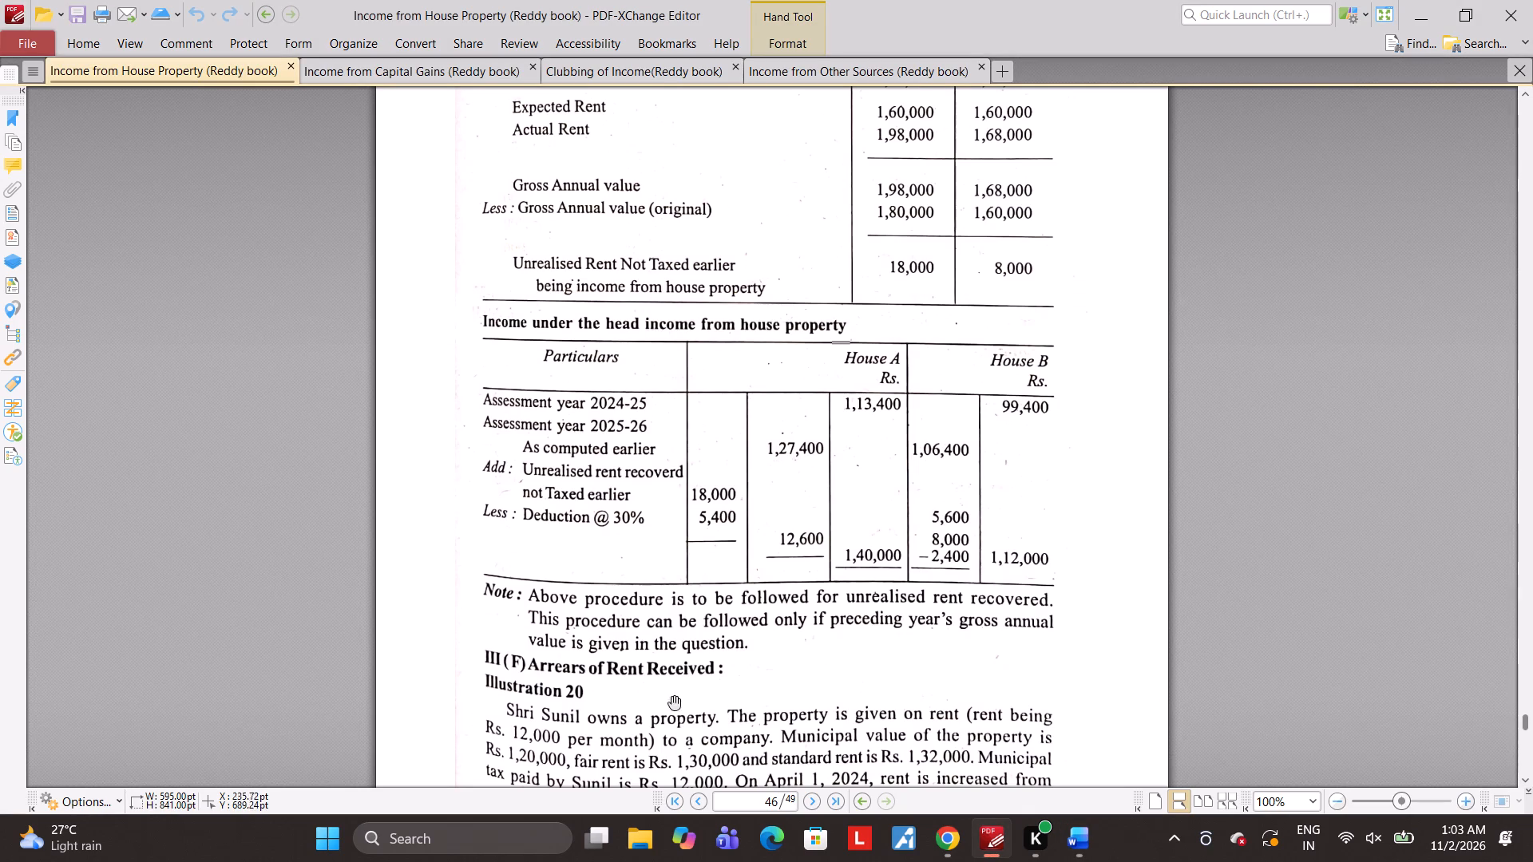
{"action": "scroll", "coordinate": [652, 664], "scroll_direction": "up", "scroll_amount": 1}
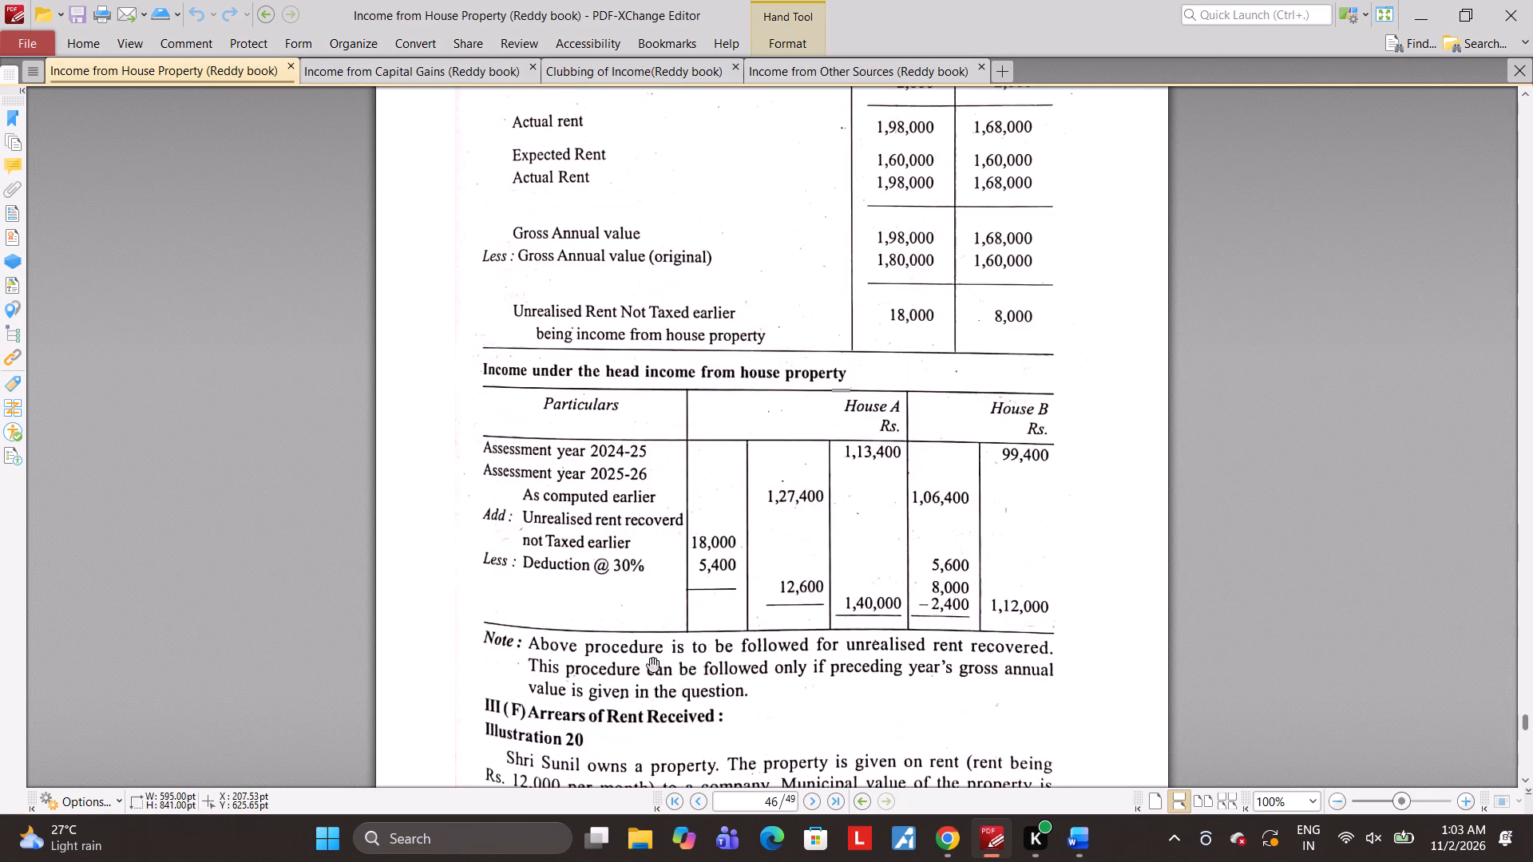
{"action": "scroll", "coordinate": [652, 664], "scroll_direction": "up", "scroll_amount": 8}
{"action": "scroll", "coordinate": [652, 663], "scroll_direction": "down", "scroll_amount": 20}
{"action": "scroll", "coordinate": [652, 663], "scroll_direction": "down", "scroll_amount": 5}
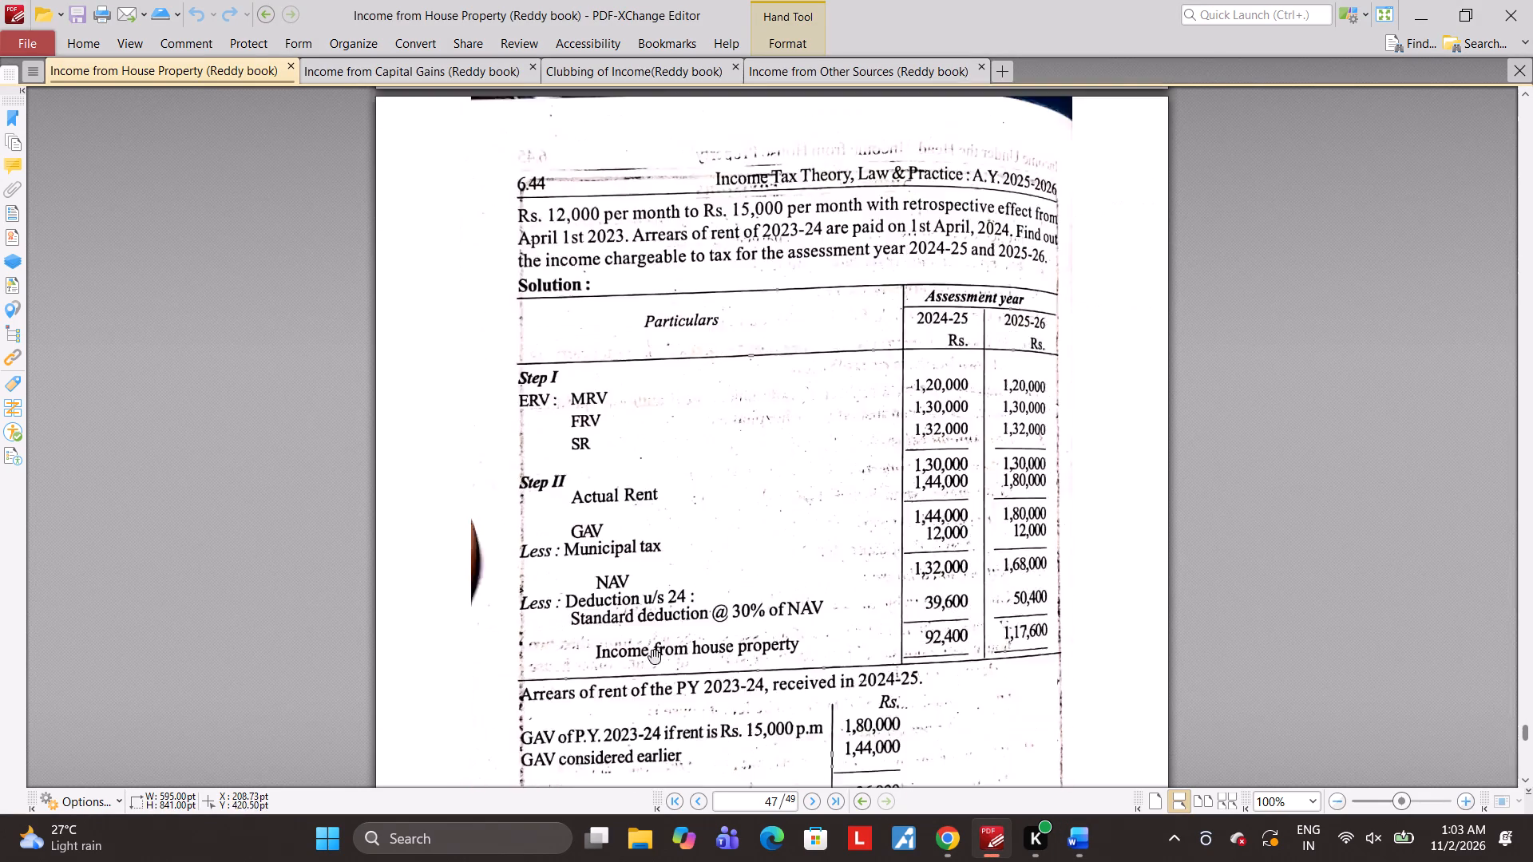
{"action": "scroll", "coordinate": [654, 656], "scroll_direction": "down", "scroll_amount": 20}
{"action": "key", "text": "alt+Tab"}
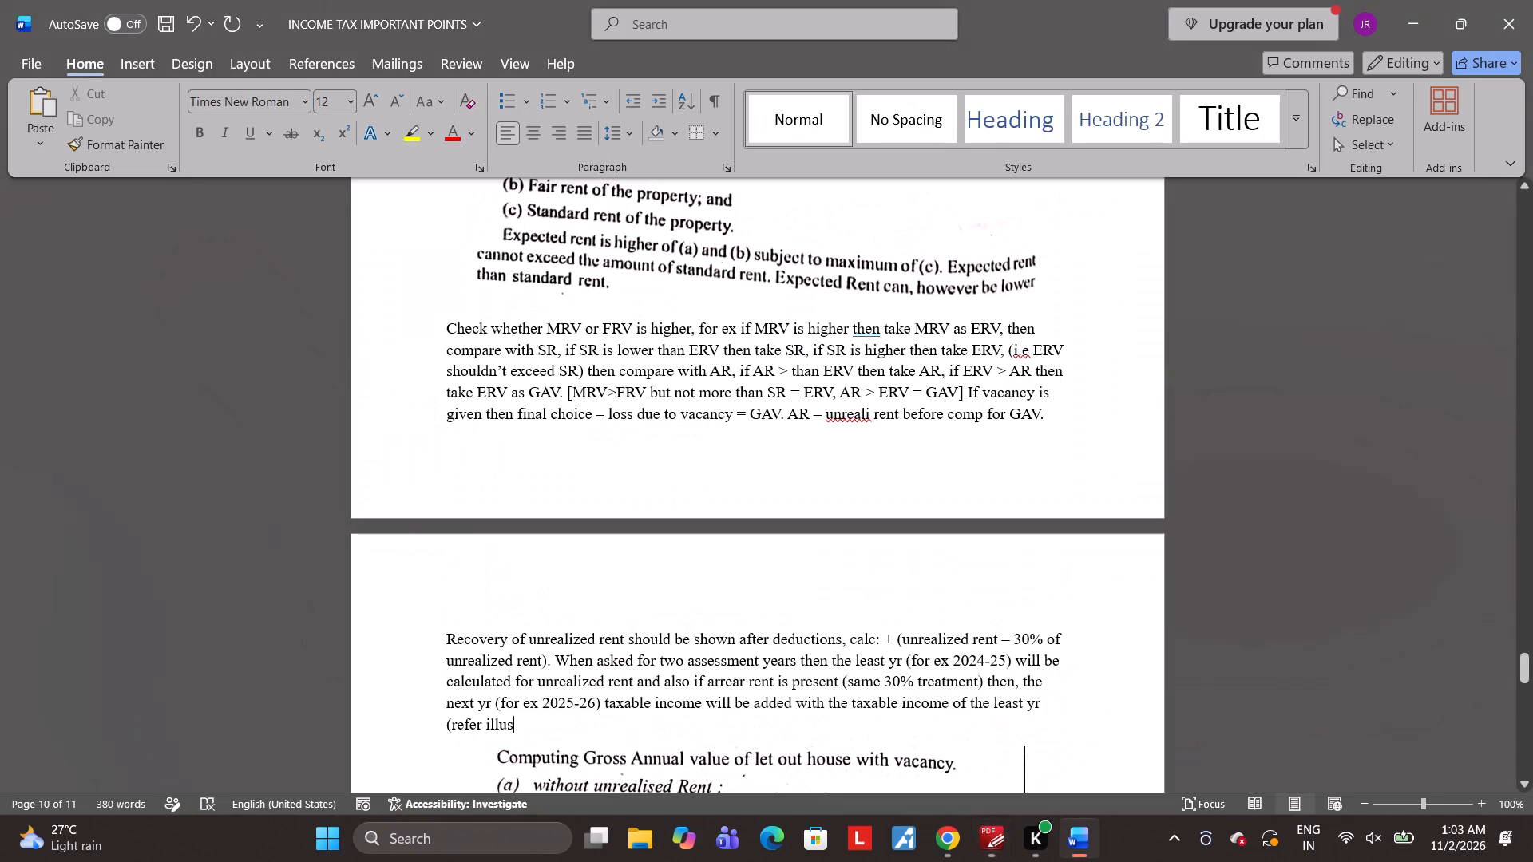
{"action": "key", "text": "space"}
{"action": "type", "text": "19 and 20"}
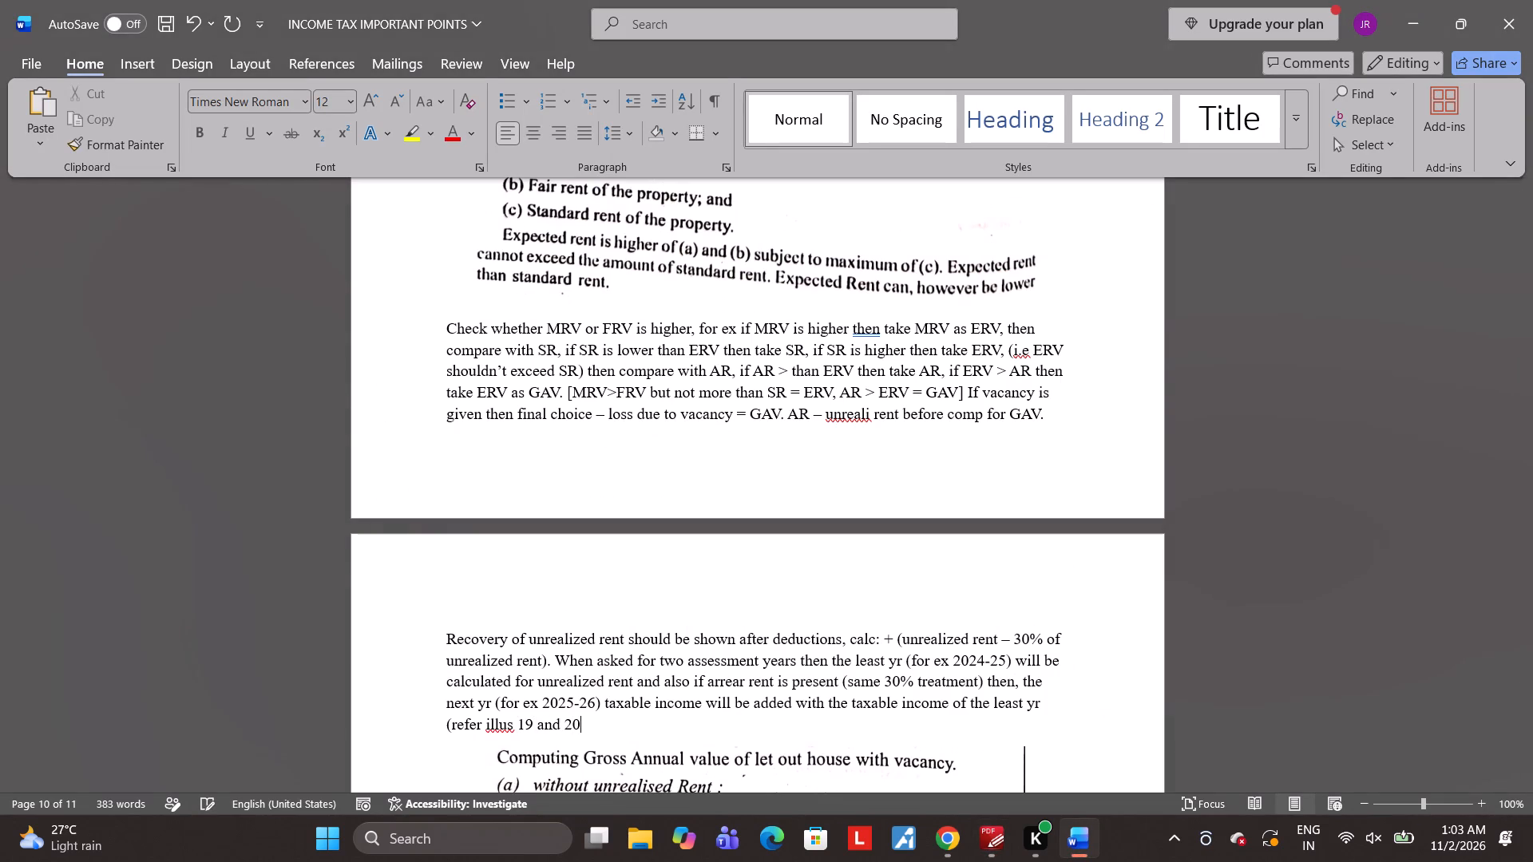
Recheck the illustrations in the textbook PDF and end the note's reference with a closing bracket and full stop.
{"action": "key", "text": "alt+Tab"}
{"action": "scroll", "coordinate": [654, 655], "scroll_direction": "up", "scroll_amount": 13}
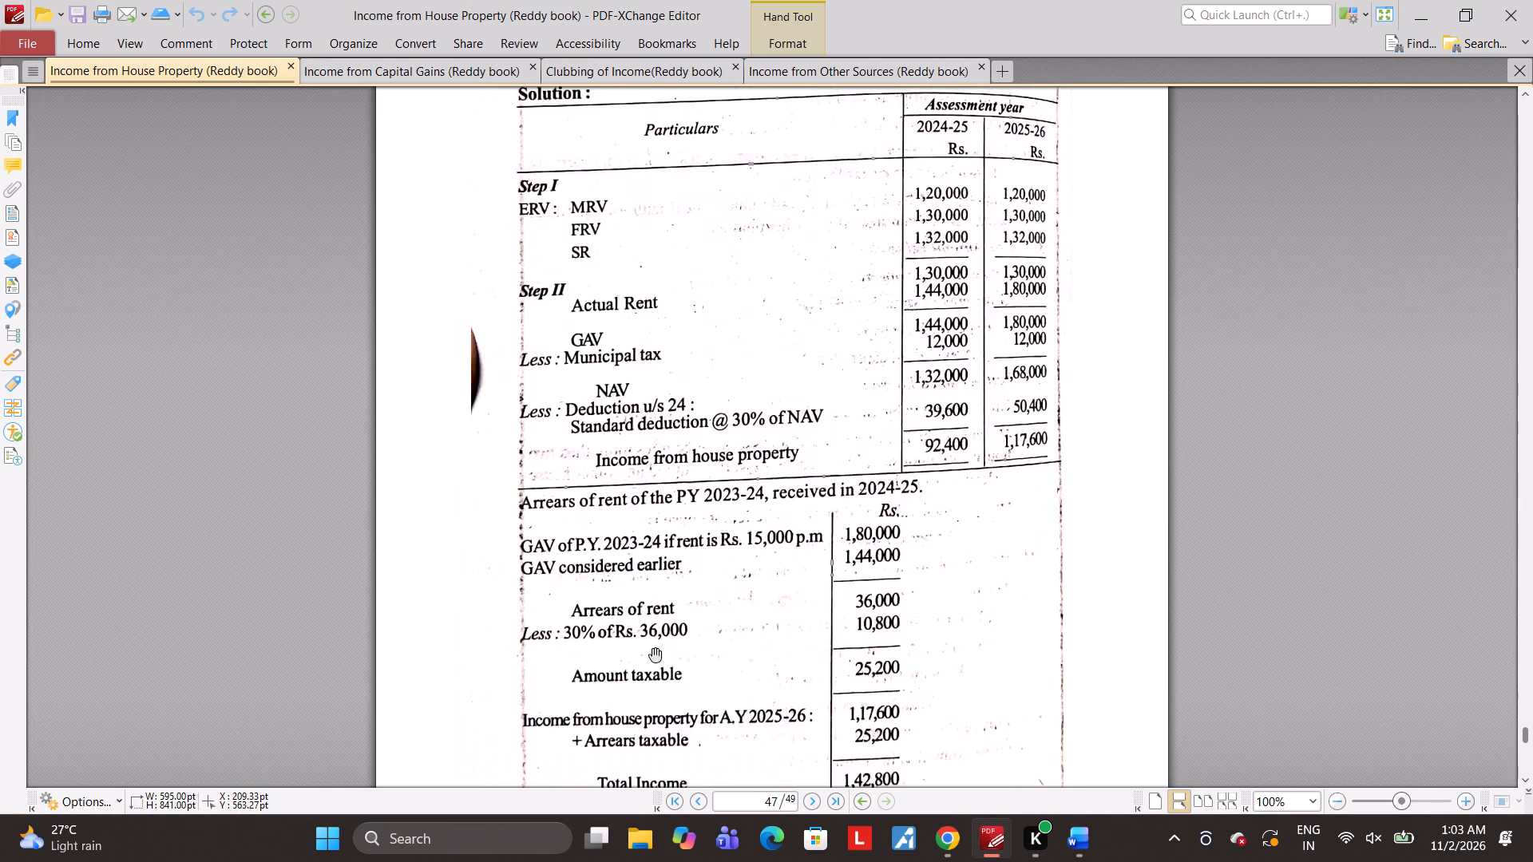
{"action": "scroll", "coordinate": [655, 654], "scroll_direction": "up", "scroll_amount": 14}
{"action": "scroll", "coordinate": [656, 638], "scroll_direction": "down", "scroll_amount": 2}
{"action": "key", "text": "alt+Tab"}
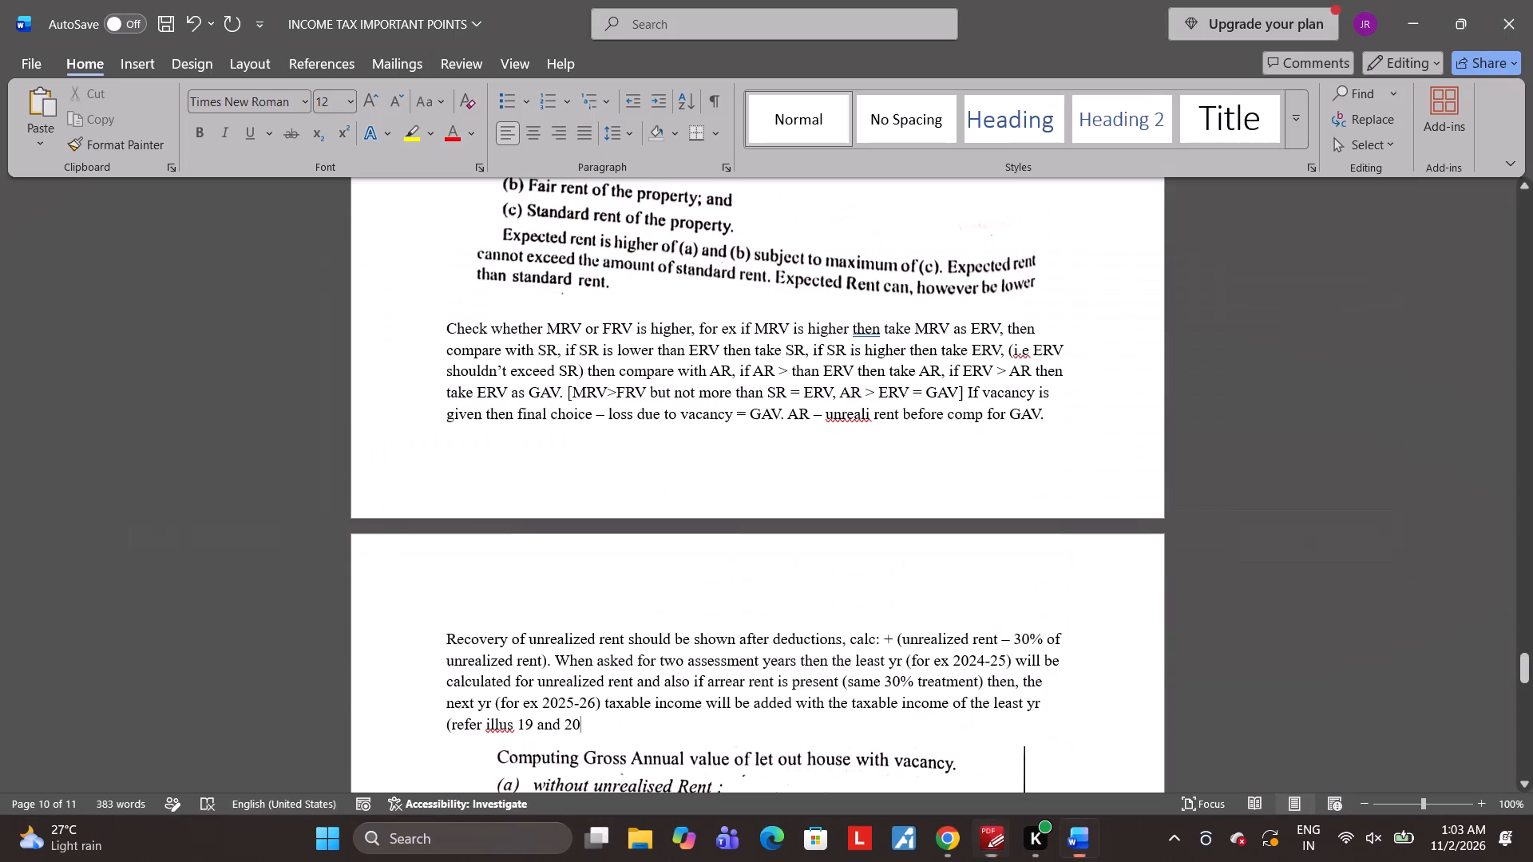
{"action": "key", "text": "shift+parenright"}
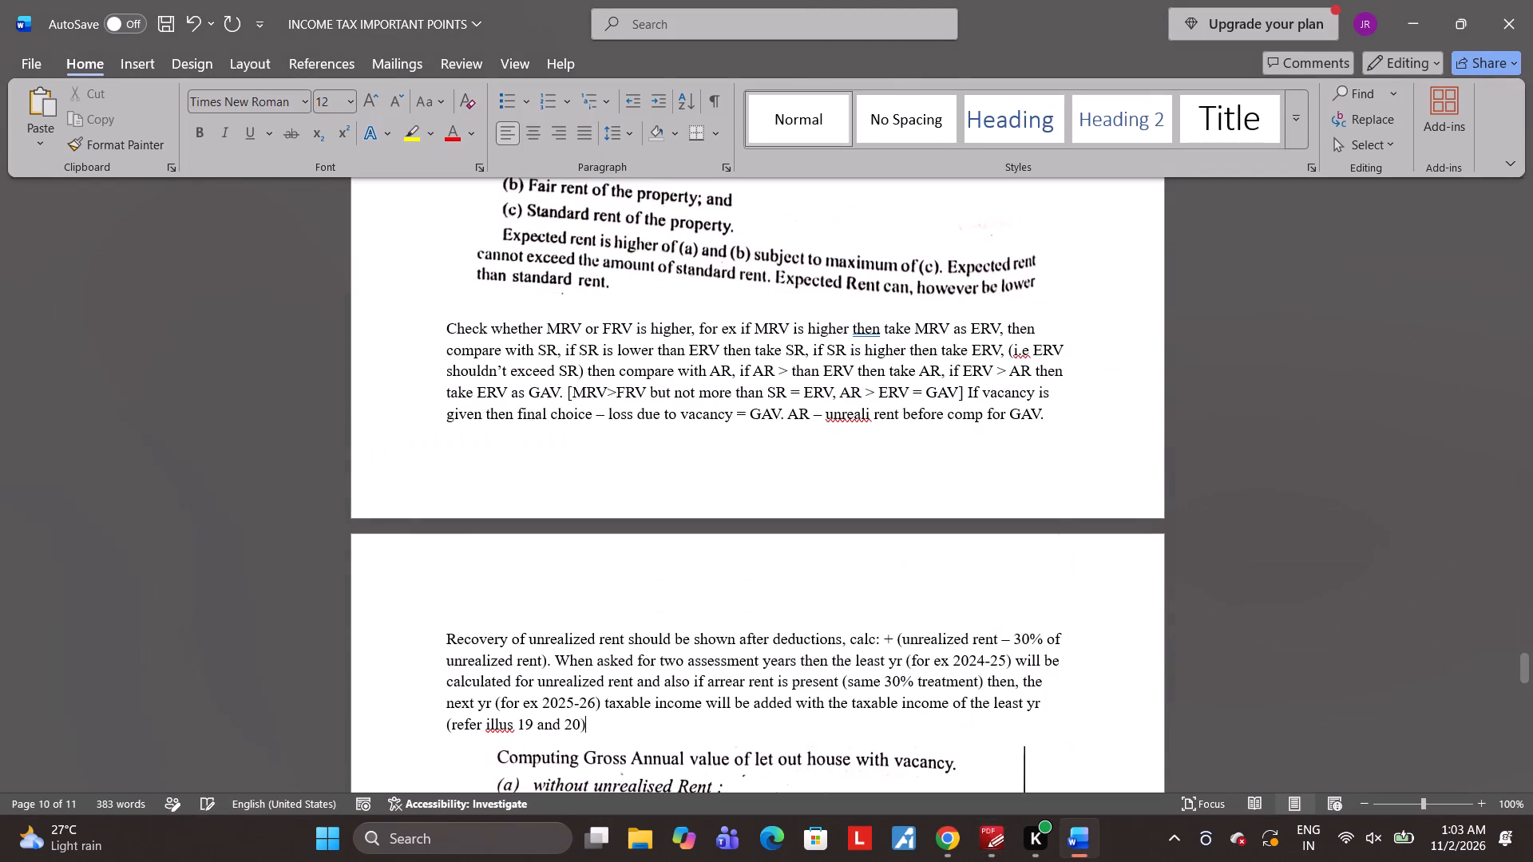
{"action": "key", "text": "period"}
{"action": "key", "text": "space"}
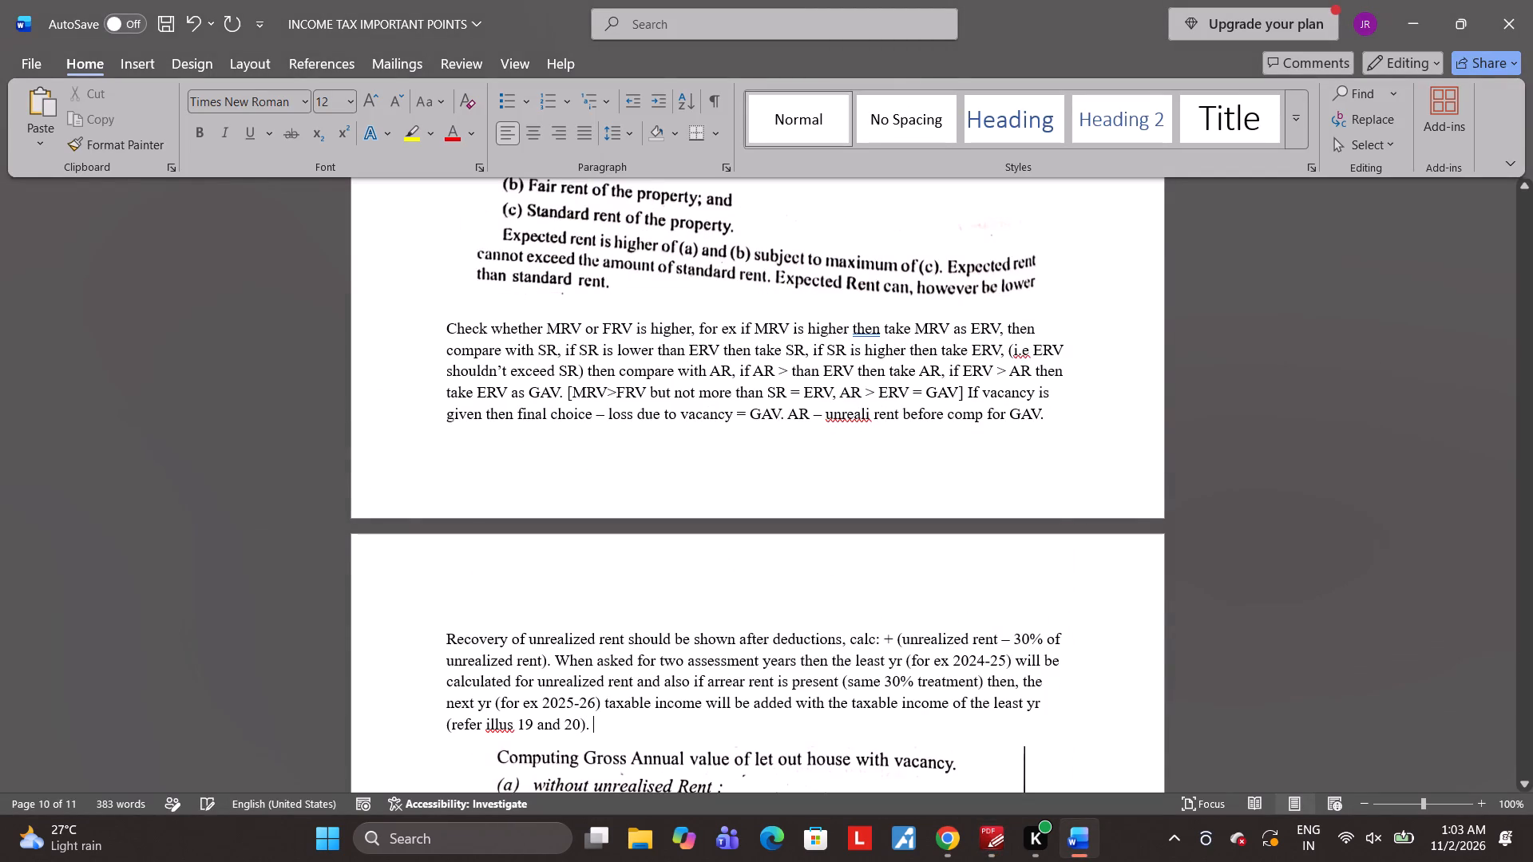
Save the notes document.
{"action": "left_click", "coordinate": [165, 24]}
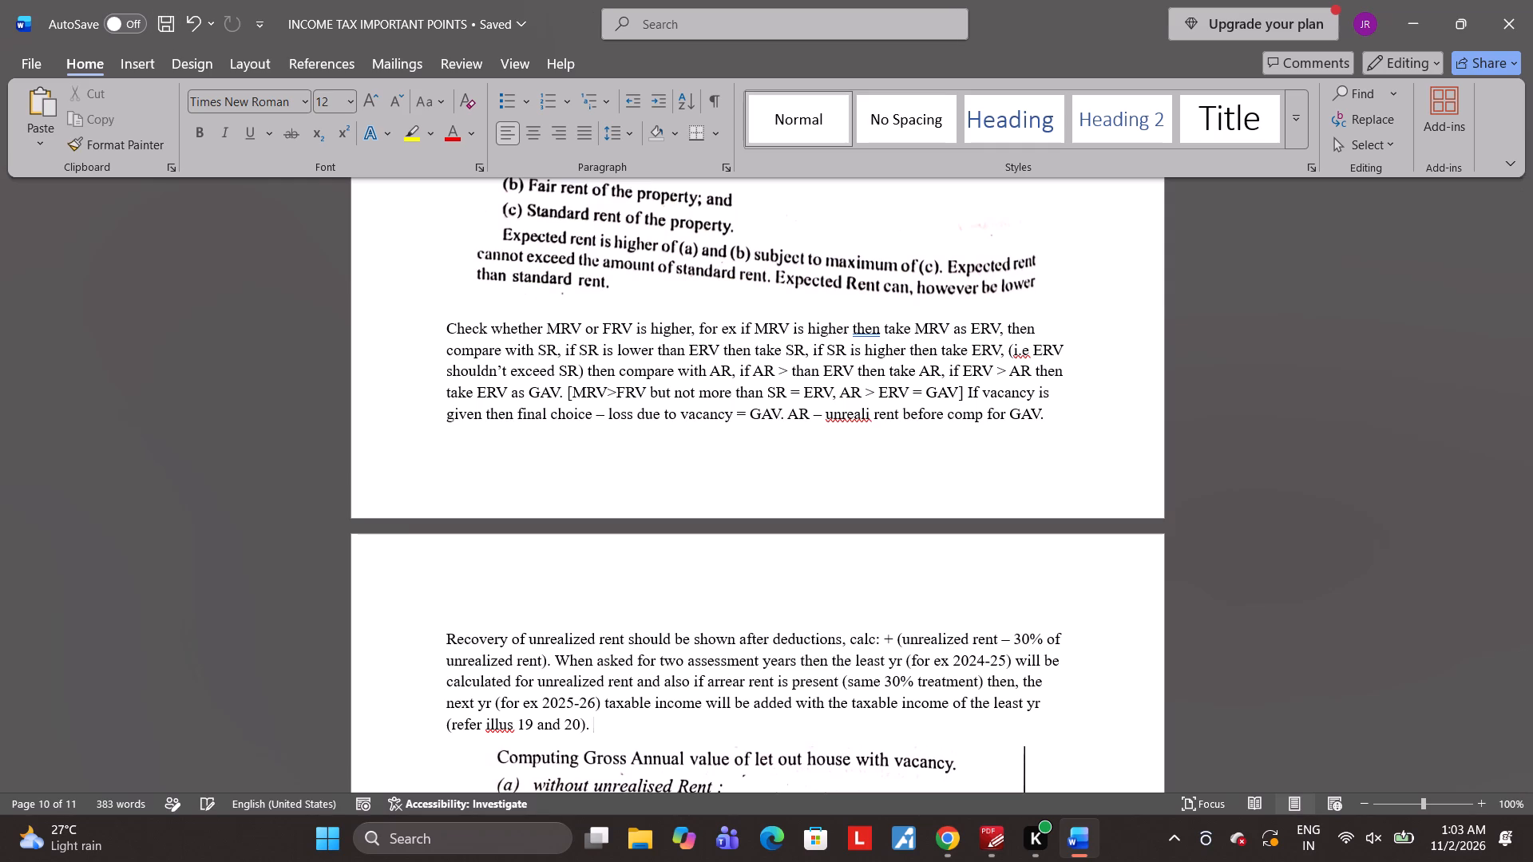
Move the "Pre construction amt calc" paragraph from the last page to directly after "(refer illus 19 and 20).".
{"action": "scroll", "coordinate": [414, 384], "scroll_direction": "down", "scroll_amount": 8}
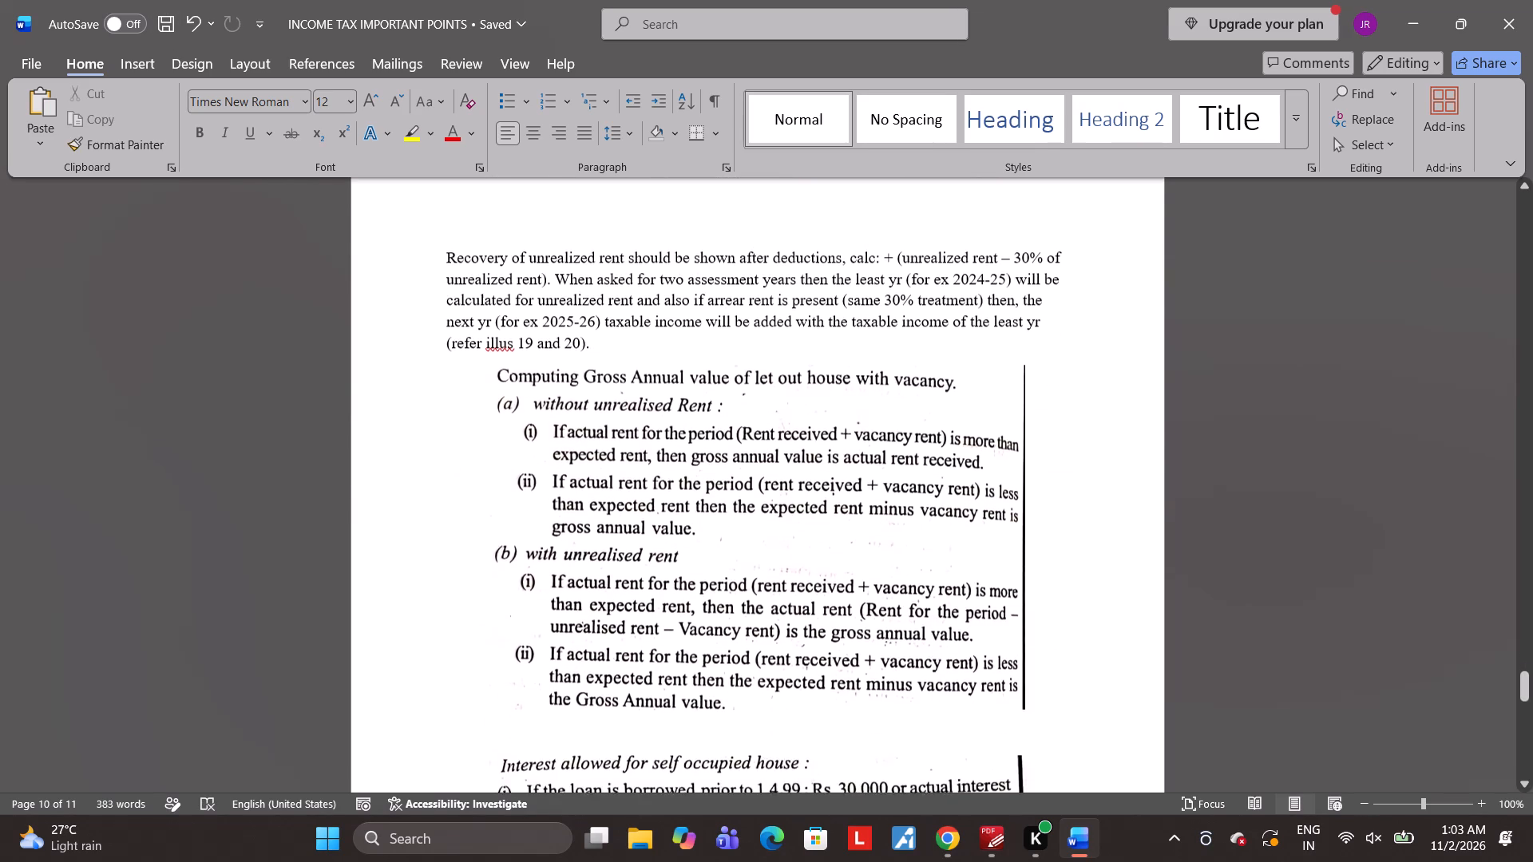
{"action": "scroll", "coordinate": [394, 376], "scroll_direction": "down", "scroll_amount": 8}
{"action": "scroll", "coordinate": [461, 341], "scroll_direction": "down", "scroll_amount": 8}
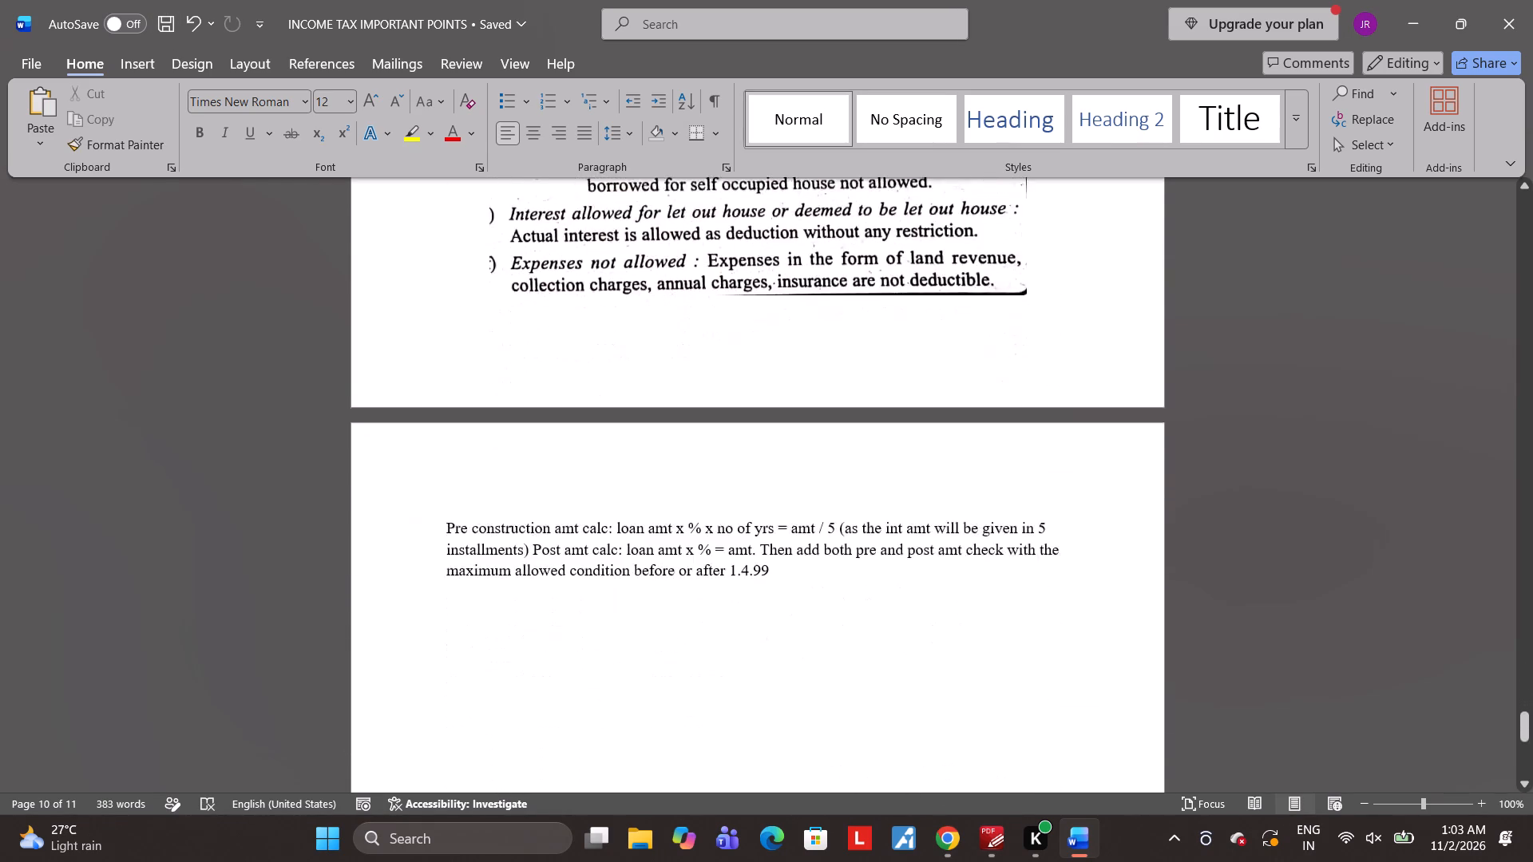
{"action": "scroll", "coordinate": [536, 340], "scroll_direction": "down", "scroll_amount": 4}
{"action": "scroll", "coordinate": [552, 388], "scroll_direction": "up", "scroll_amount": 6}
{"action": "scroll", "coordinate": [535, 397], "scroll_direction": "down", "scroll_amount": 3}
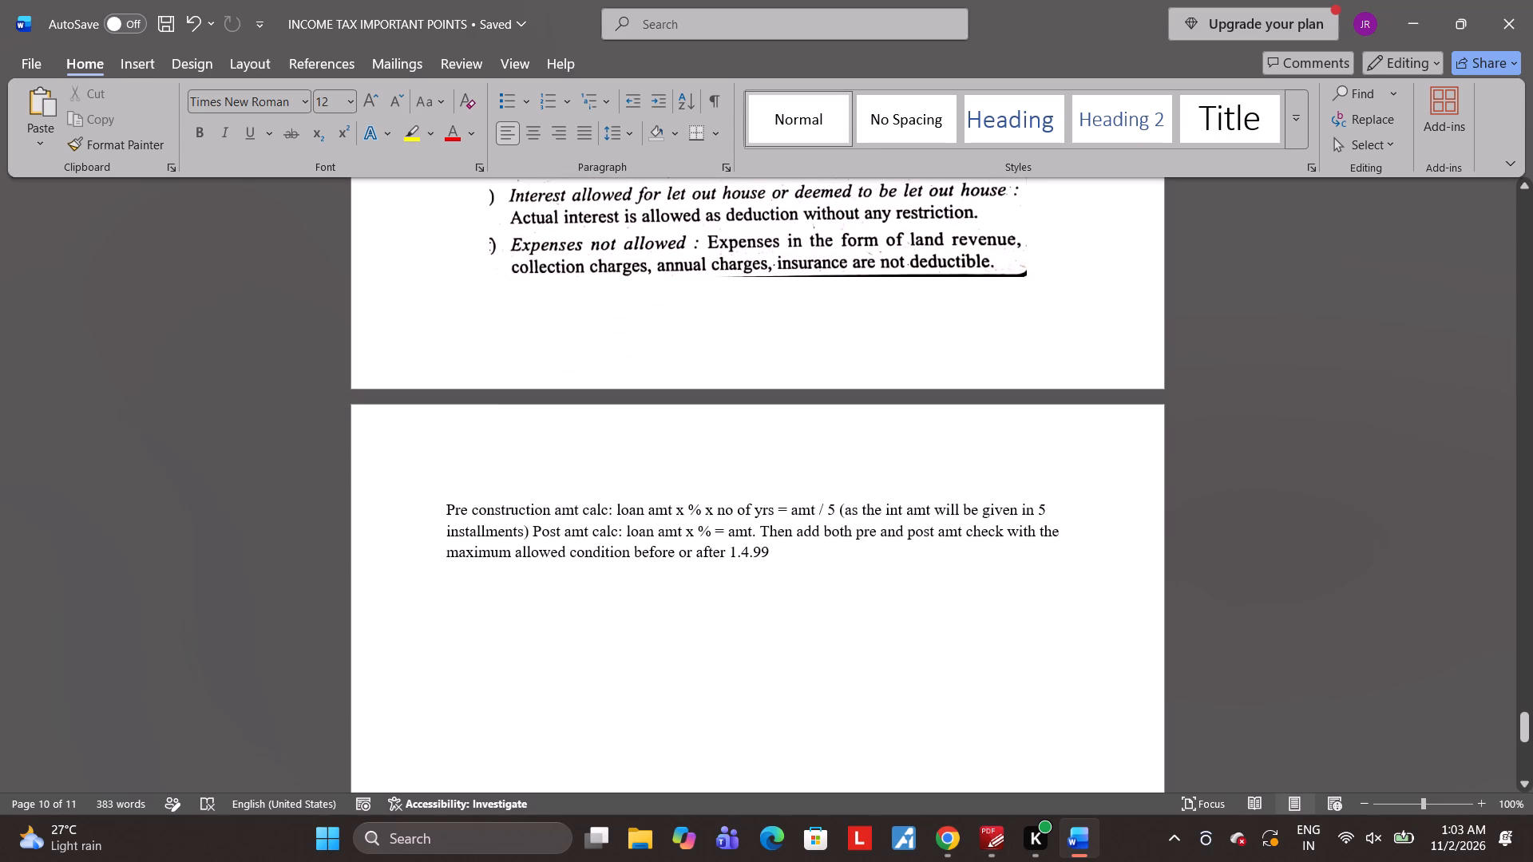
{"action": "left_click_drag", "start_coordinate": [447, 510], "coordinate": [791, 559]}
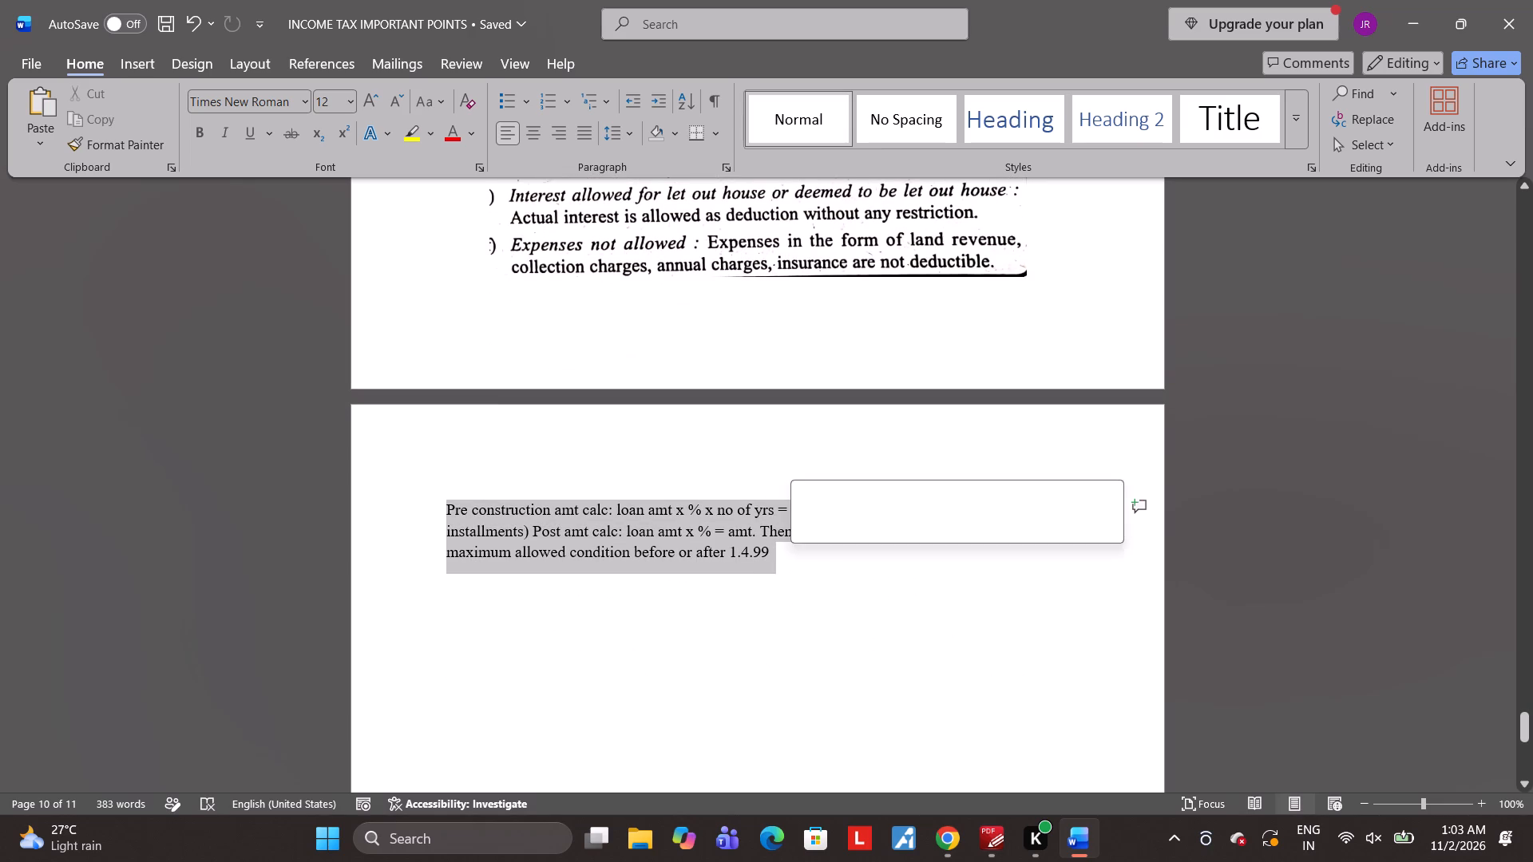
{"action": "key", "text": "ctrl+c"}
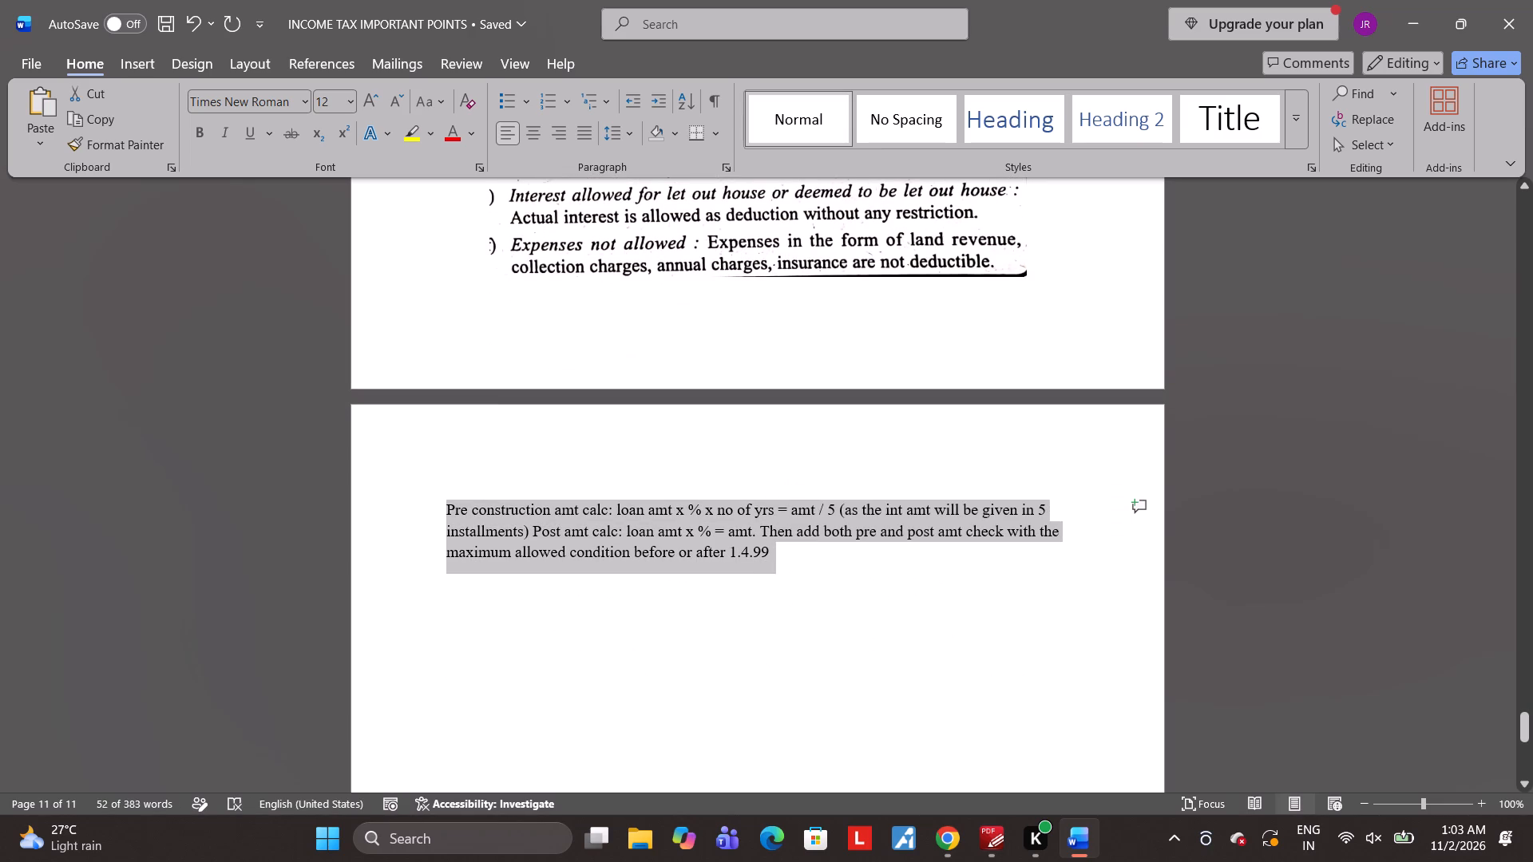
{"action": "key", "text": "BackSpace"}
{"action": "scroll", "coordinate": [786, 511], "scroll_direction": "up", "scroll_amount": 12}
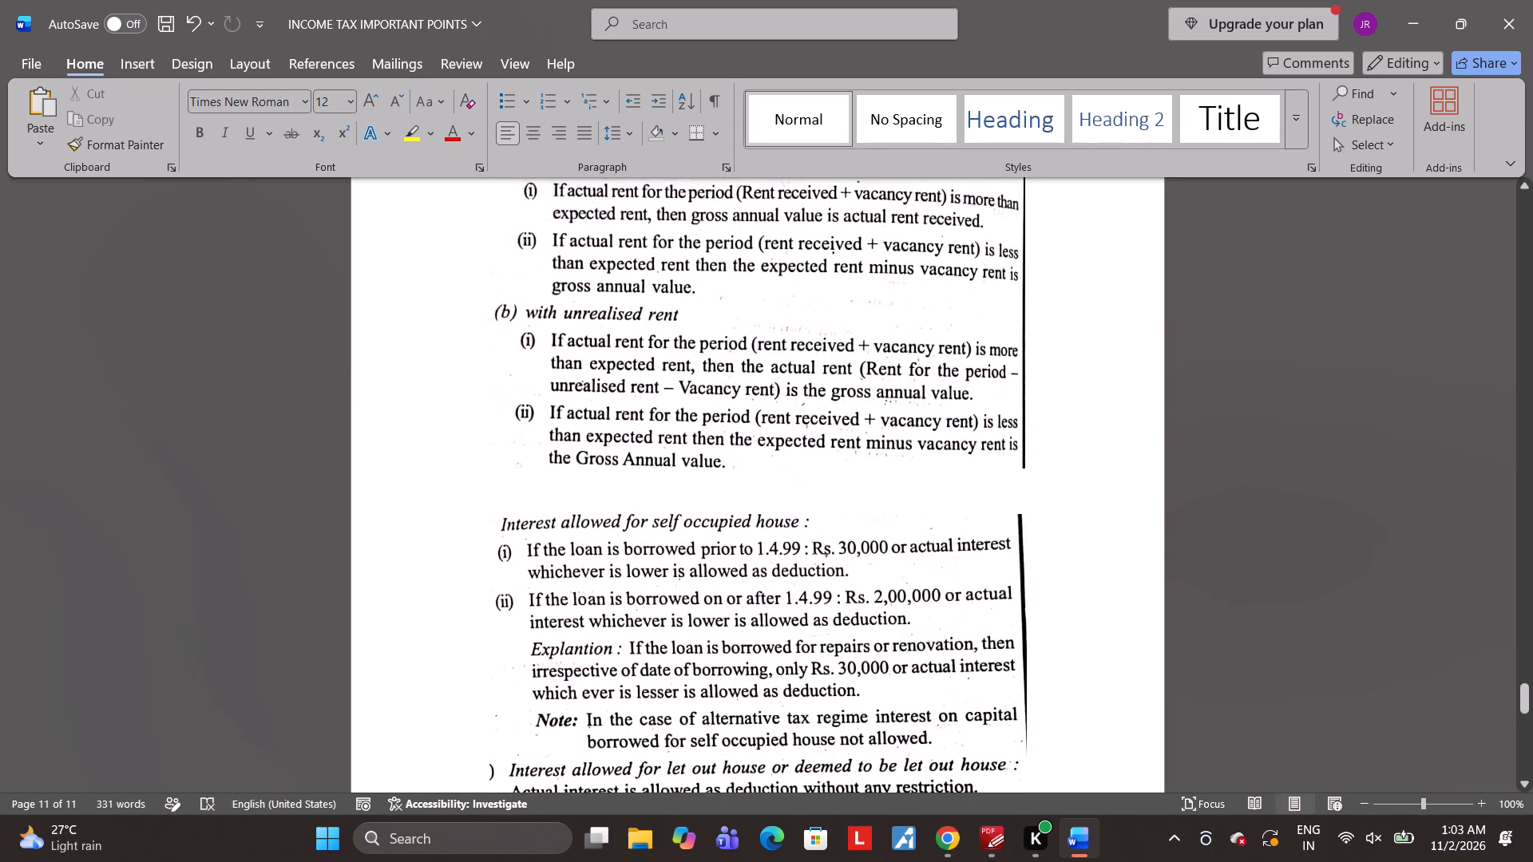
{"action": "scroll", "coordinate": [786, 507], "scroll_direction": "up", "scroll_amount": 8}
{"action": "left_click", "coordinate": [711, 495]}
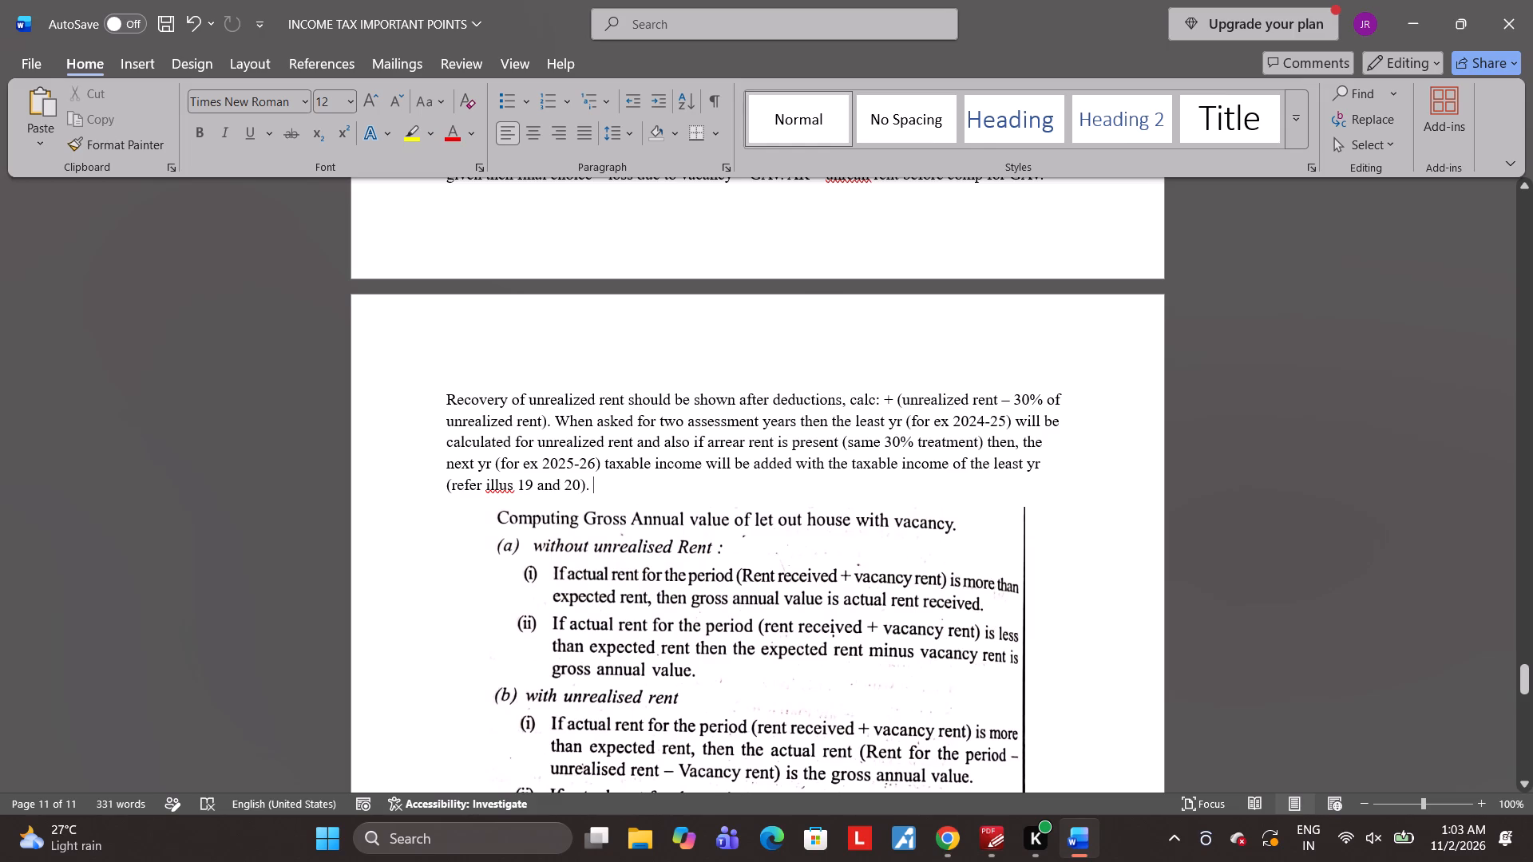
{"action": "key", "text": "ctrl+v"}
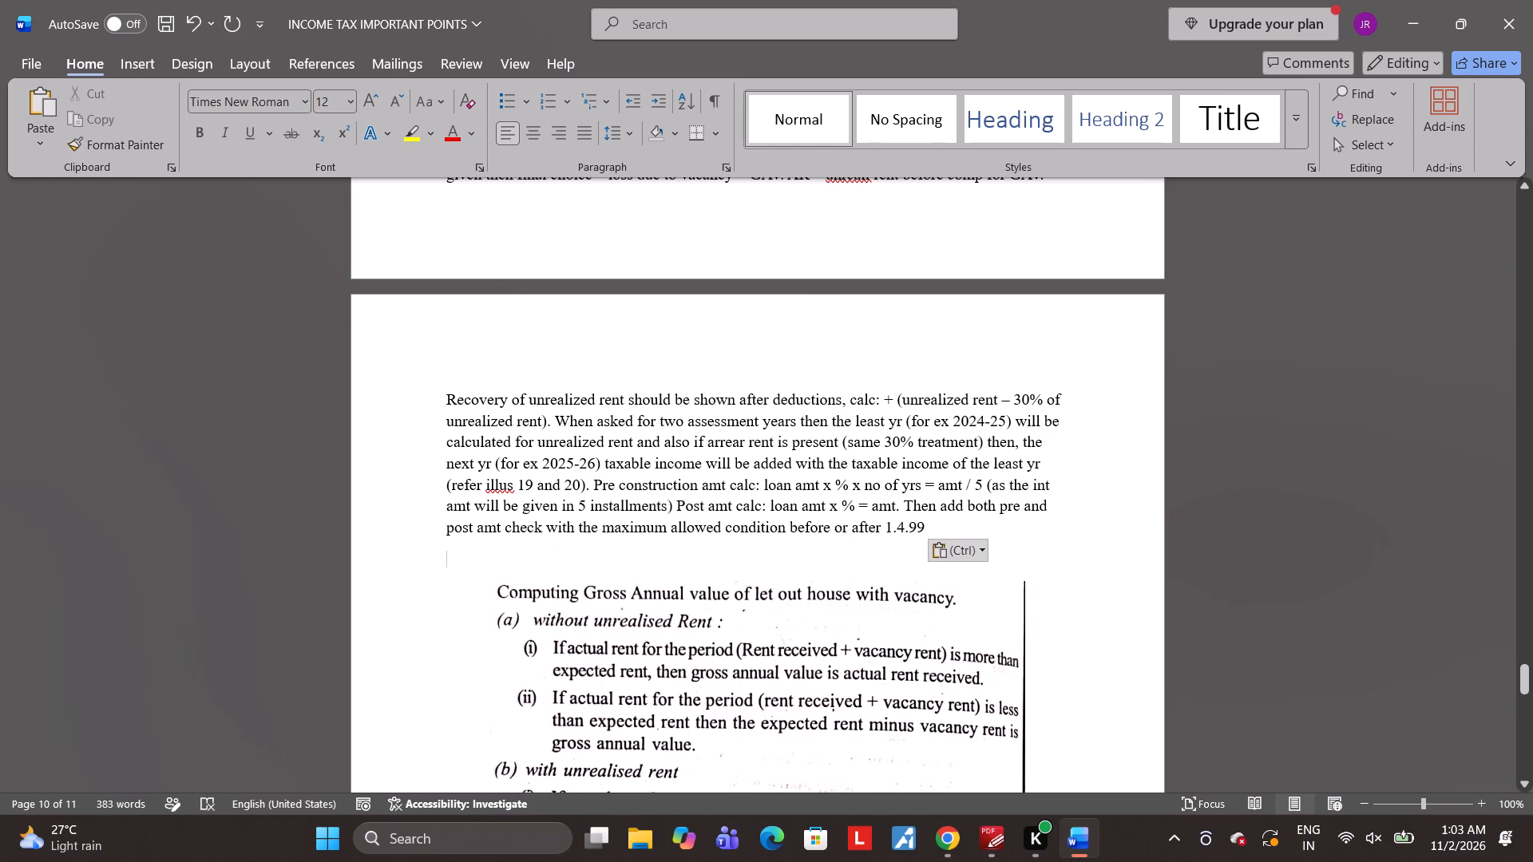
Move the "Pre construction amt calc" text between the "Check whether MRV or FRV is higher" note and the "Recovery of unrealized rent" note.
{"action": "left_click_drag", "start_coordinate": [592, 487], "coordinate": [967, 532]}
{"action": "key", "text": "ctrl+c"}
{"action": "key", "text": "BackSpace"}
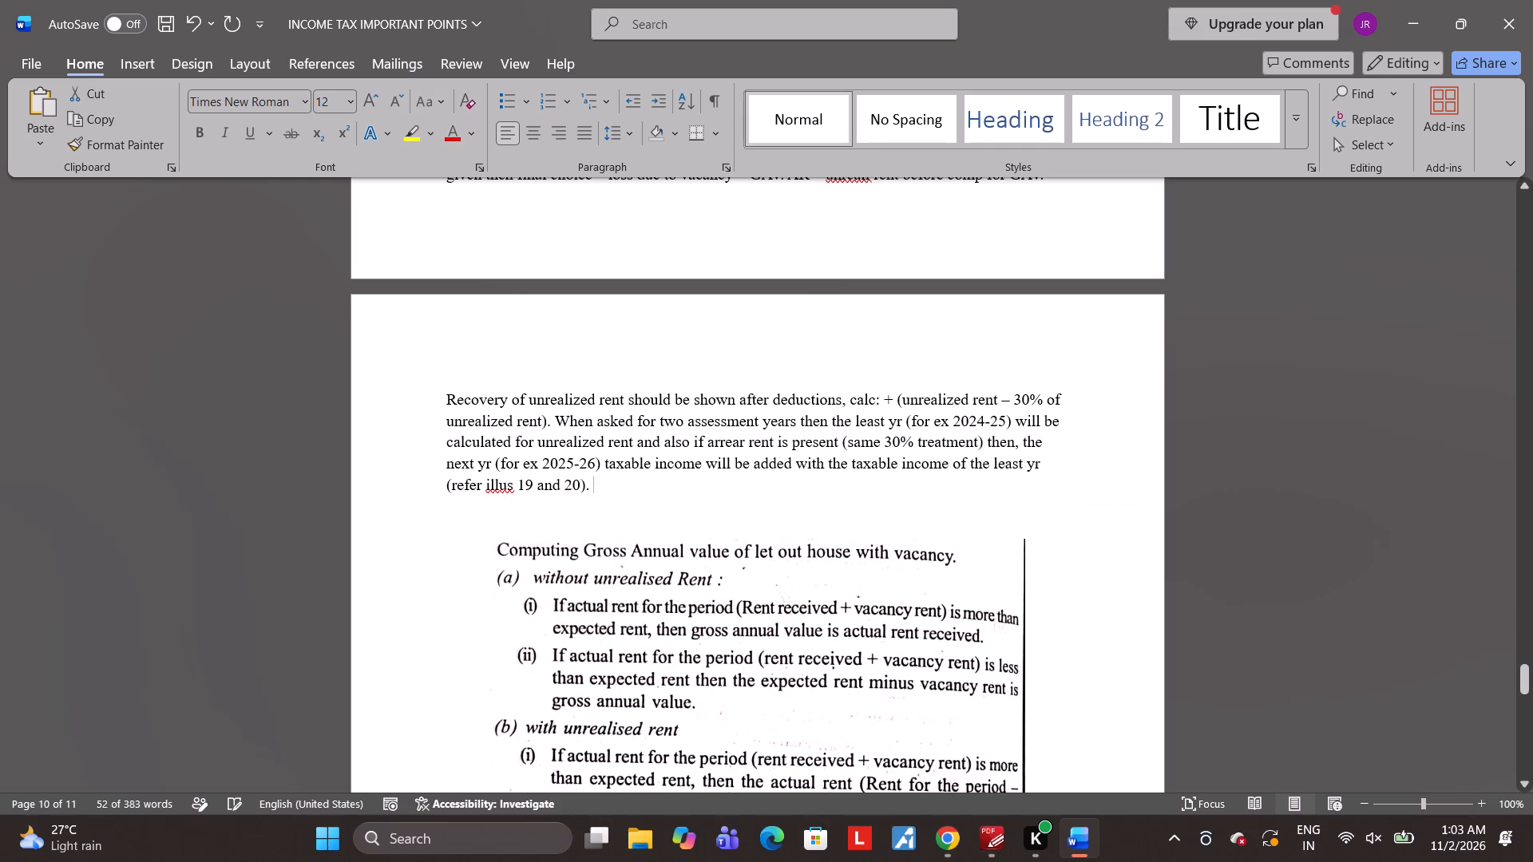
{"action": "scroll", "coordinate": [947, 498], "scroll_direction": "up", "scroll_amount": 3}
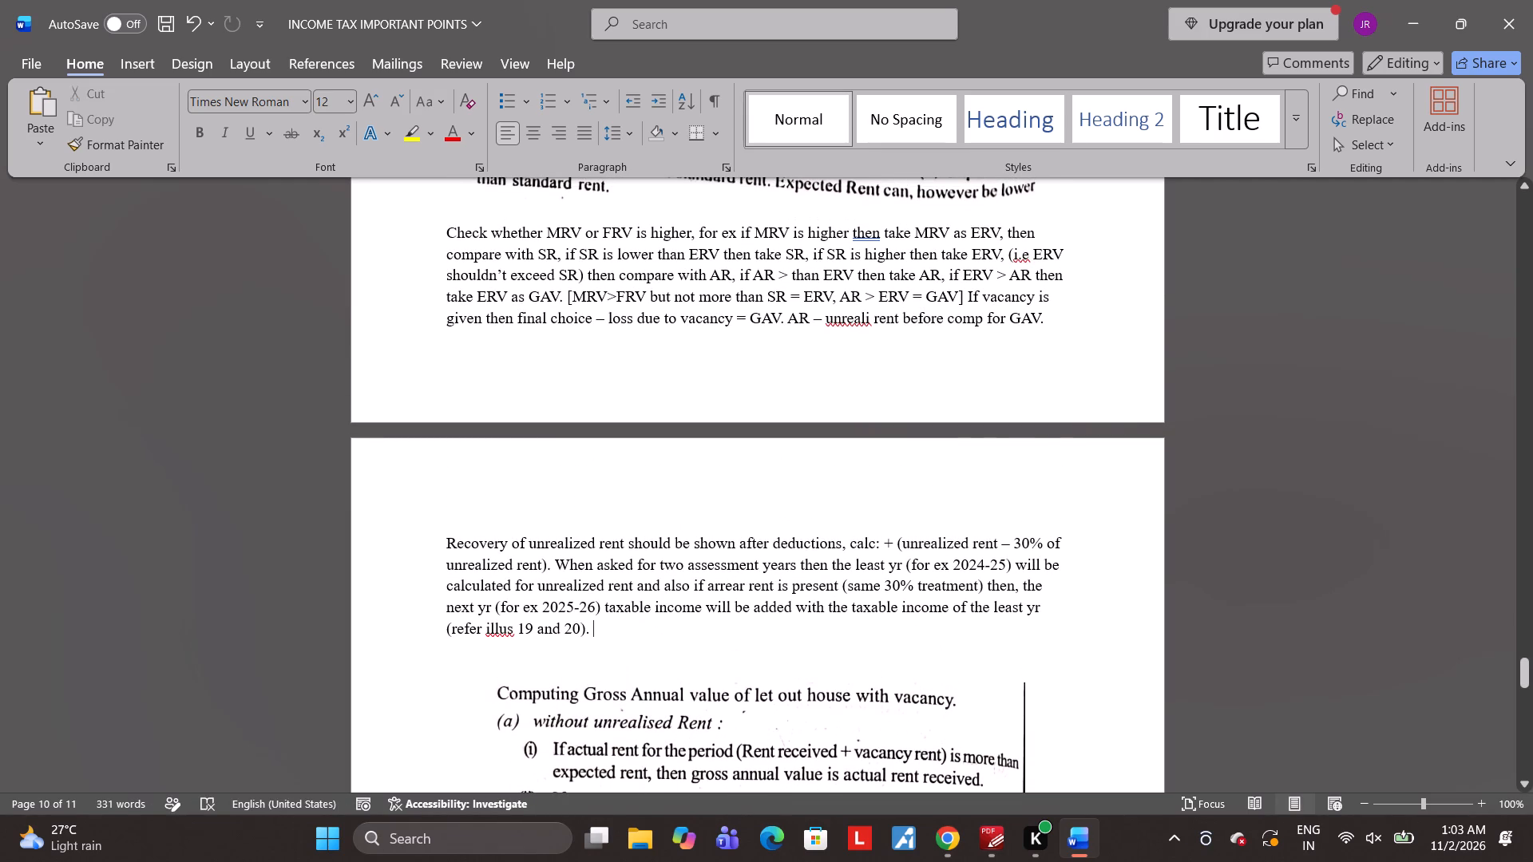
{"action": "left_click", "coordinate": [1071, 318]}
{"action": "key", "text": "ctrl+v"}
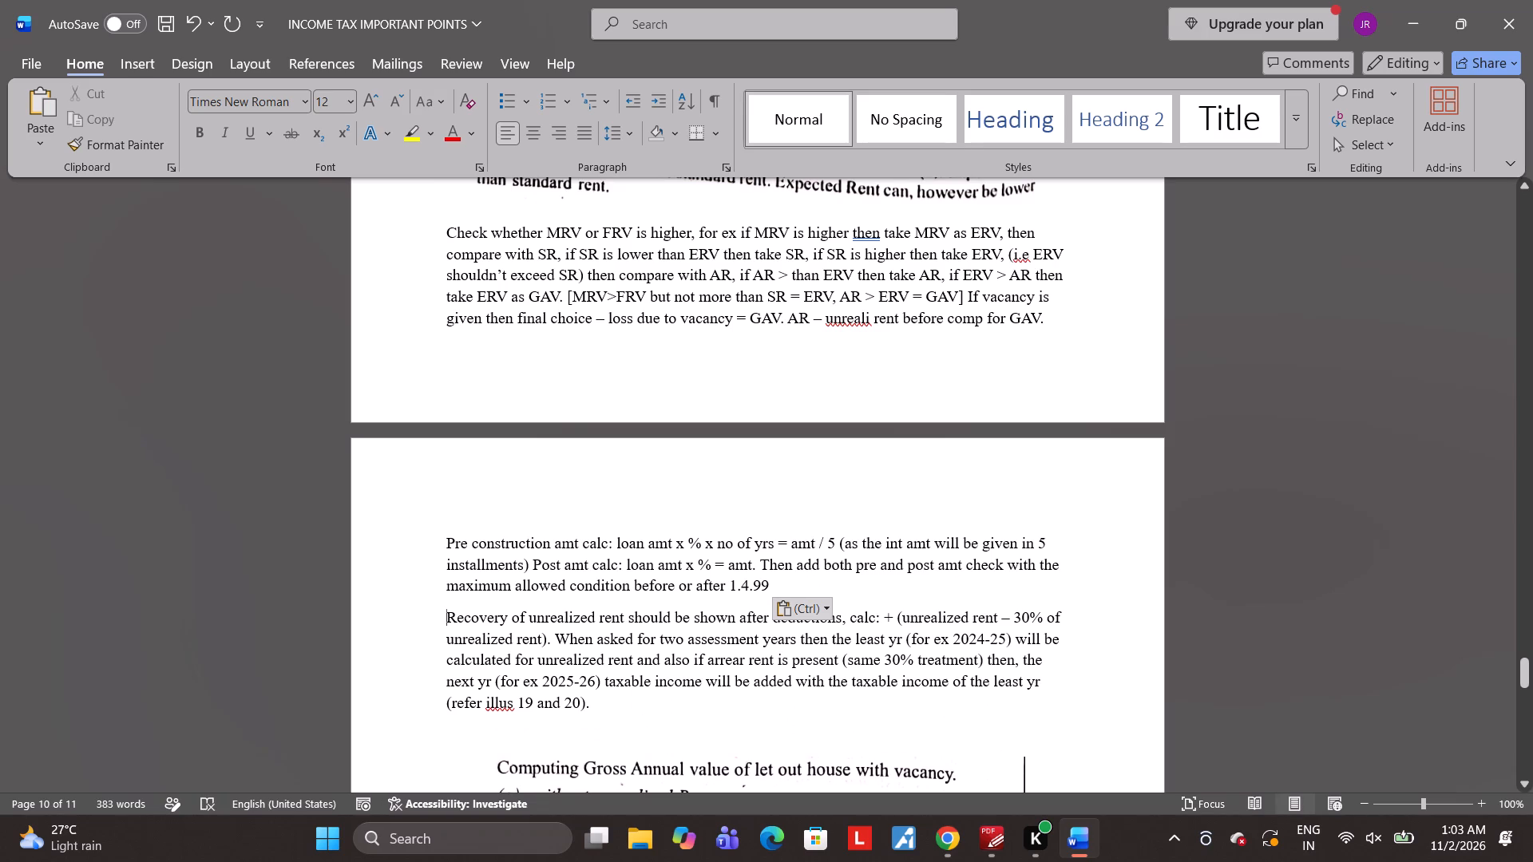
Shrink the "Computing Gross Annual value of let out house with vacancy" picture proportionally from its corner.
{"action": "scroll", "coordinate": [624, 555], "scroll_direction": "up", "scroll_amount": 4}
{"action": "scroll", "coordinate": [626, 556], "scroll_direction": "down", "scroll_amount": 5}
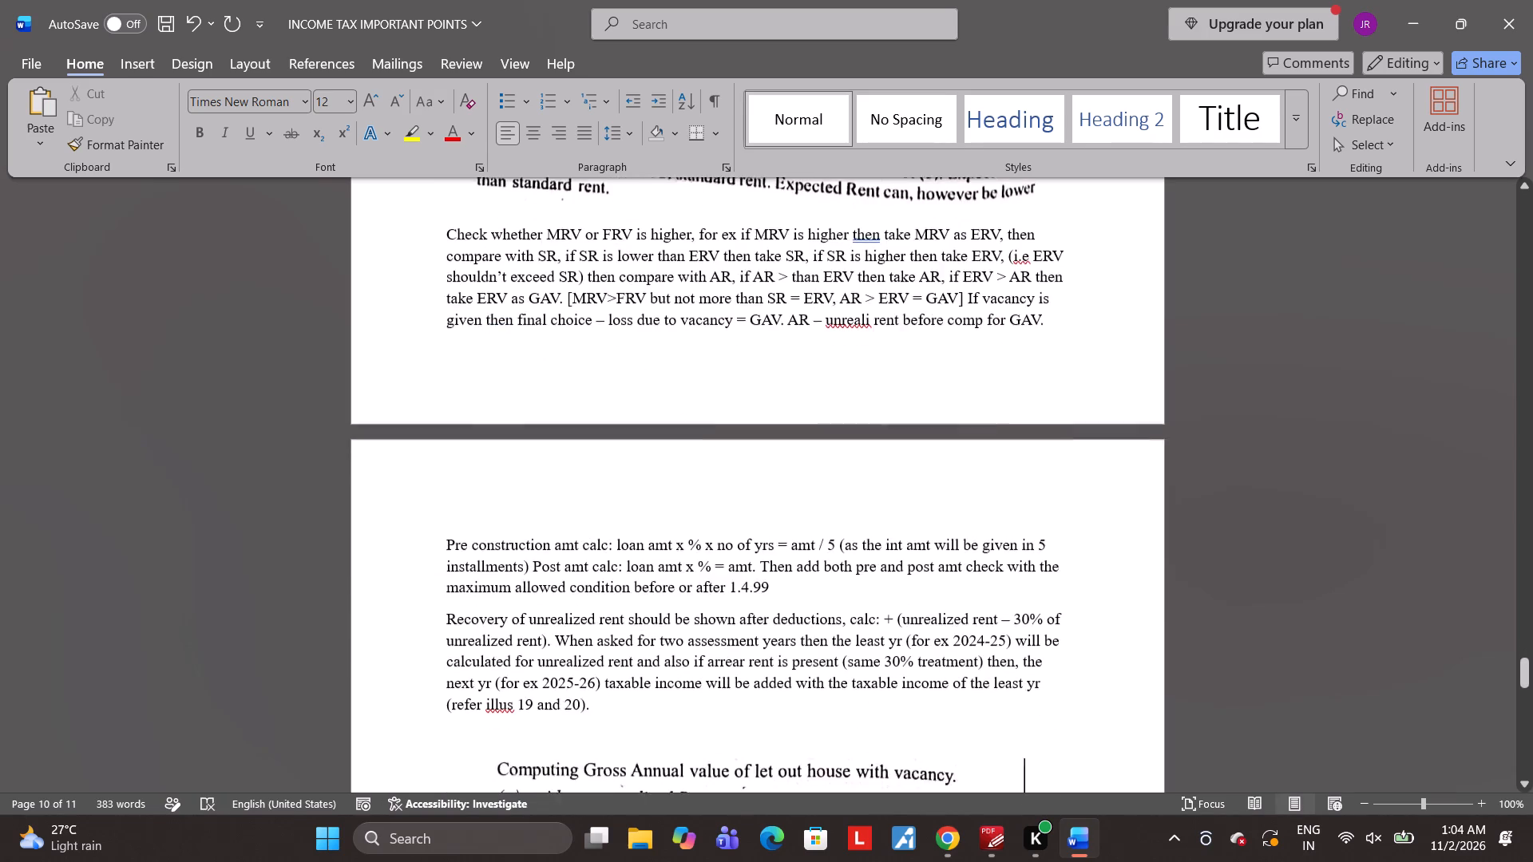
{"action": "scroll", "coordinate": [627, 557], "scroll_direction": "down", "scroll_amount": 20}
{"action": "scroll", "coordinate": [627, 557], "scroll_direction": "down", "scroll_amount": 5}
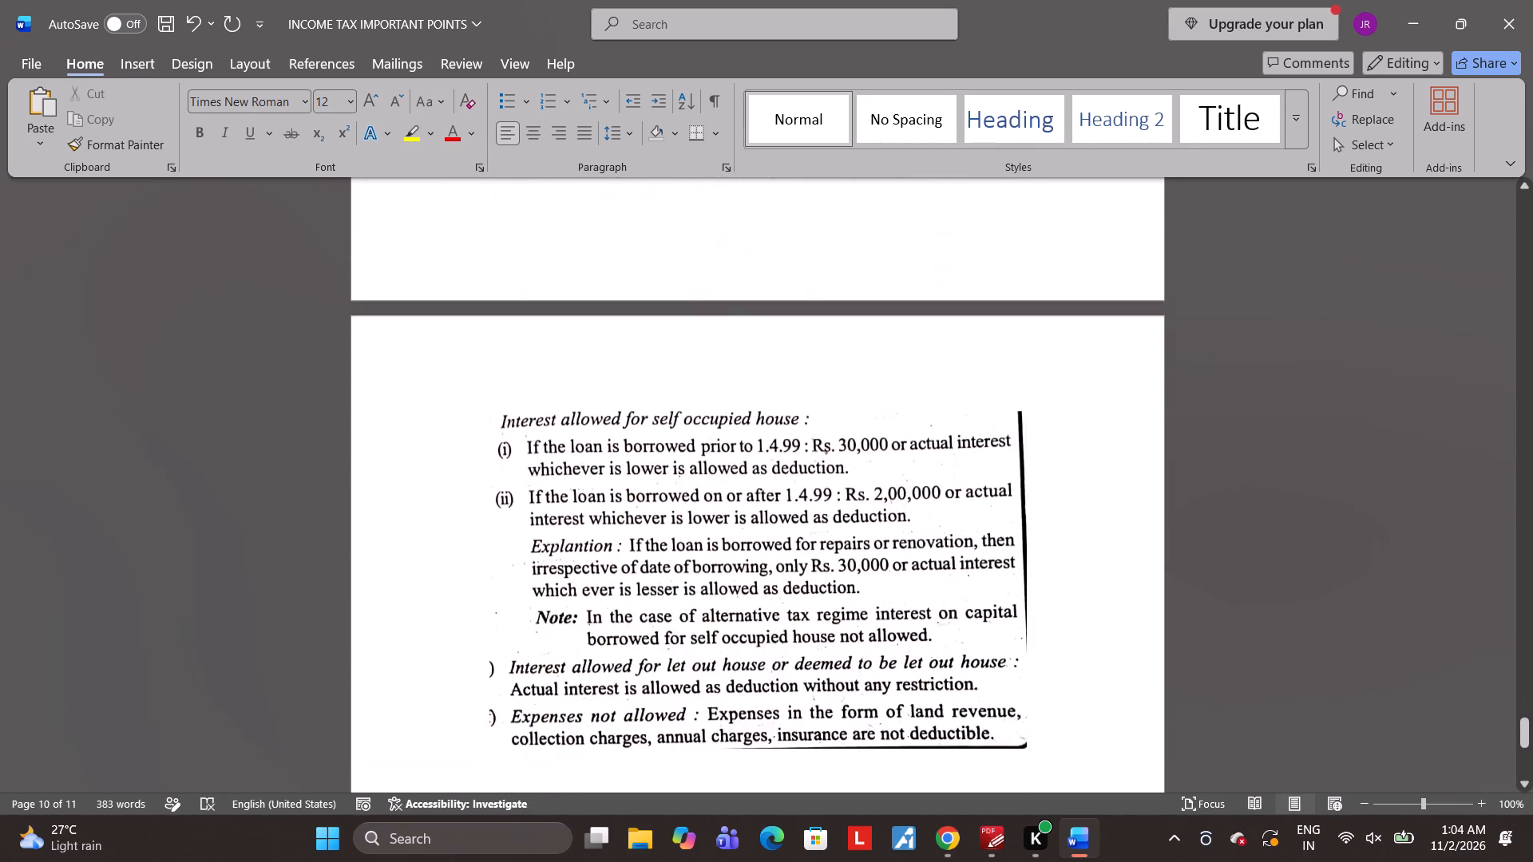
{"action": "scroll", "coordinate": [628, 556], "scroll_direction": "up", "scroll_amount": 15}
{"action": "left_click", "coordinate": [694, 524]}
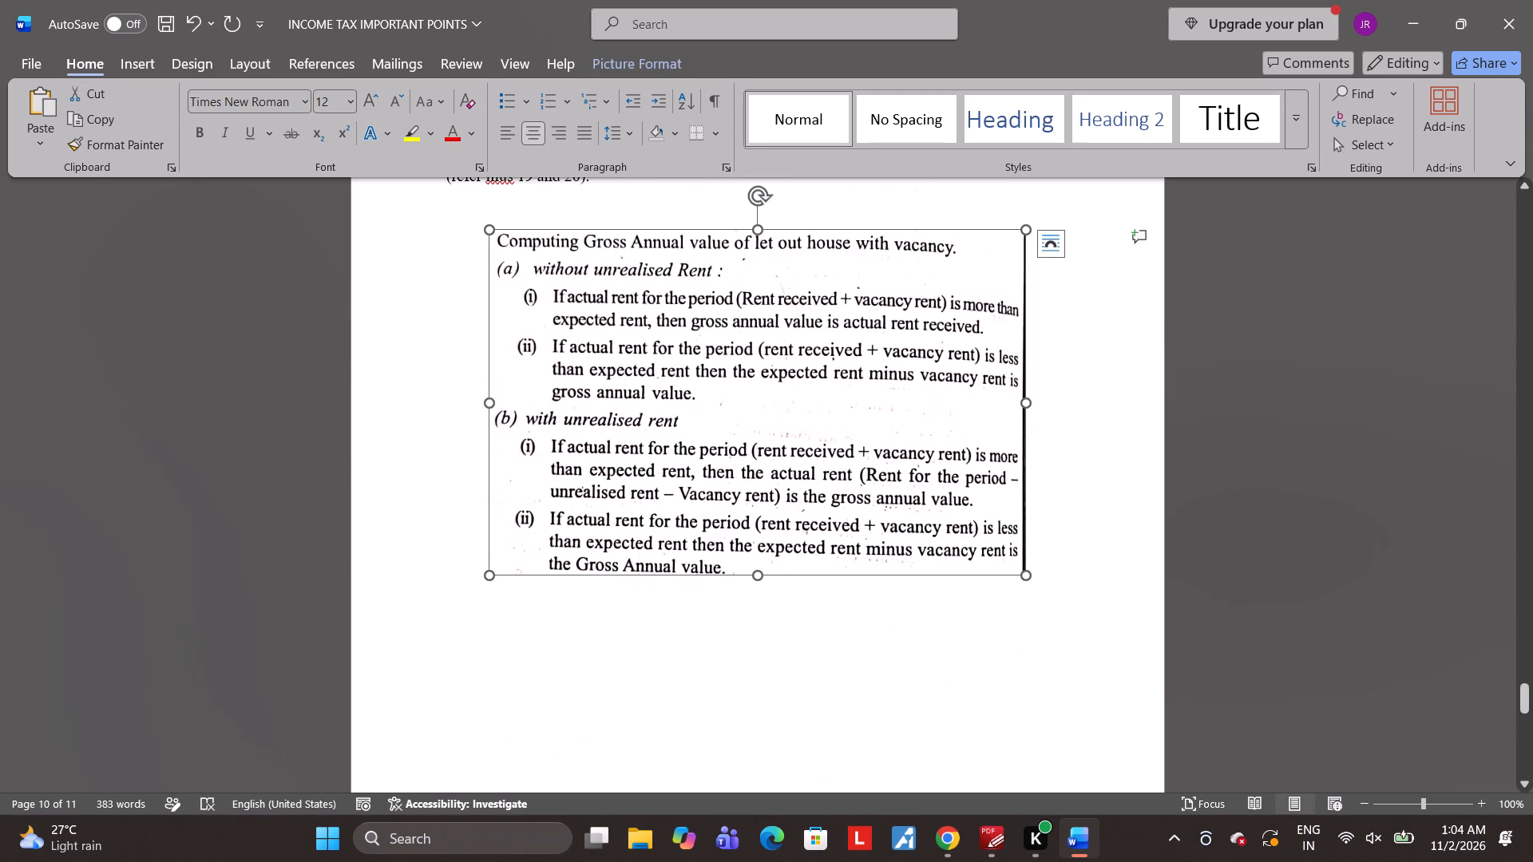
{"action": "left_click_drag", "start_coordinate": [1023, 571], "coordinate": [974, 516]}
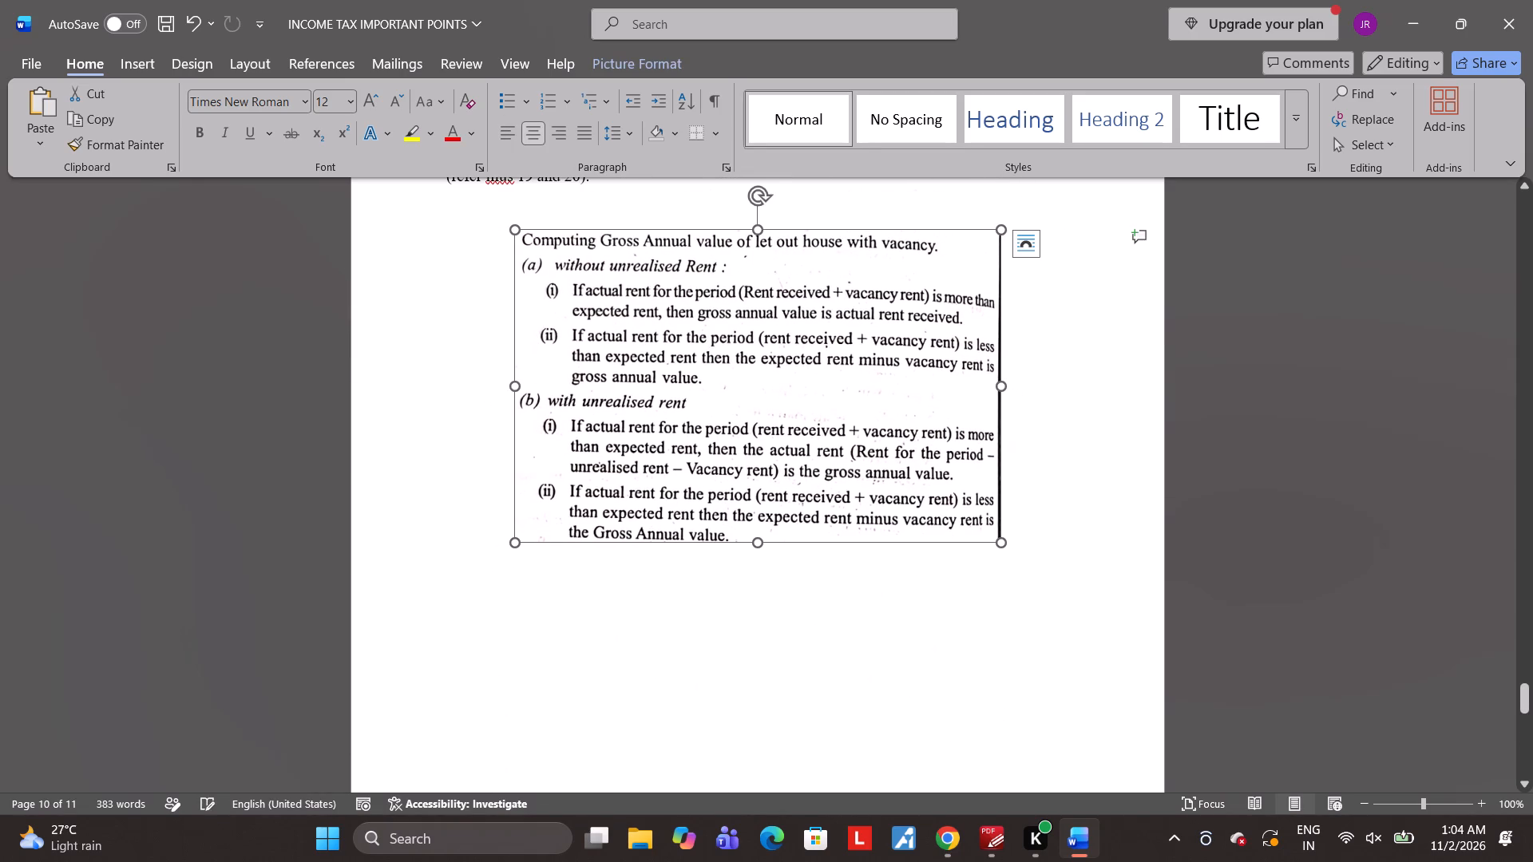
Shrink the "Interest allowed for self occupied house" picture proportionally from its corner.
{"action": "scroll", "coordinate": [943, 508], "scroll_direction": "down", "scroll_amount": 16}
{"action": "left_click", "coordinate": [941, 508]}
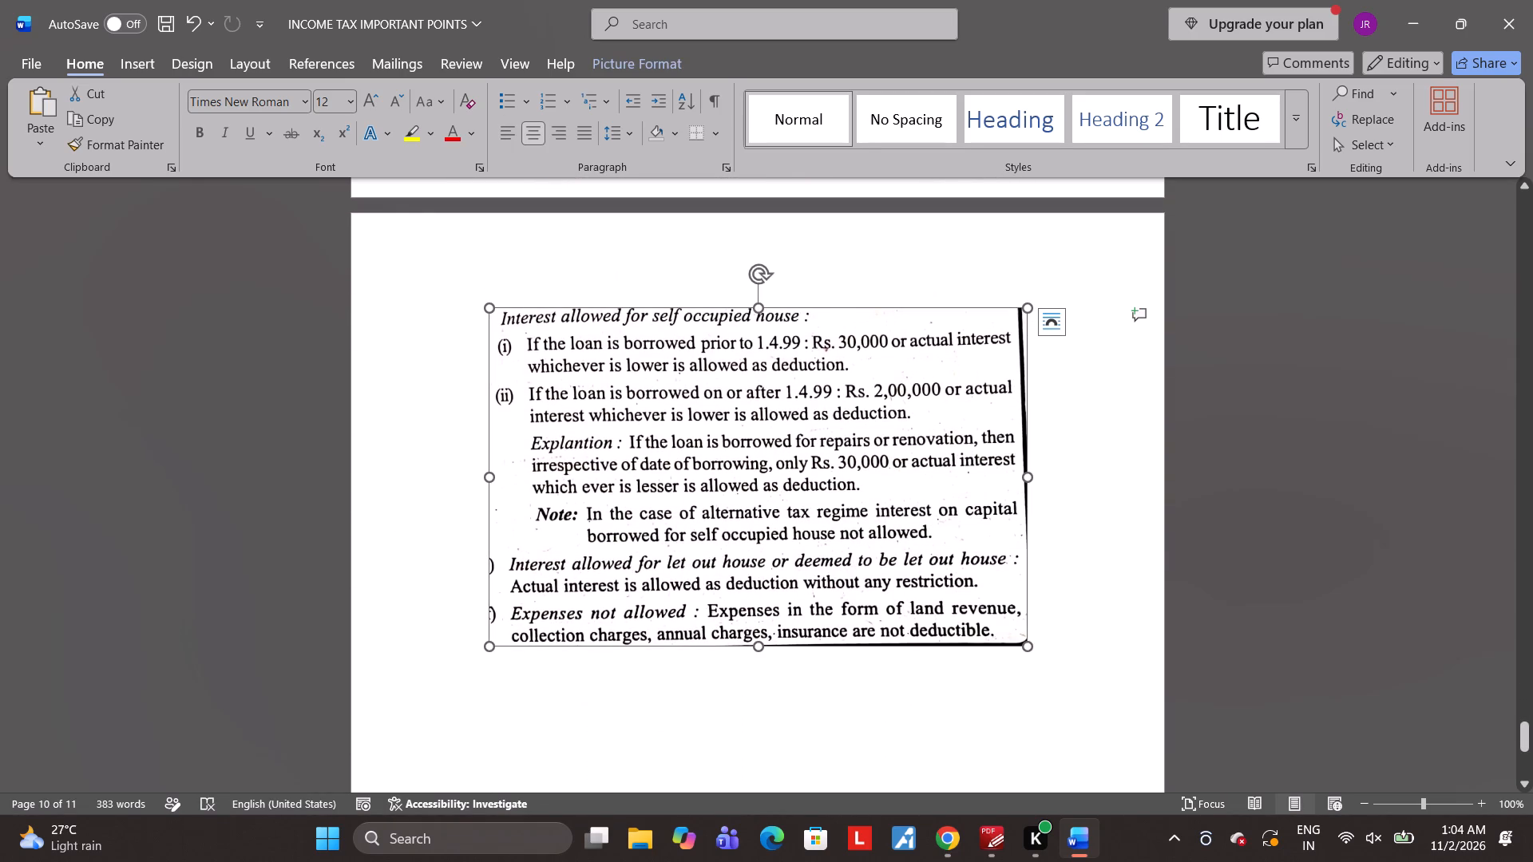
{"action": "left_click_drag", "start_coordinate": [1027, 646], "coordinate": [961, 576]}
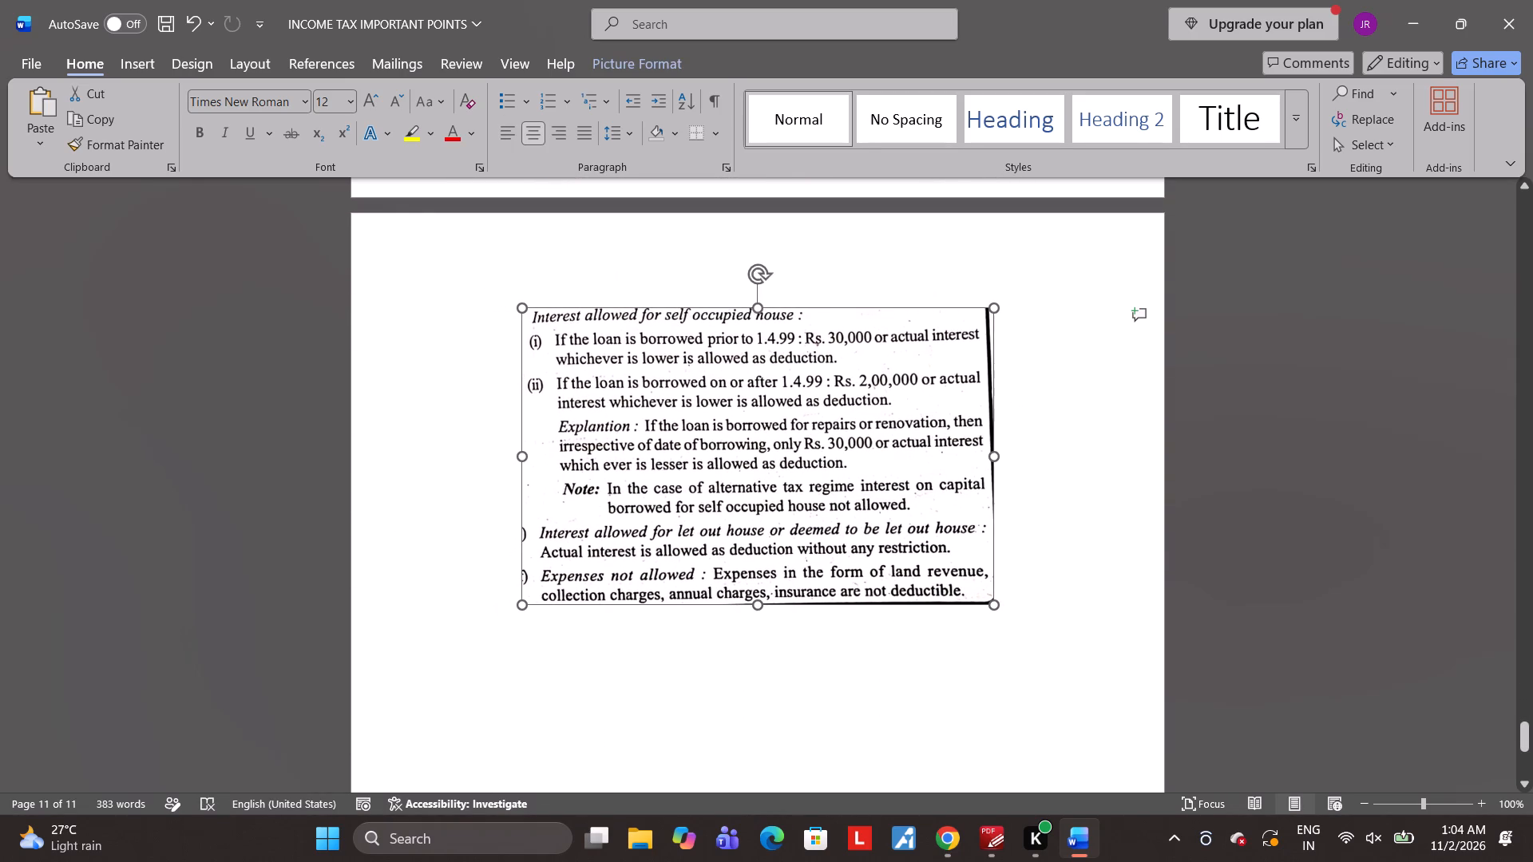
Shrink the "Computing Gross Annual value of let out house with vacancy" picture further so both pictures fit on page 10.
{"action": "scroll", "coordinate": [854, 516], "scroll_direction": "up", "scroll_amount": 16}
{"action": "left_click", "coordinate": [837, 476]}
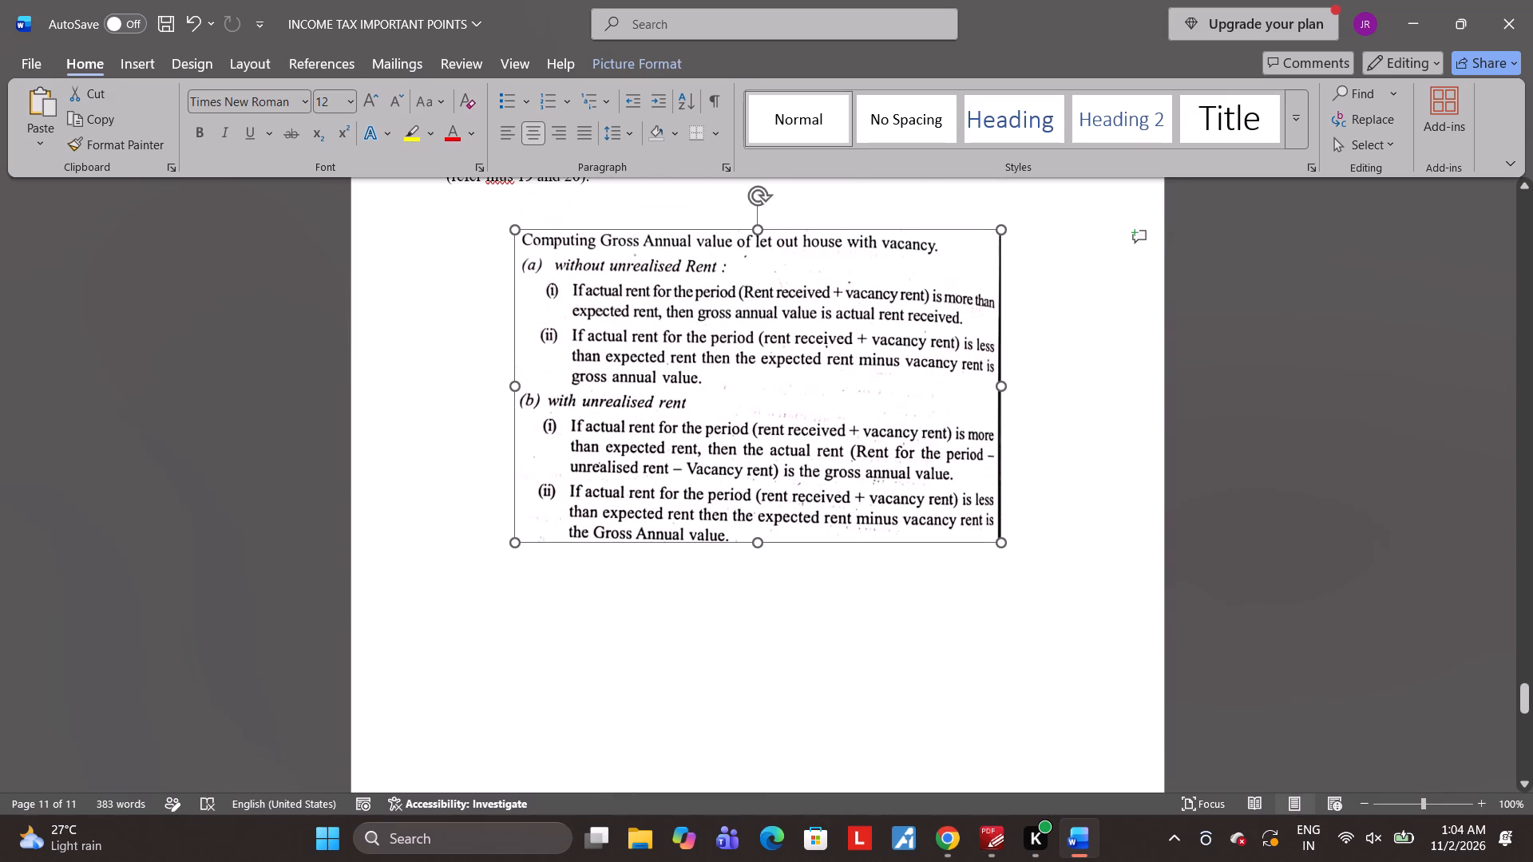
{"action": "left_click_drag", "start_coordinate": [999, 540], "coordinate": [967, 508]}
{"action": "scroll", "coordinate": [967, 508], "scroll_direction": "down", "scroll_amount": 5}
{"action": "left_click", "coordinate": [946, 513]}
{"action": "left_click", "coordinate": [992, 621]}
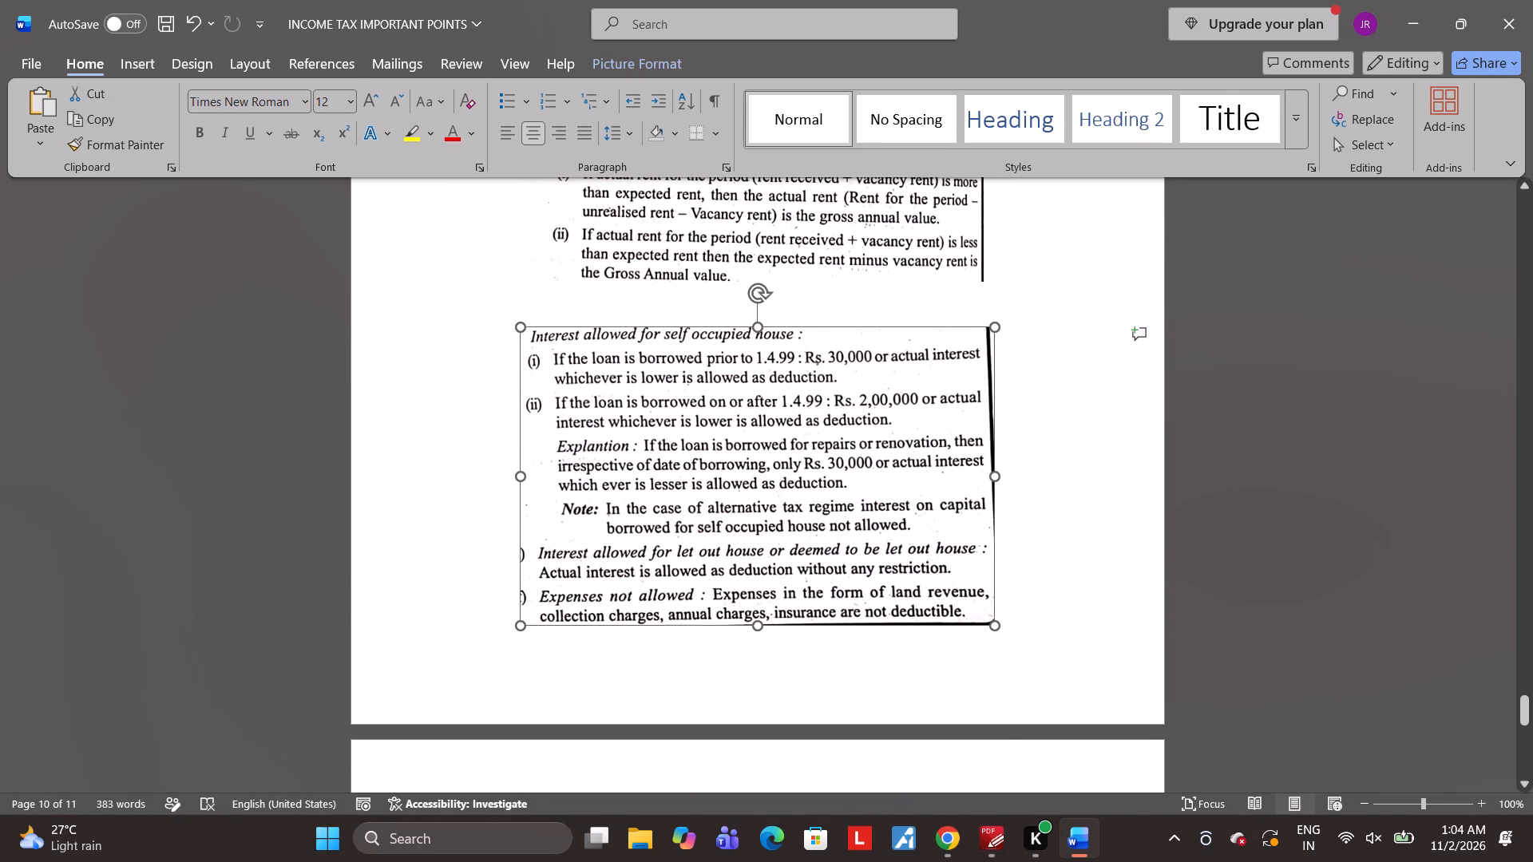
{"action": "scroll", "coordinate": [995, 623], "scroll_direction": "up", "scroll_amount": 7}
{"action": "scroll", "coordinate": [991, 612], "scroll_direction": "down", "scroll_amount": 5}
{"action": "scroll", "coordinate": [991, 611], "scroll_direction": "up", "scroll_amount": 1}
{"action": "scroll", "coordinate": [991, 611], "scroll_direction": "down", "scroll_amount": 4}
Start a new line after the "Interest allowed for self occupied house" picture.
{"action": "left_click", "coordinate": [1057, 574]}
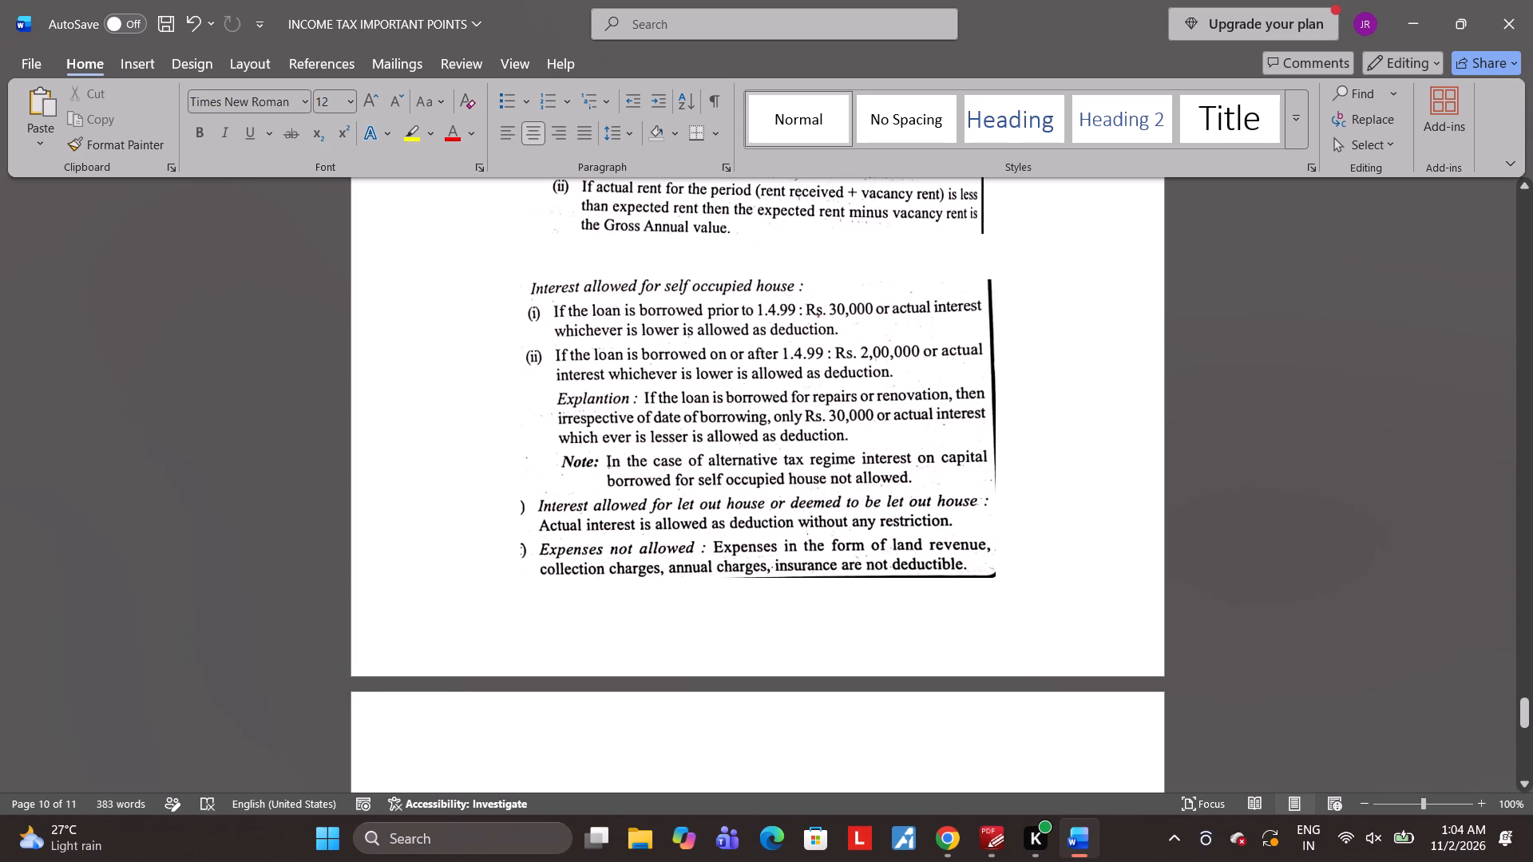
{"action": "key", "text": "Return"}
Switch to PDF-XChange Editor and review the rest of Illustration 20 and the closing summary pages of the house property chapter.
{"action": "key", "text": "alt+Tab"}
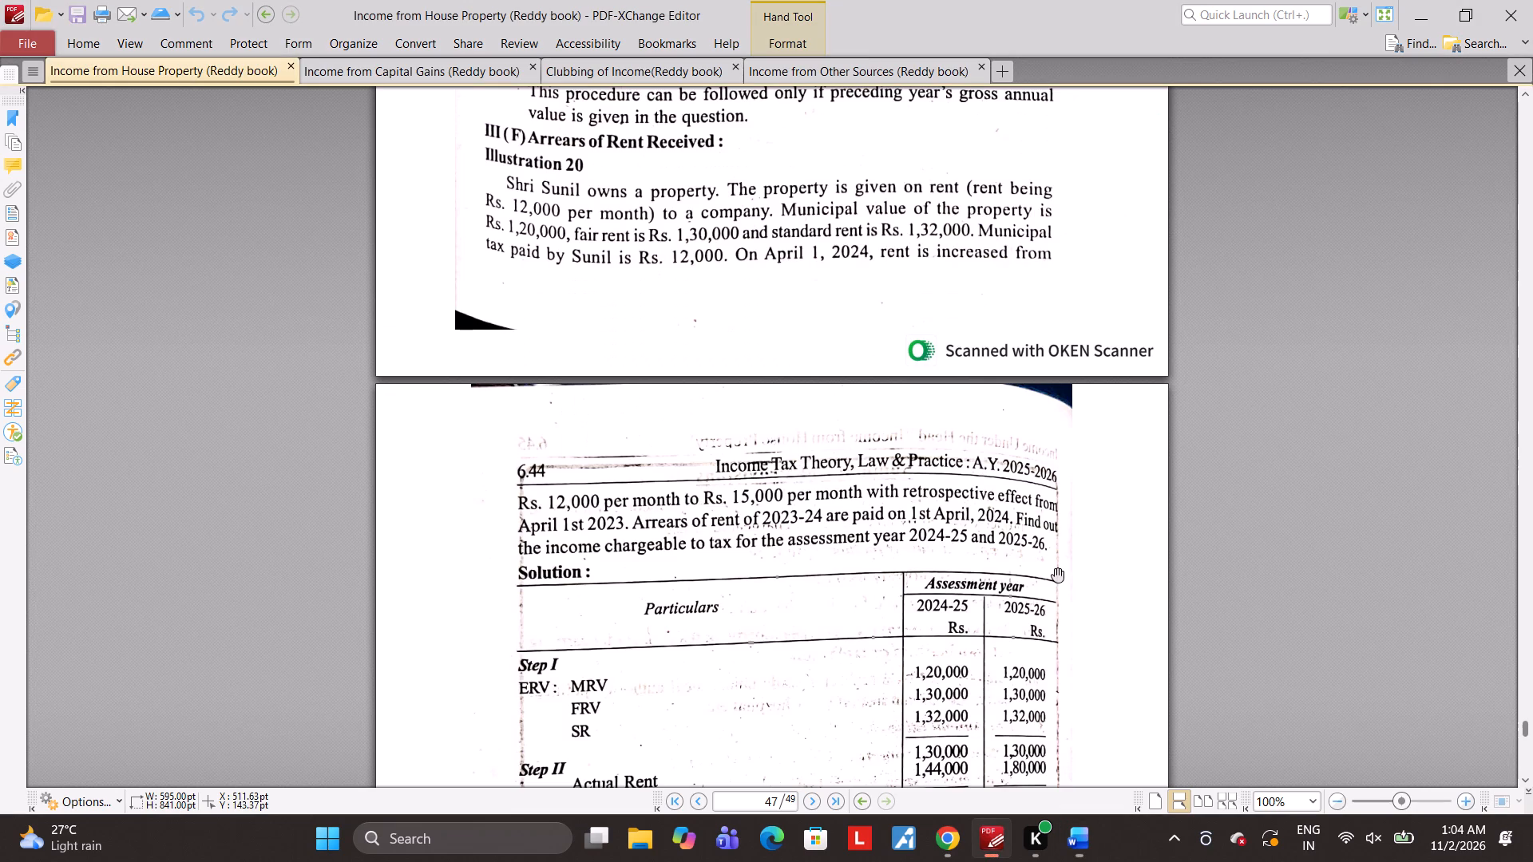
{"action": "scroll", "coordinate": [1076, 389], "scroll_direction": "down", "scroll_amount": 16}
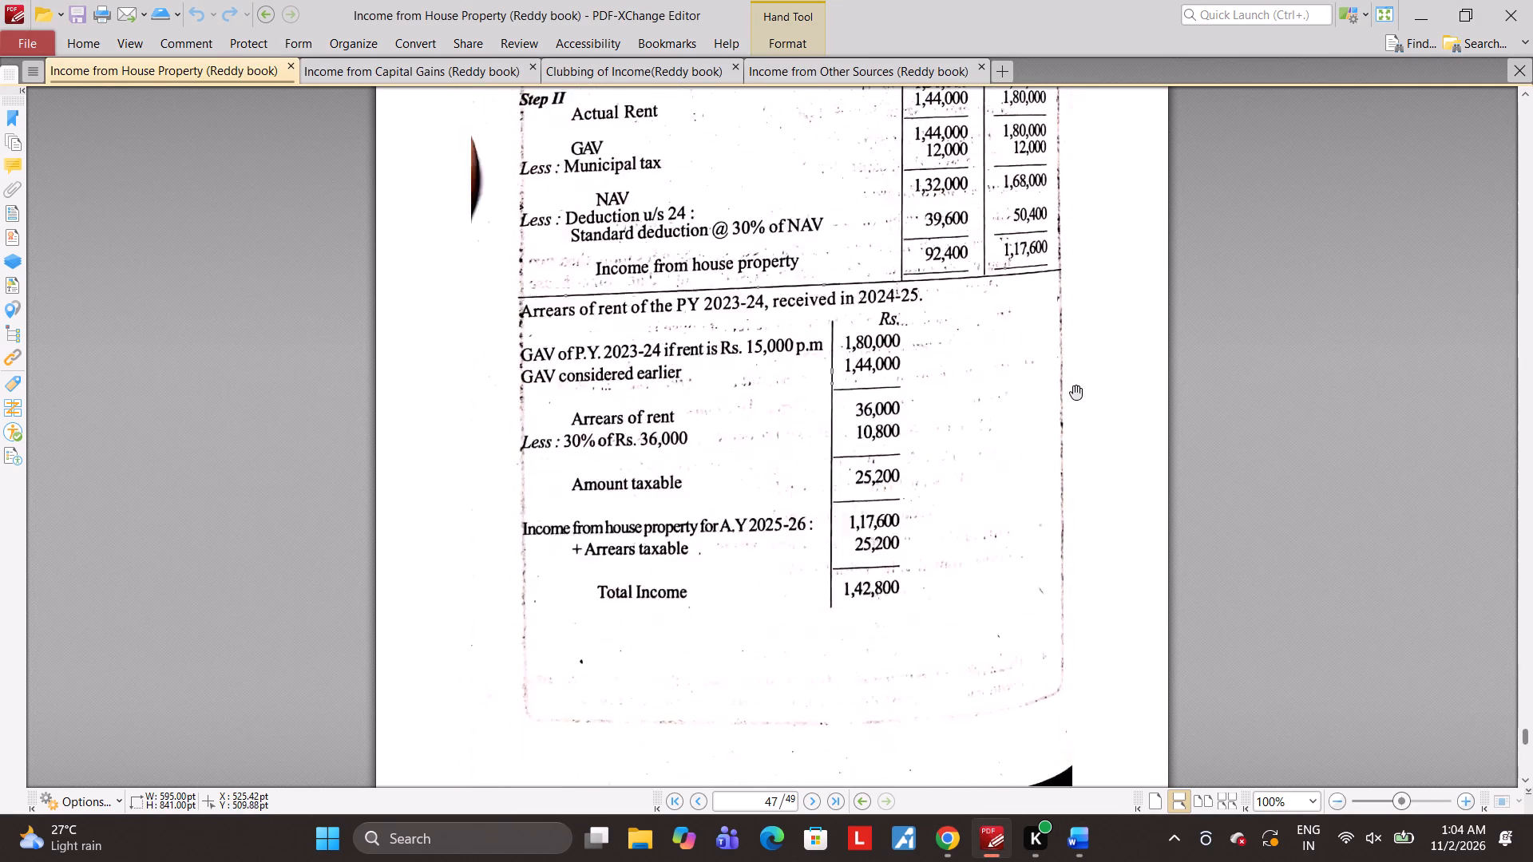
{"action": "scroll", "coordinate": [1075, 392], "scroll_direction": "down", "scroll_amount": 17}
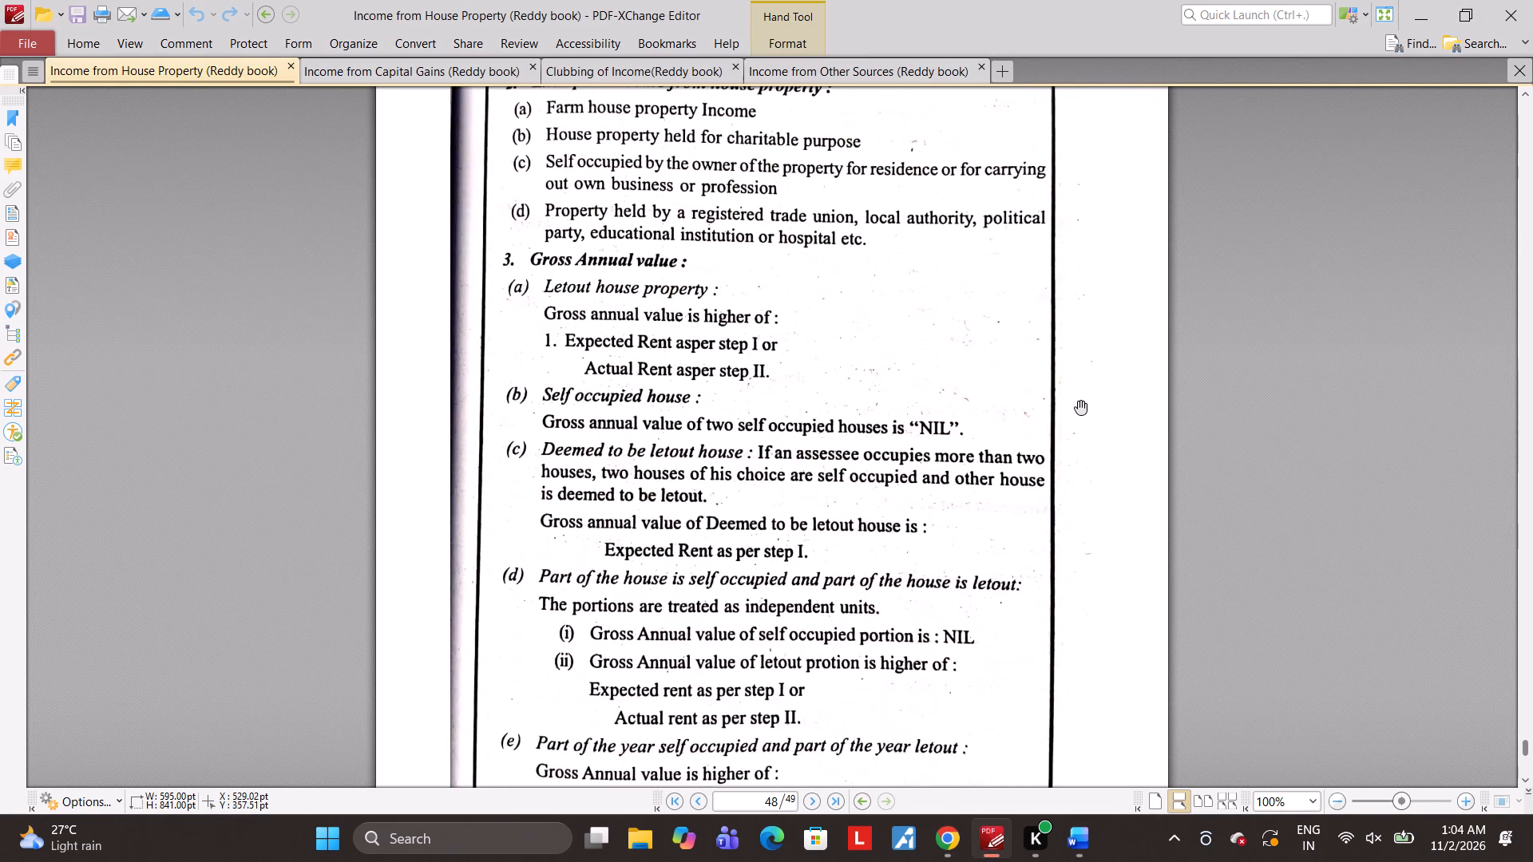
{"action": "scroll", "coordinate": [1080, 407], "scroll_direction": "down", "scroll_amount": 14}
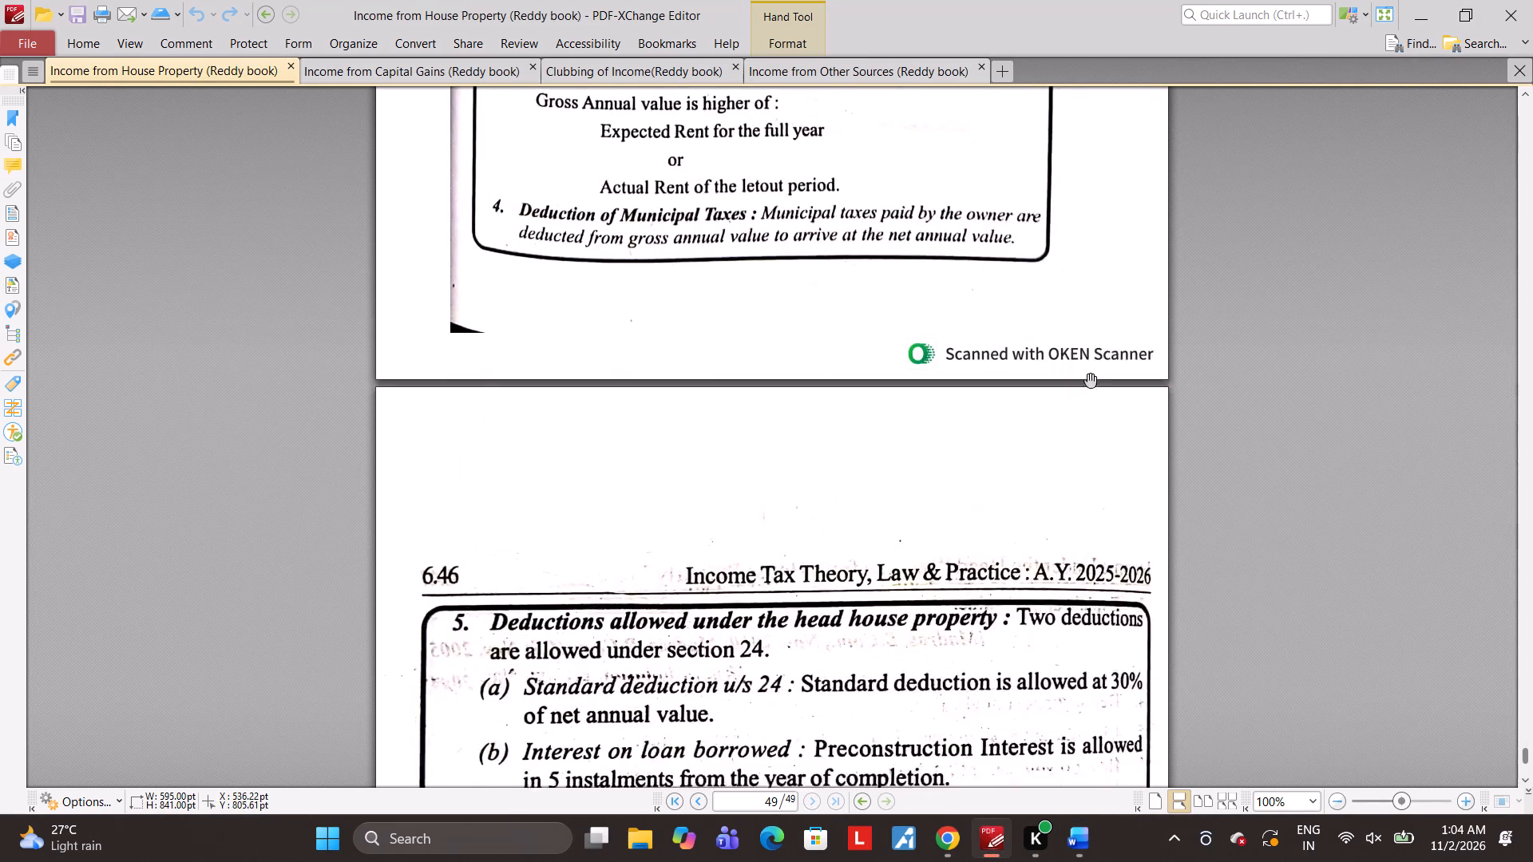
{"action": "scroll", "coordinate": [1090, 380], "scroll_direction": "down", "scroll_amount": 11}
{"action": "scroll", "coordinate": [1051, 316], "scroll_direction": "down", "scroll_amount": 6}
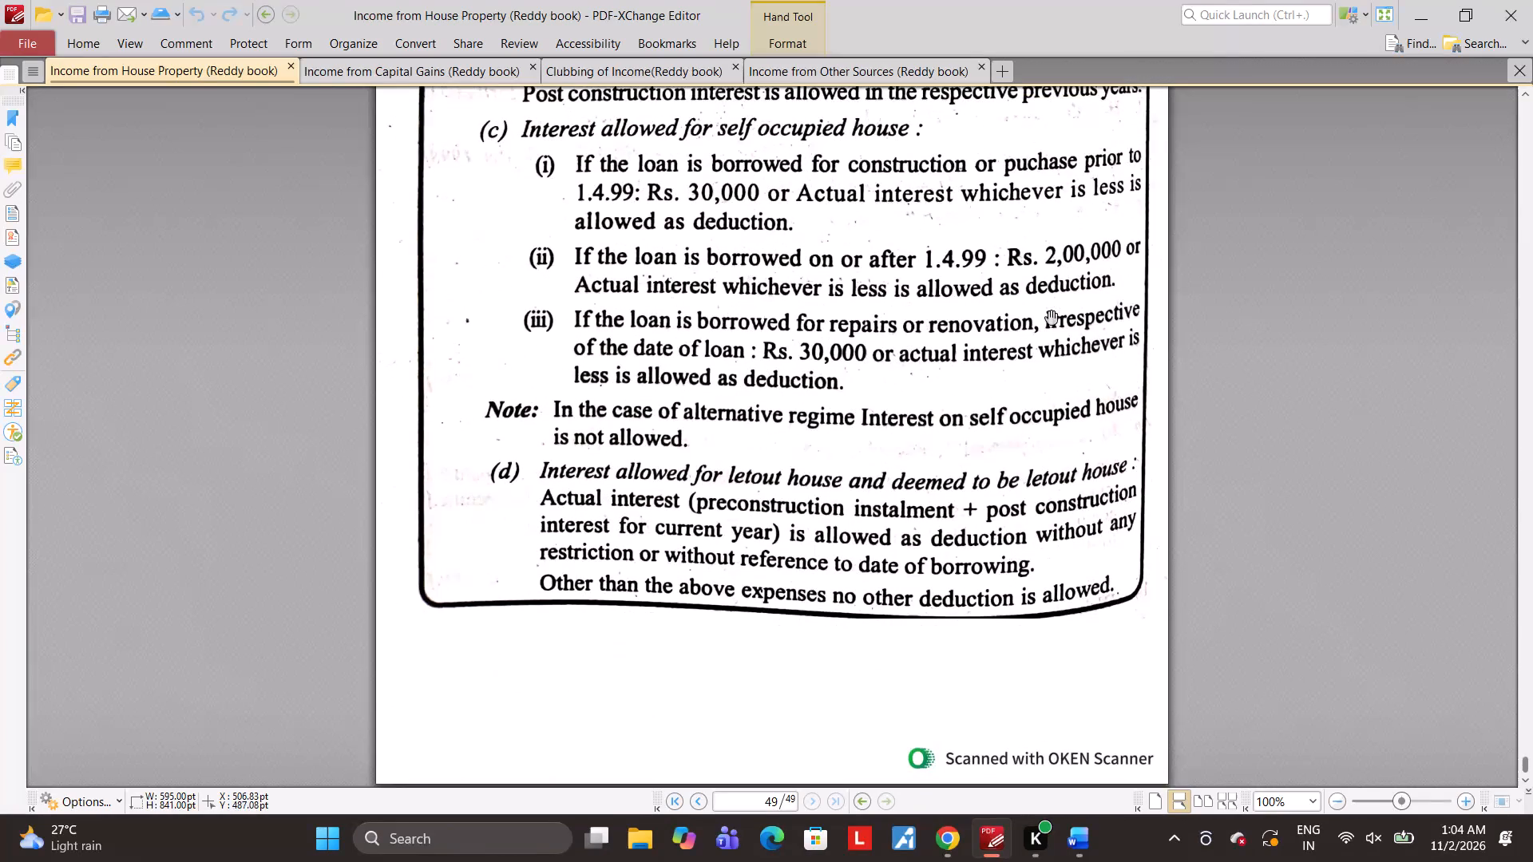
{"action": "scroll", "coordinate": [1051, 317], "scroll_direction": "down", "scroll_amount": 4}
Close the "Income from House Property (Reddy book)" PDF.
{"action": "left_click", "coordinate": [287, 63]}
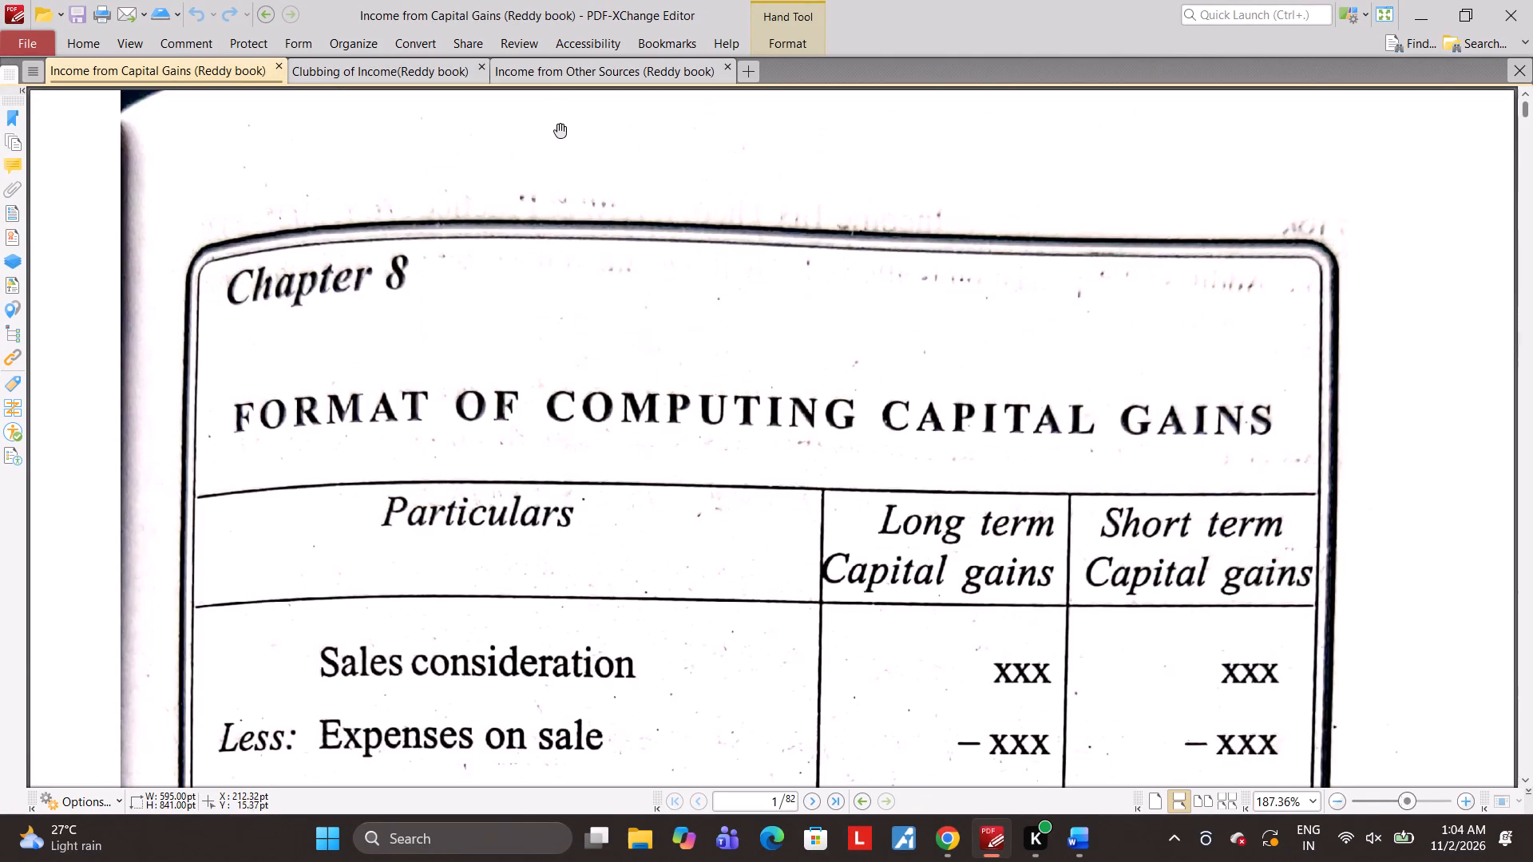
Capture a screenshot of the whole "Format of Computing Capital Gains" table, from its heading through taxable capital gains.
{"action": "scroll", "coordinate": [560, 140], "scroll_direction": "down", "scroll_amount": 8}
{"action": "scroll", "coordinate": [628, 244], "scroll_direction": "up", "scroll_amount": 3}
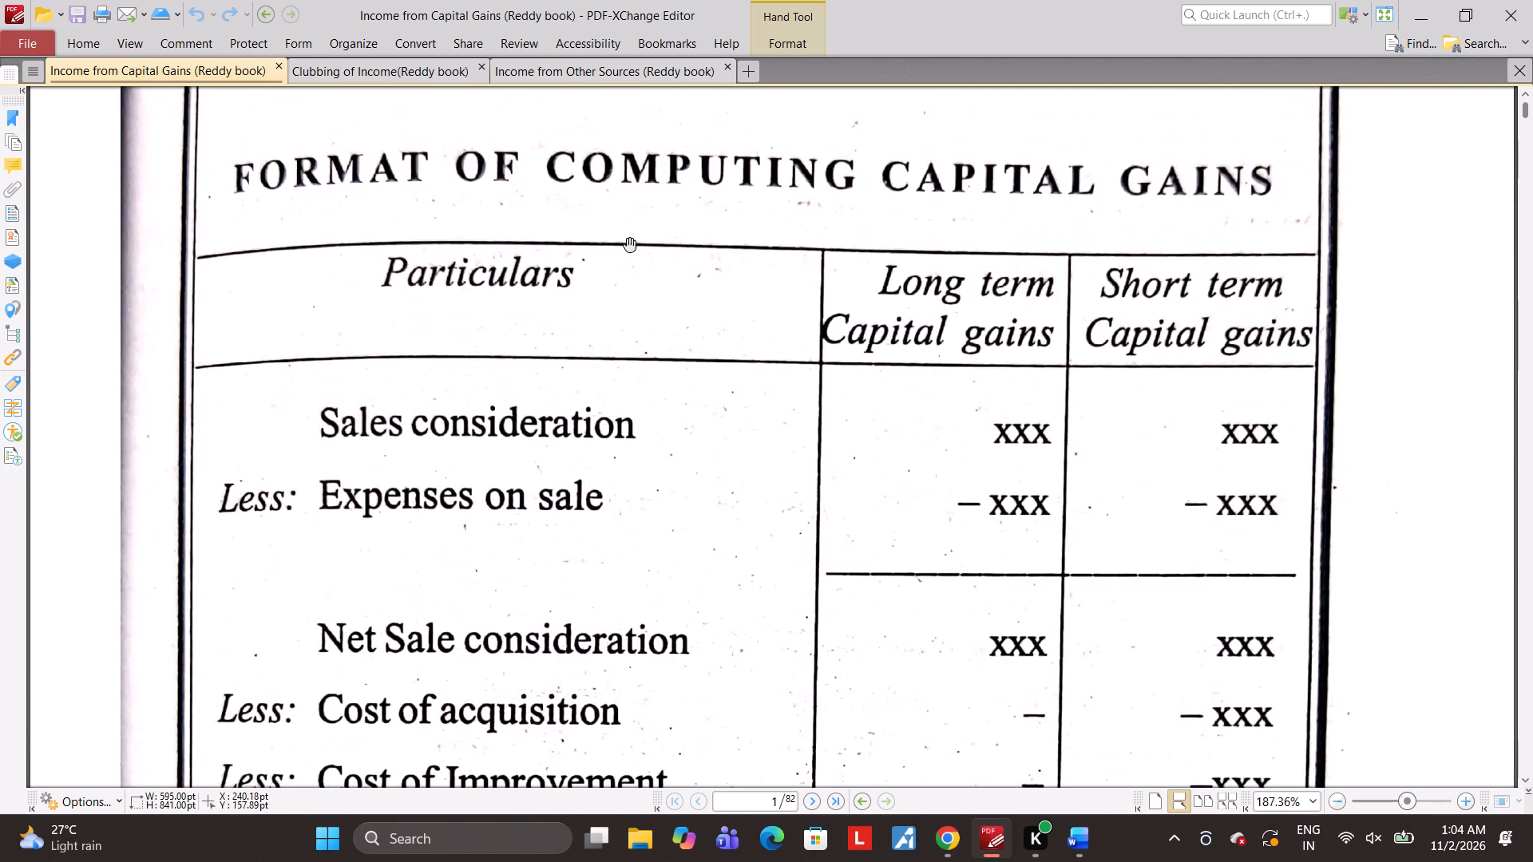
{"action": "scroll", "coordinate": [629, 244], "scroll_direction": "down", "scroll_amount": 3, "text": "ctrl"}
{"action": "scroll", "coordinate": [627, 219], "scroll_direction": "down", "scroll_amount": 5}
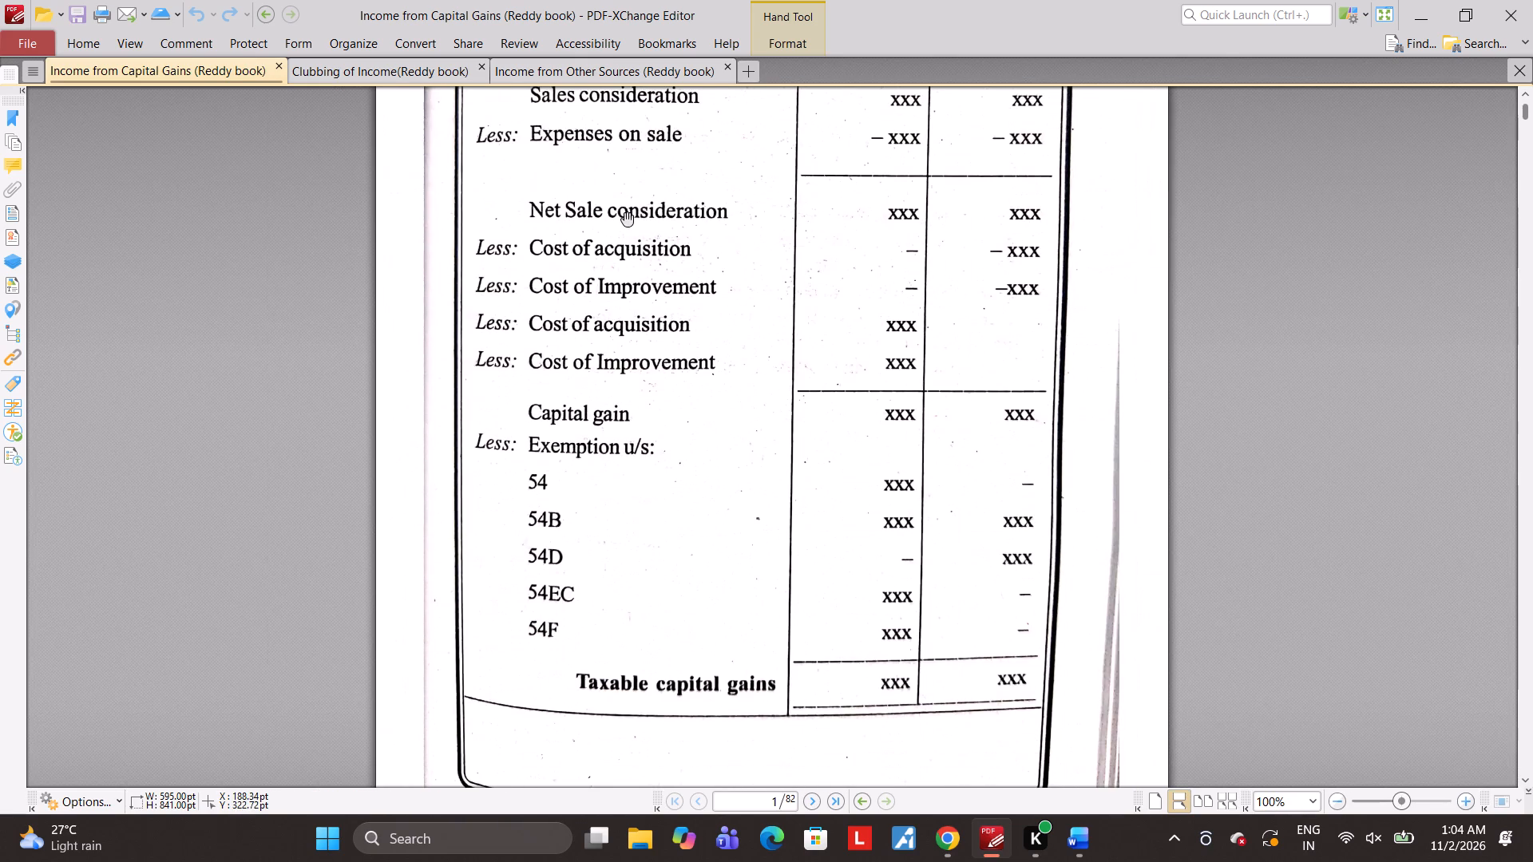
{"action": "scroll", "coordinate": [627, 219], "scroll_direction": "down", "scroll_amount": 15}
{"action": "scroll", "coordinate": [627, 219], "scroll_direction": "up", "scroll_amount": 3}
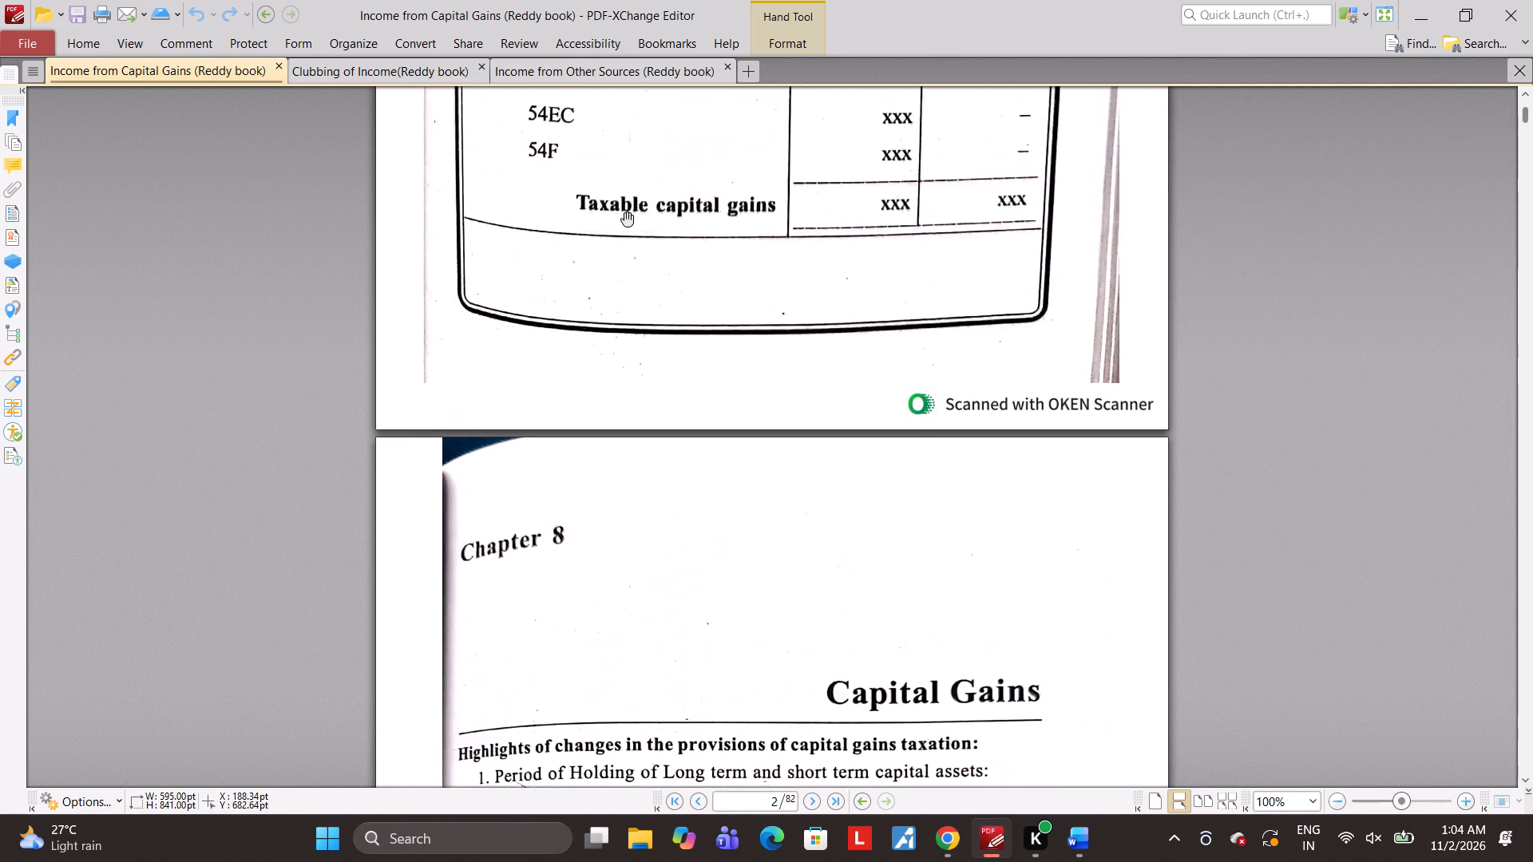
{"action": "scroll", "coordinate": [627, 219], "scroll_direction": "up", "scroll_amount": 13}
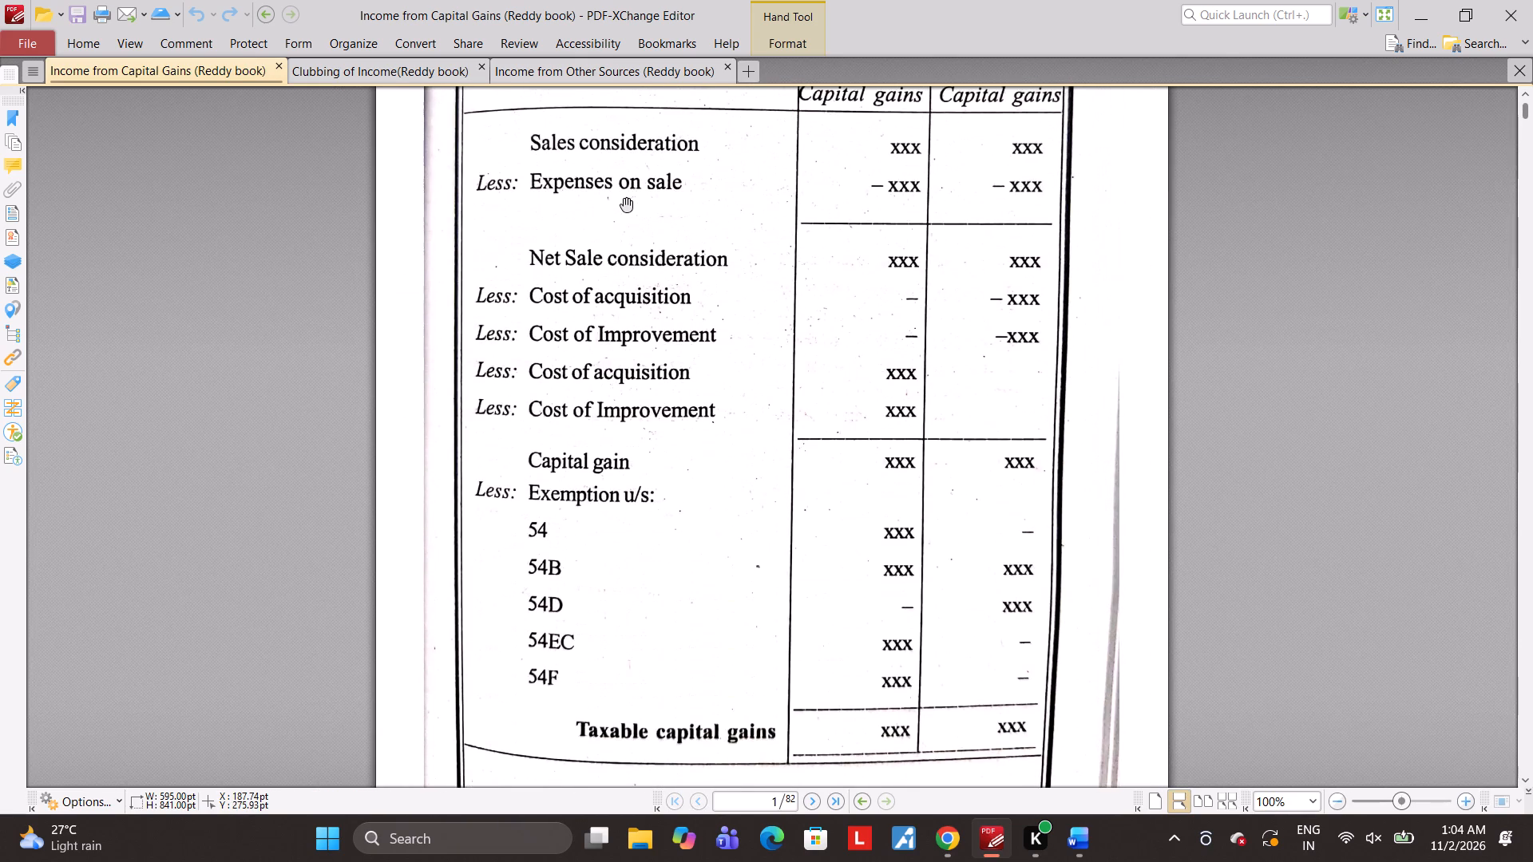
{"action": "scroll", "coordinate": [626, 204], "scroll_direction": "down", "scroll_amount": 1, "text": "ctrl"}
{"action": "scroll", "coordinate": [624, 201], "scroll_direction": "up", "scroll_amount": 2}
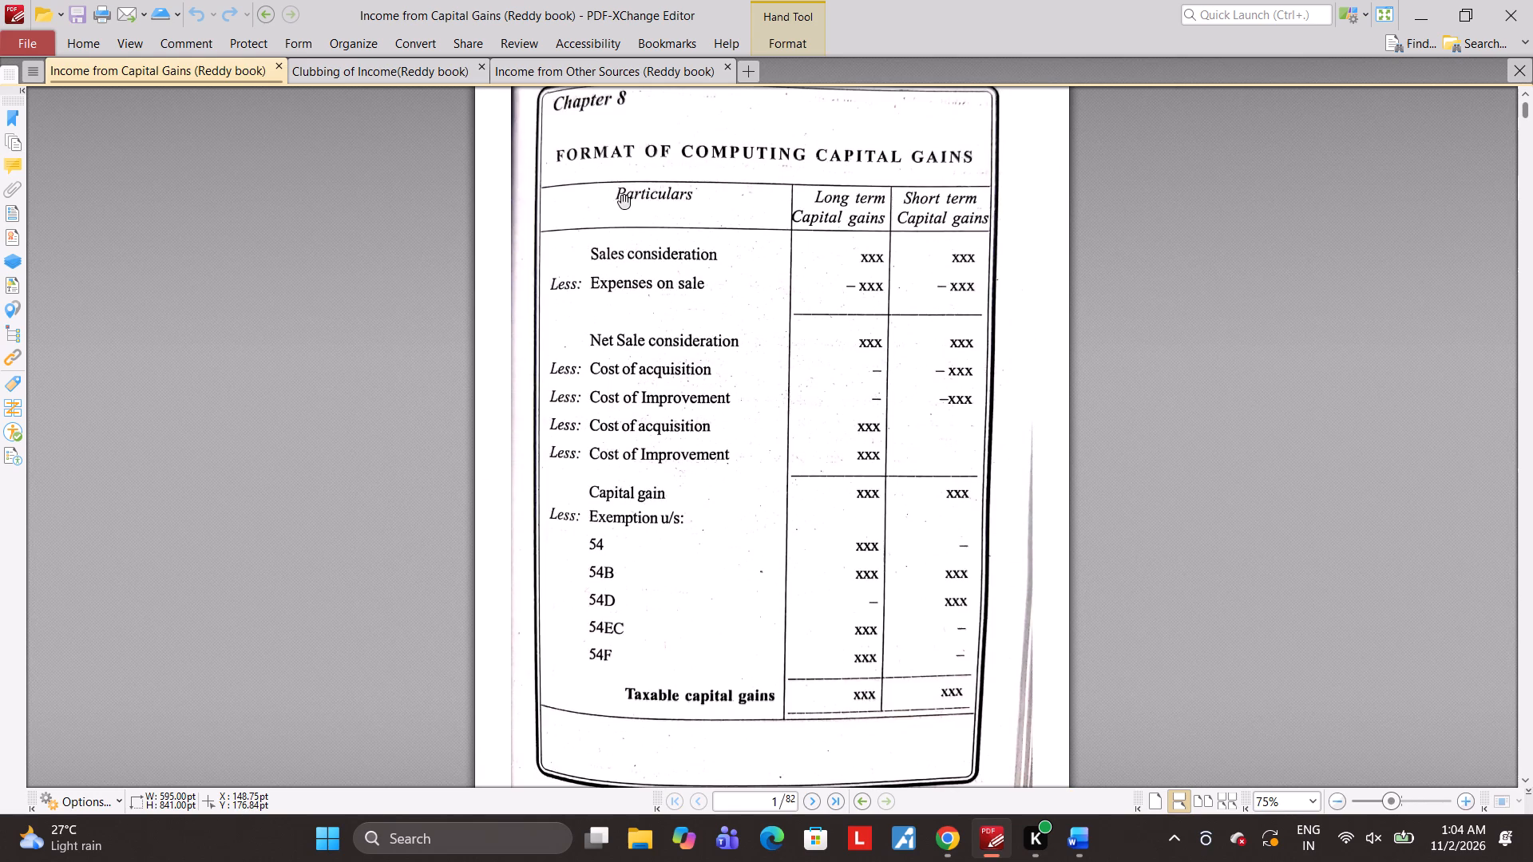
{"action": "key", "text": "Print"}
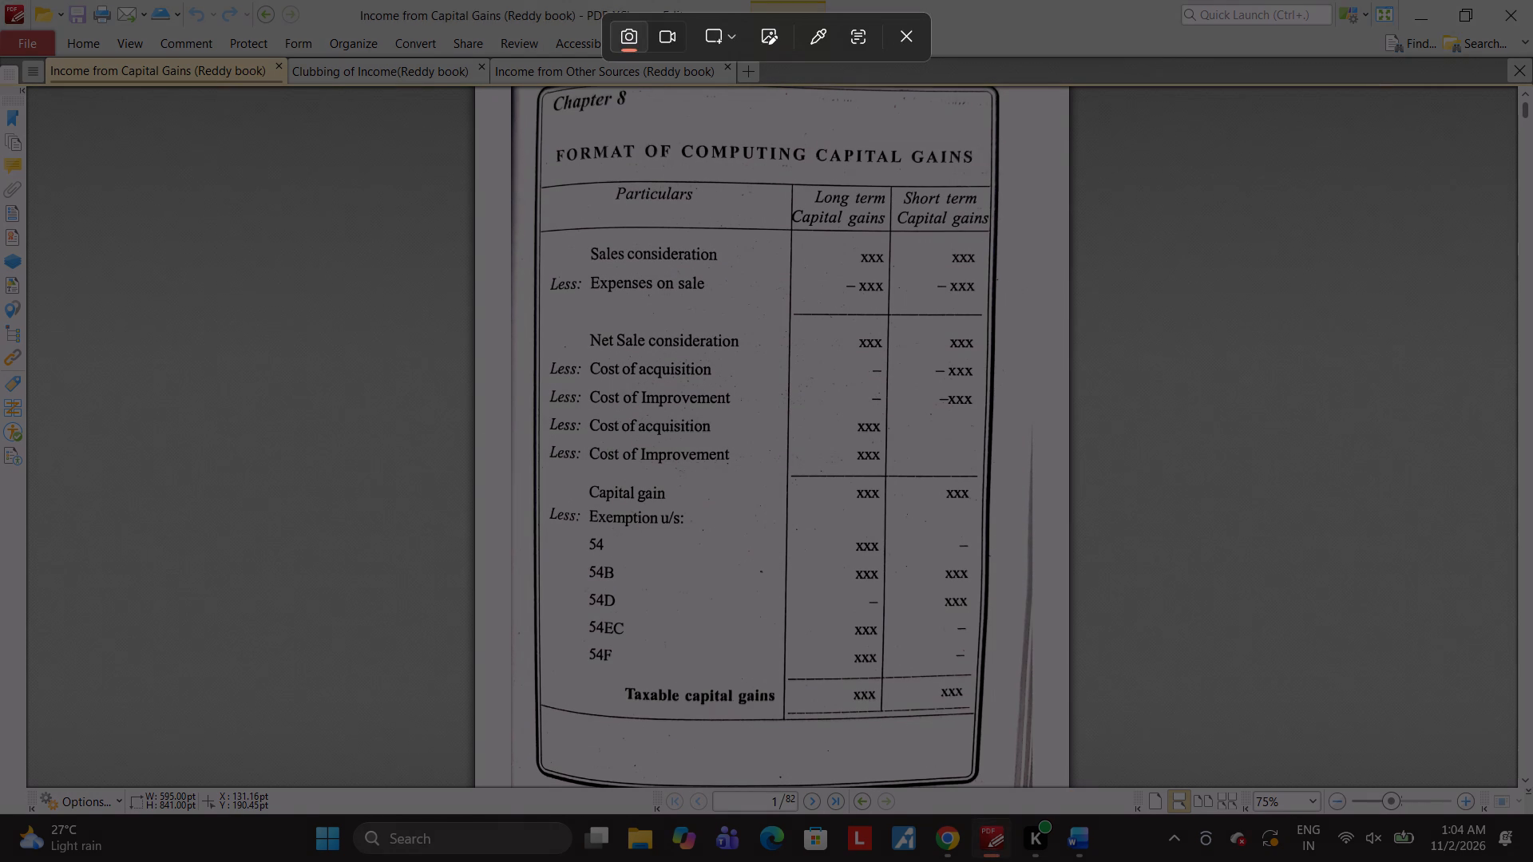
{"action": "left_click_drag", "start_coordinate": [549, 132], "coordinate": [921, 306]}
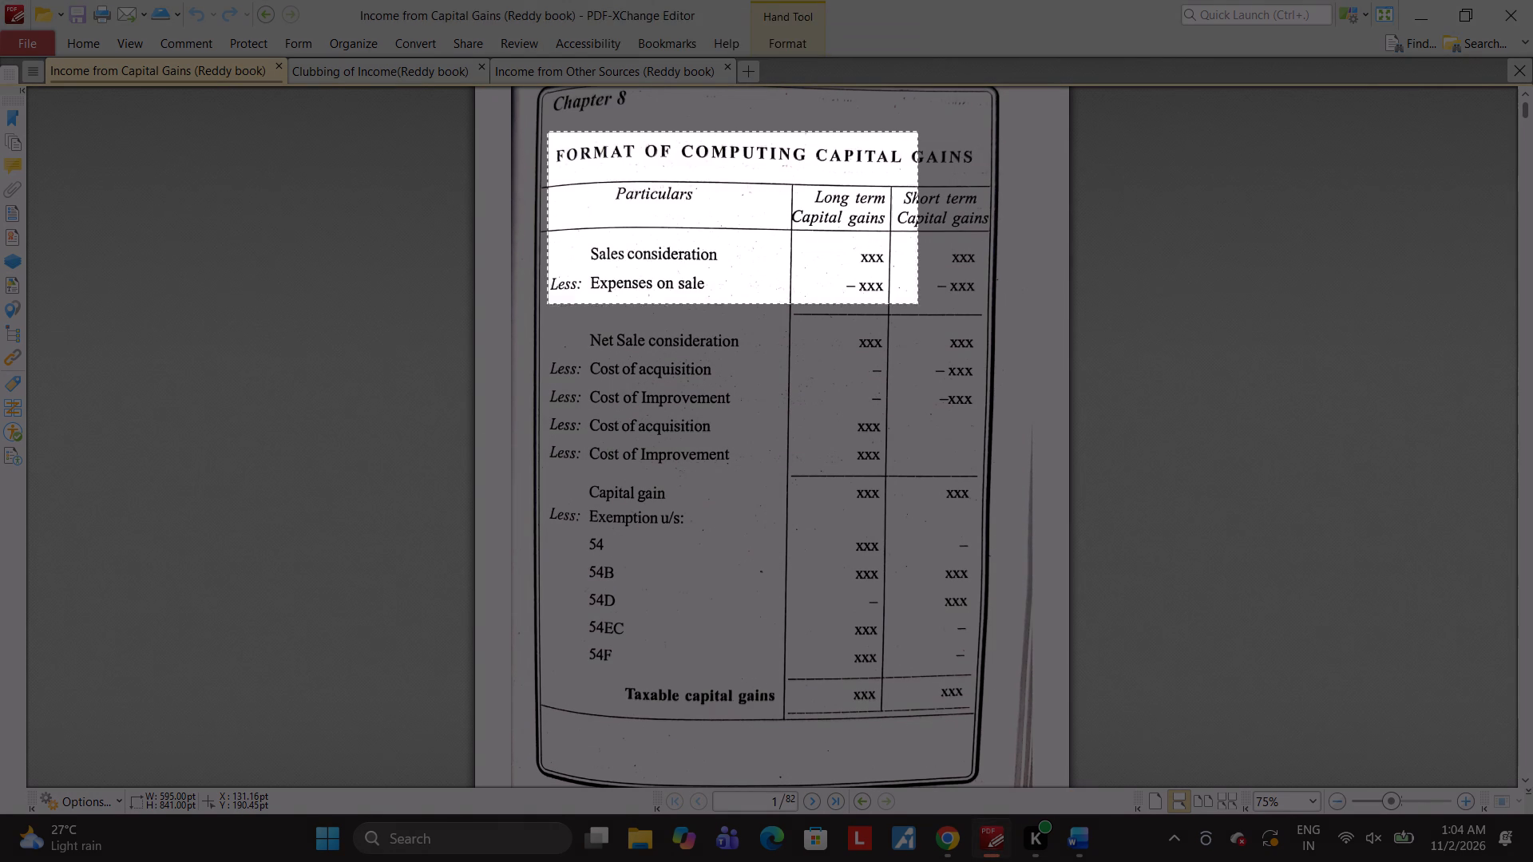
{"action": "left_click_drag", "start_coordinate": [921, 306], "coordinate": [979, 731]}
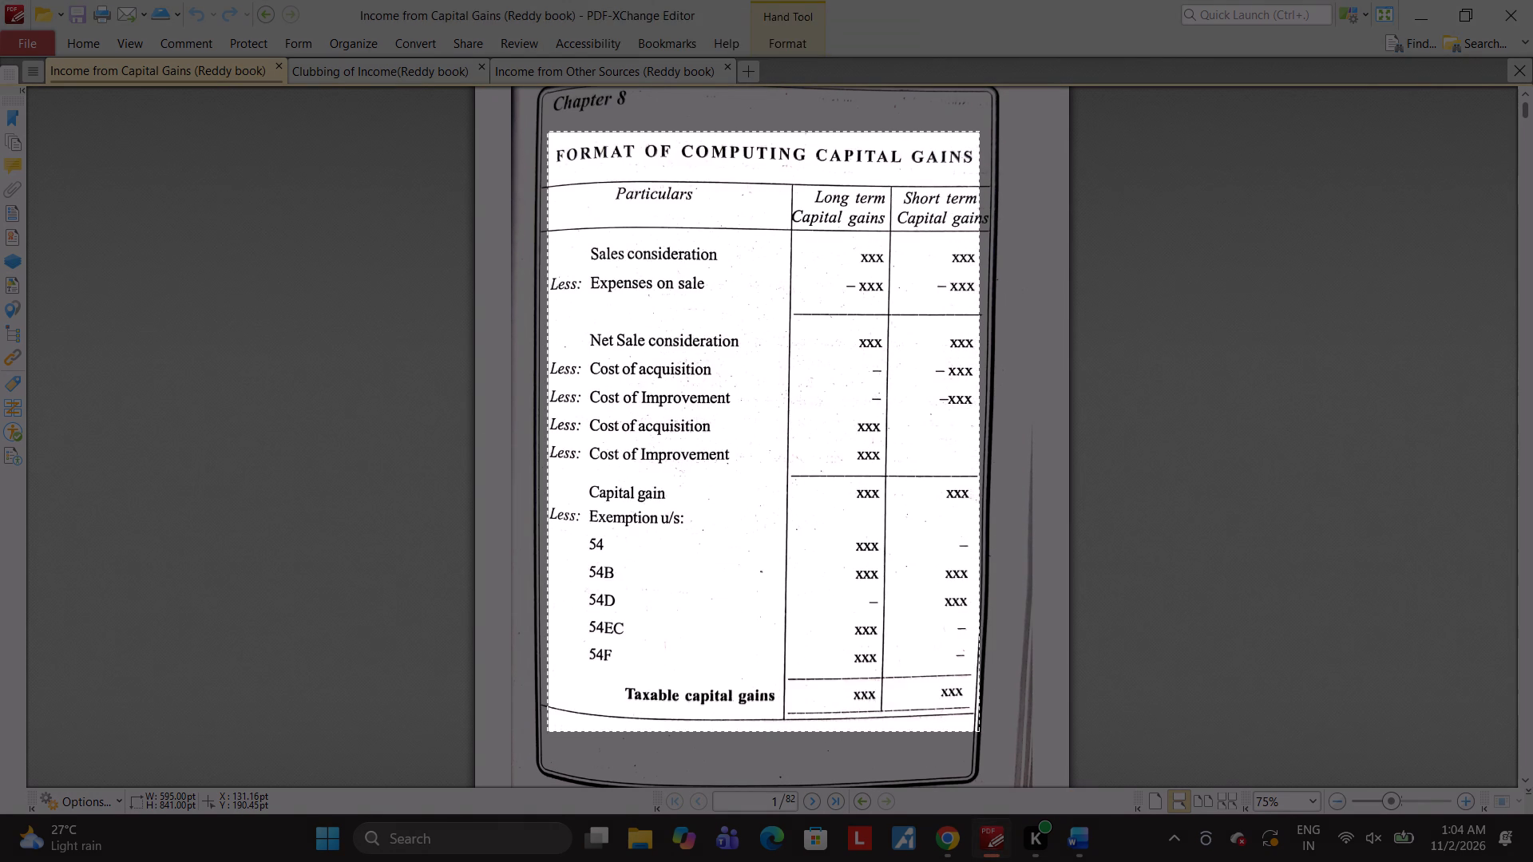
{"action": "left_click_drag", "start_coordinate": [979, 731], "coordinate": [996, 747]}
Switch to the Word notes and paste the capital gains format screenshot on the last page, after the interest picture.
{"action": "key", "text": "alt+Tab"}
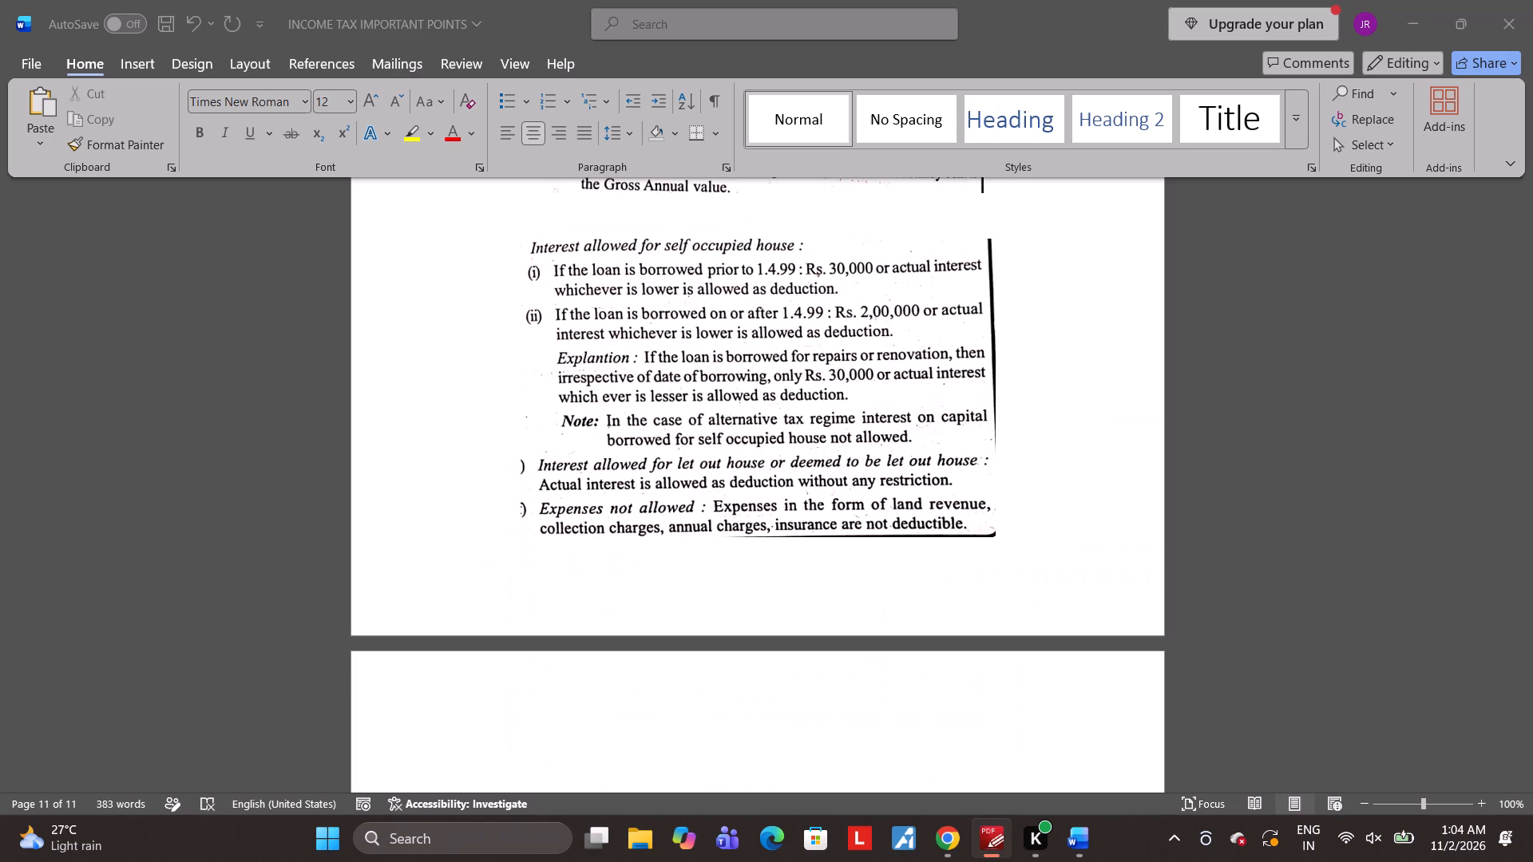
{"action": "key", "text": "ctrl+v"}
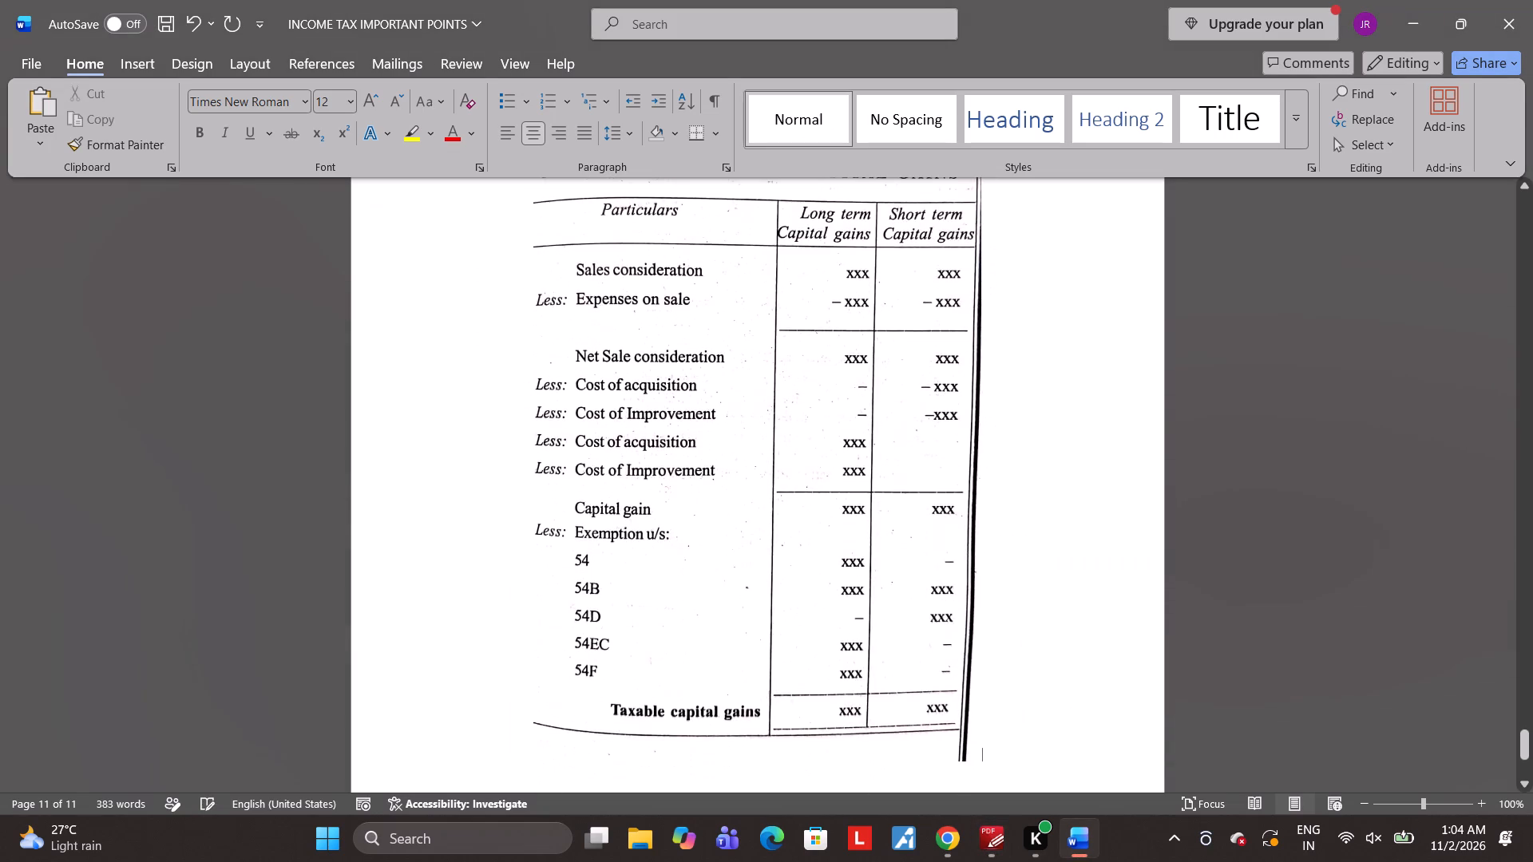
{"action": "scroll", "coordinate": [988, 709], "scroll_direction": "up", "scroll_amount": 3}
{"action": "scroll", "coordinate": [972, 687], "scroll_direction": "down", "scroll_amount": 7}
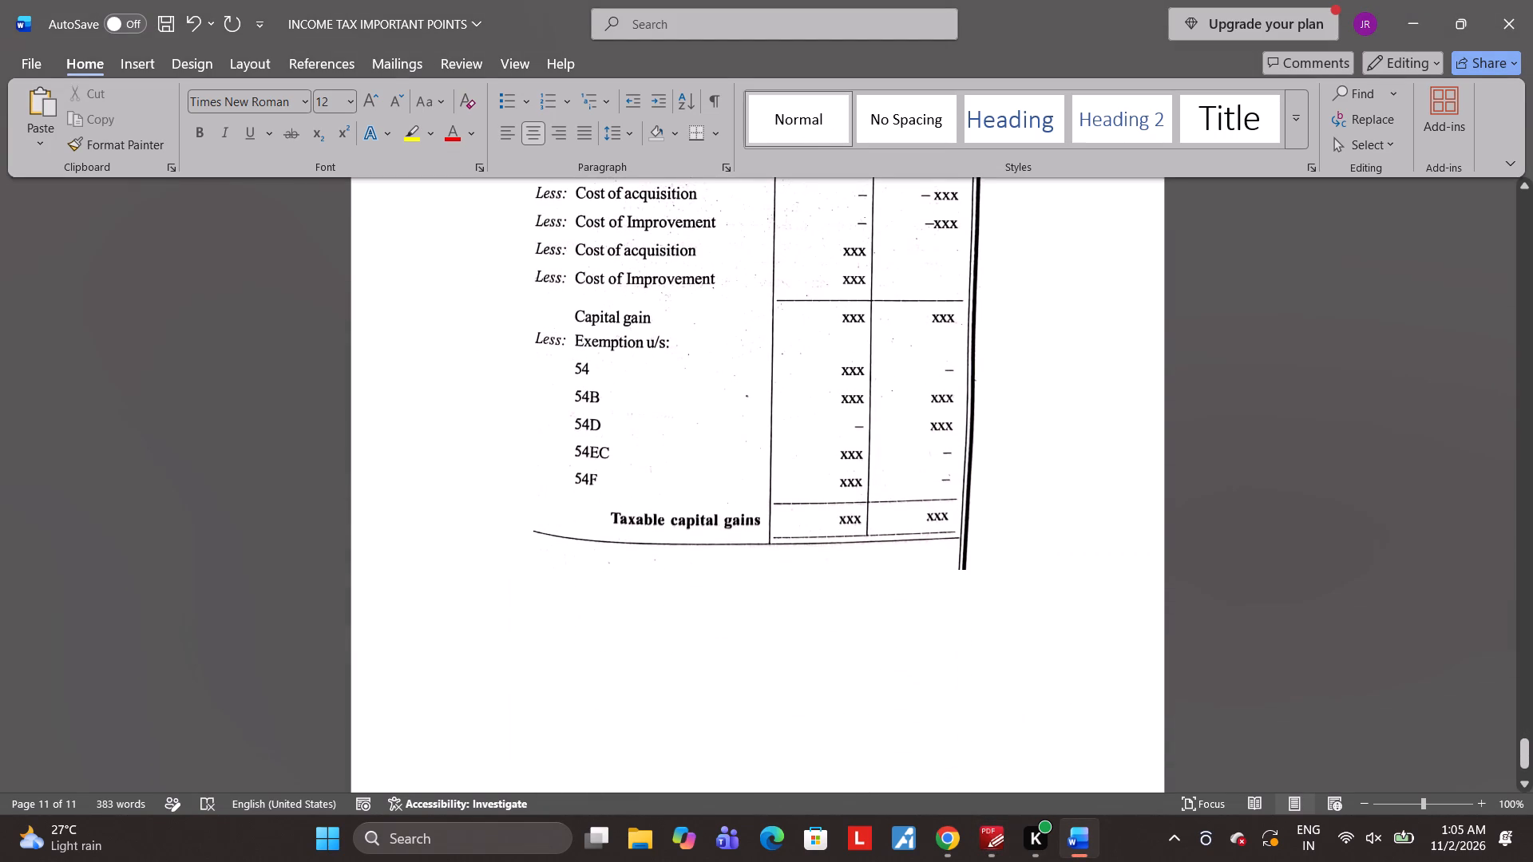
Return to PDF-XChange Editor and check the opening pages of the Clubbing of Income and Income from Other Sources PDFs.
{"action": "key", "text": "alt+Tab"}
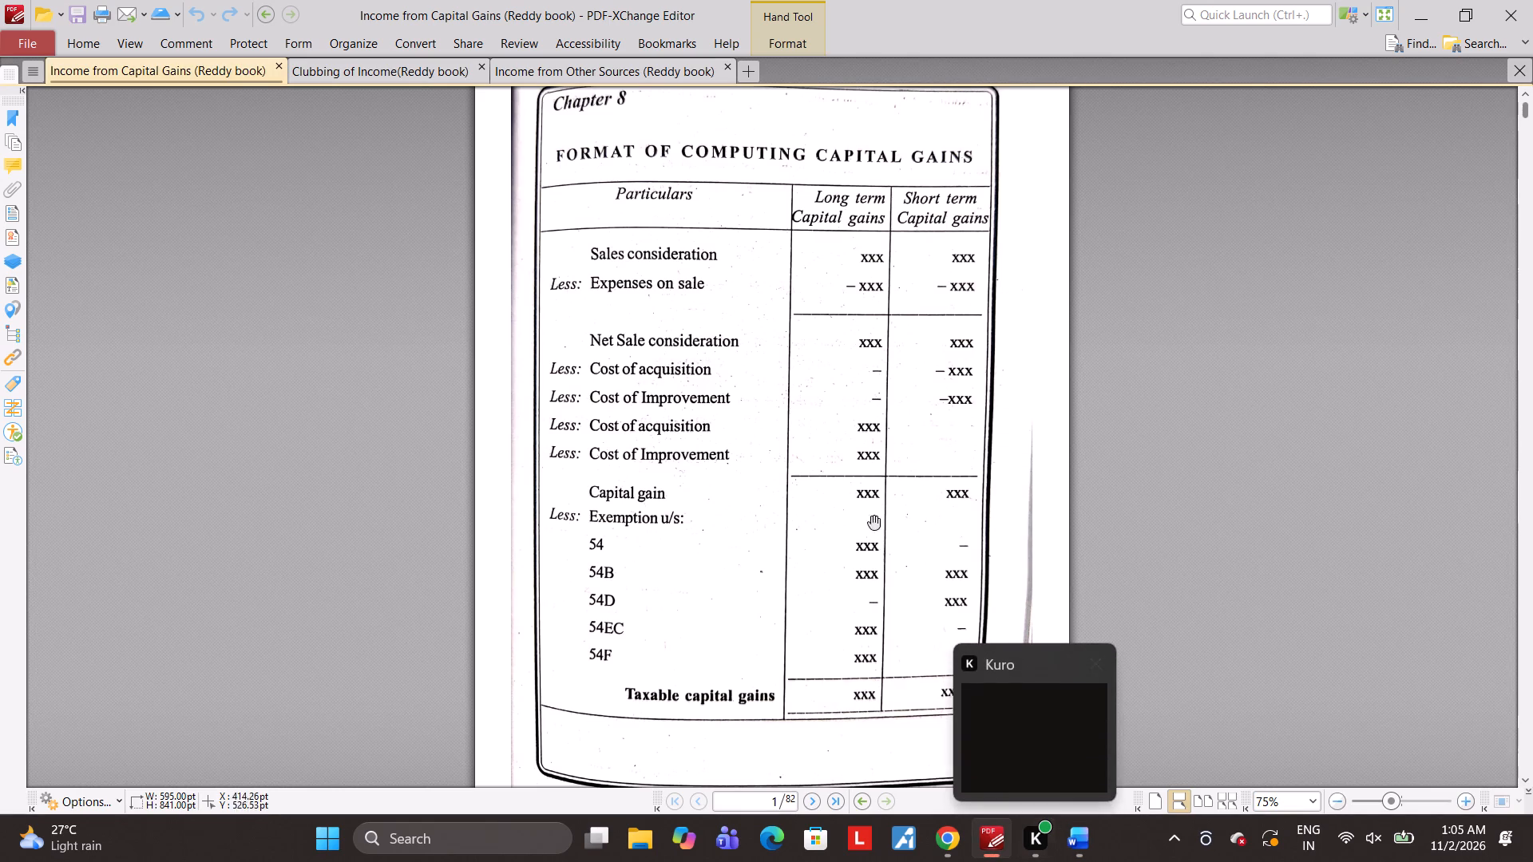
{"action": "scroll", "coordinate": [769, 309], "scroll_direction": "down", "scroll_amount": 5}
{"action": "scroll", "coordinate": [775, 303], "scroll_direction": "up", "scroll_amount": 6}
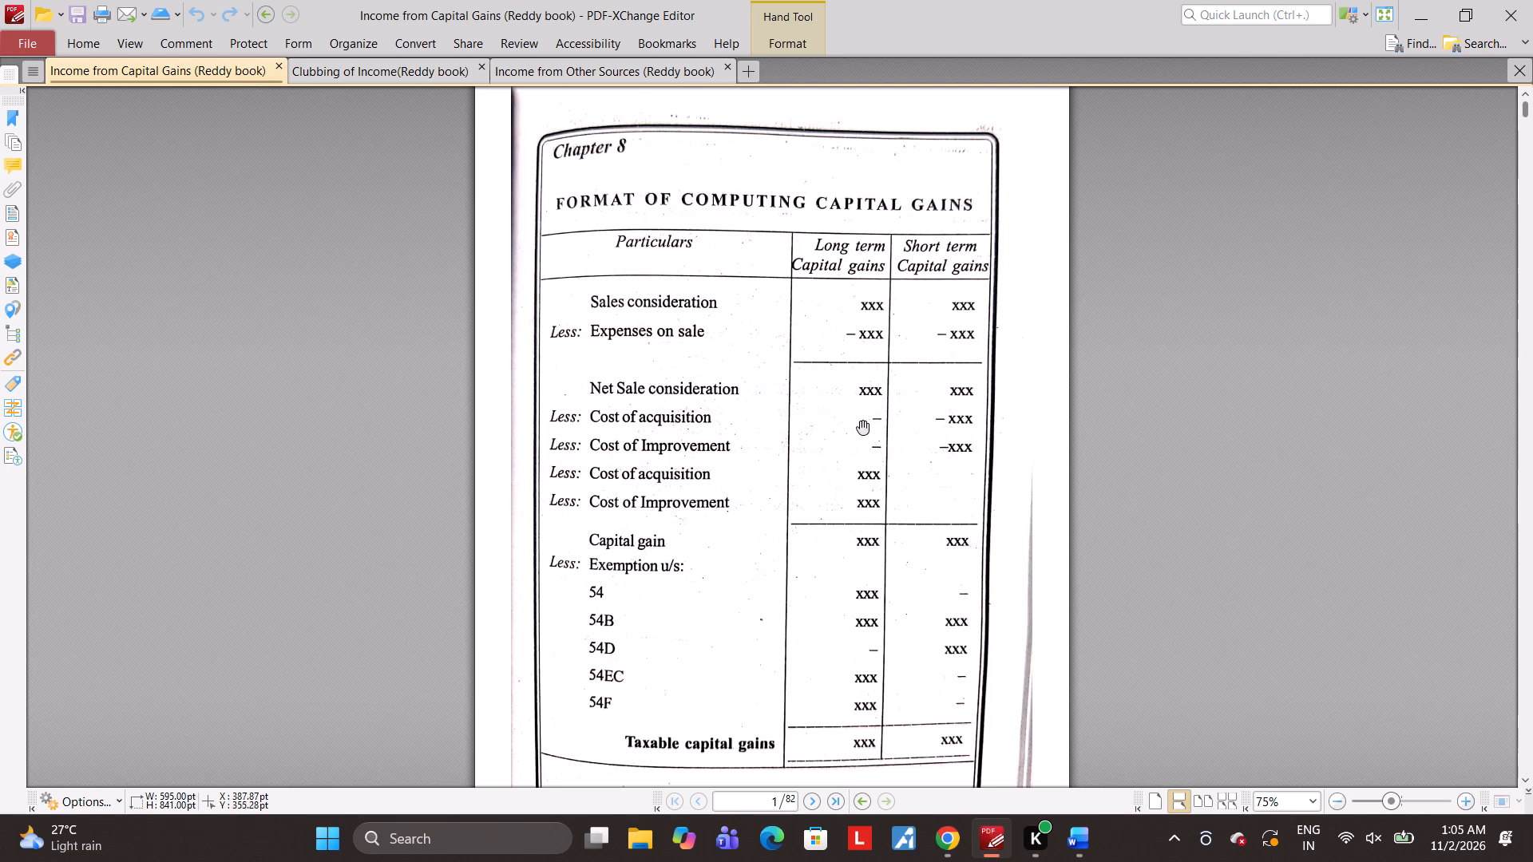
{"action": "left_click", "coordinate": [592, 79]}
{"action": "left_click", "coordinate": [358, 77]}
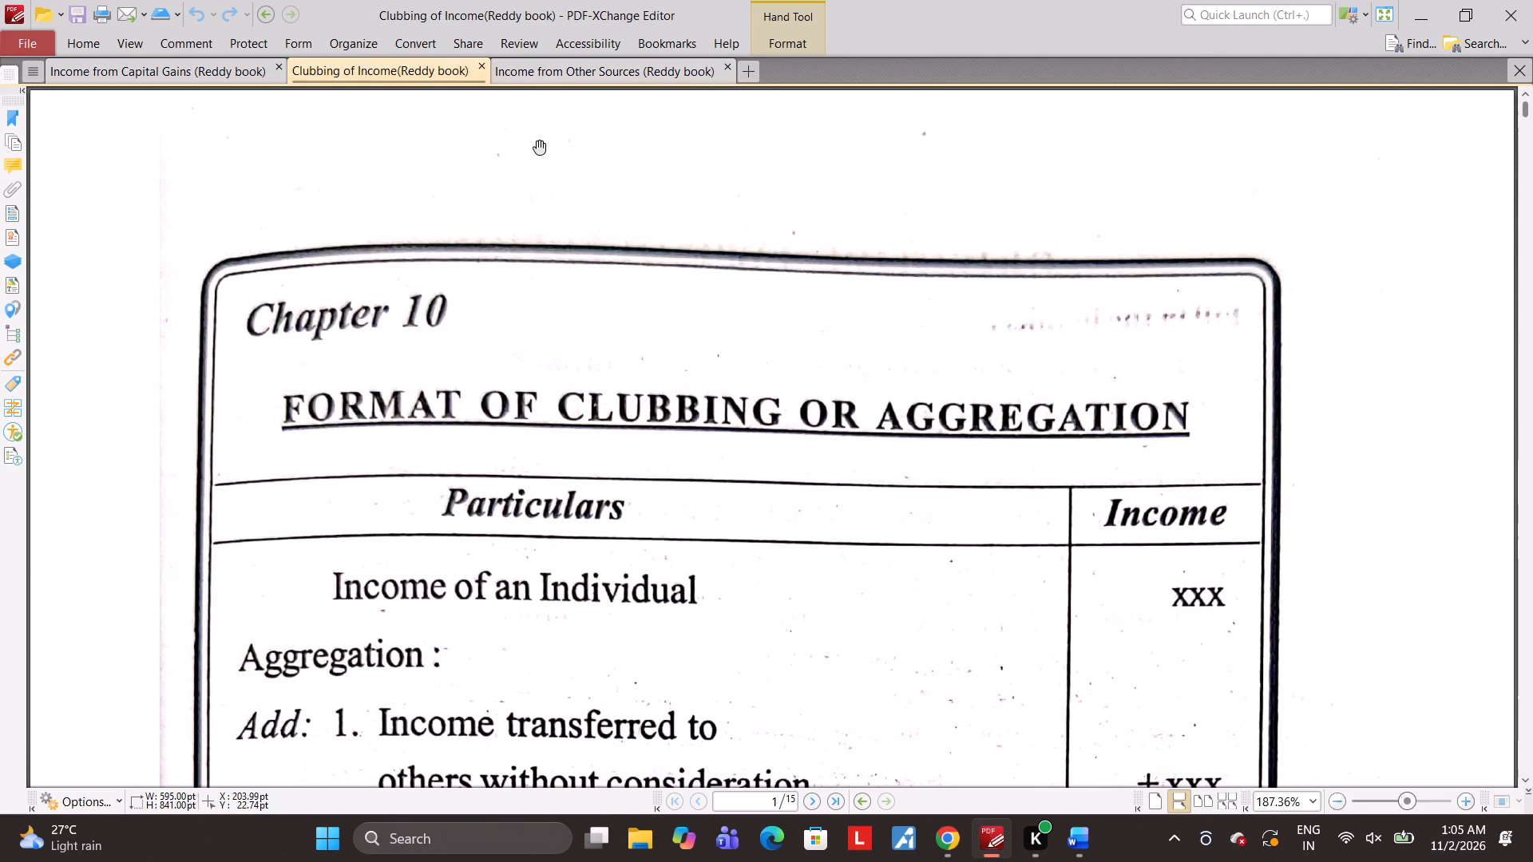
{"action": "scroll", "coordinate": [540, 147], "scroll_direction": "down", "scroll_amount": 3}
{"action": "left_click", "coordinate": [561, 69]}
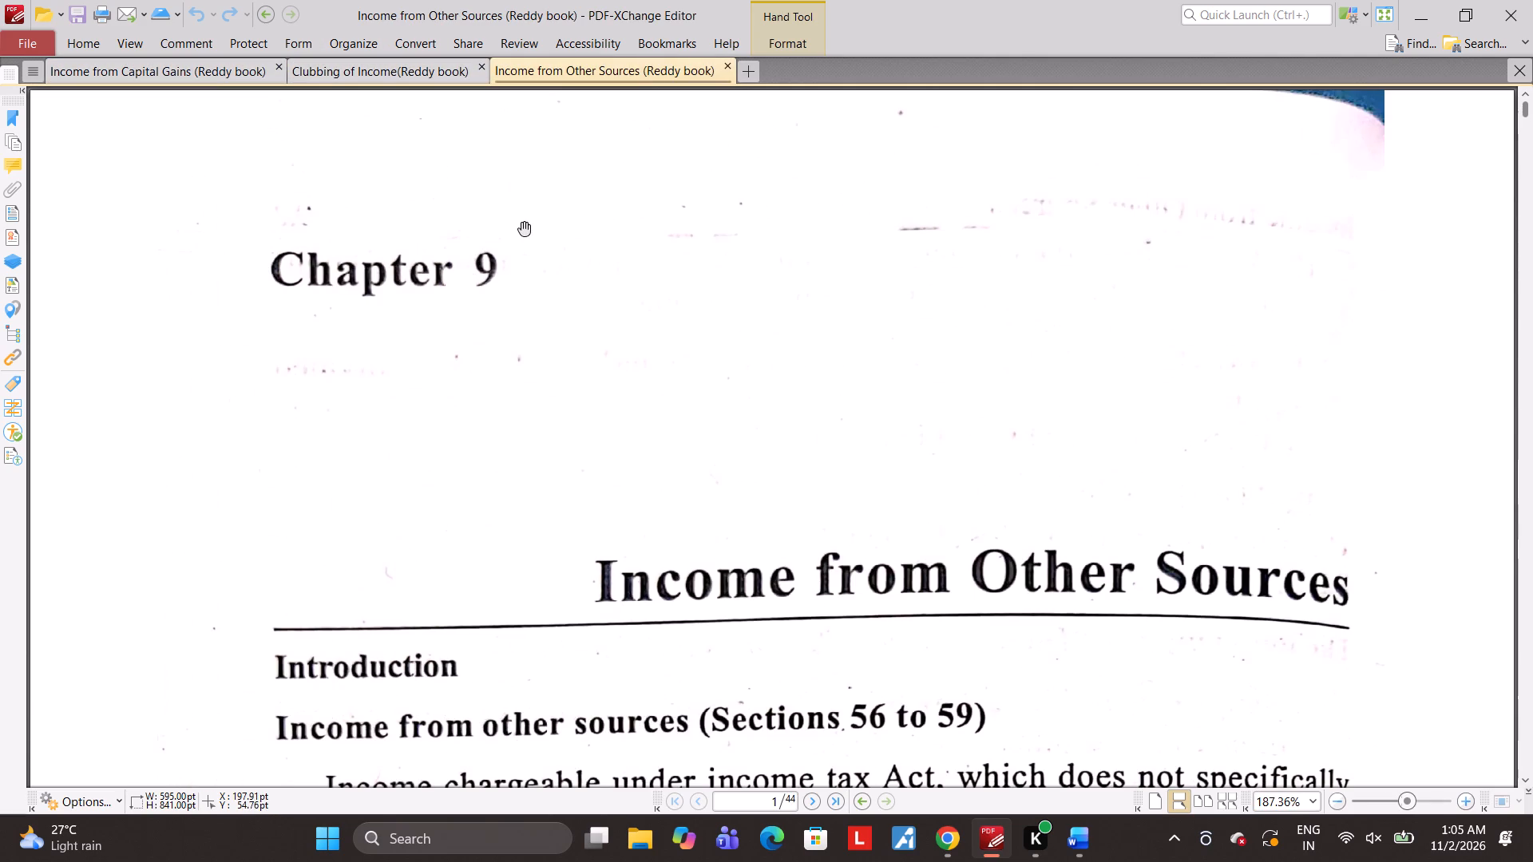
{"action": "scroll", "coordinate": [655, 334], "scroll_direction": "down", "scroll_amount": 13}
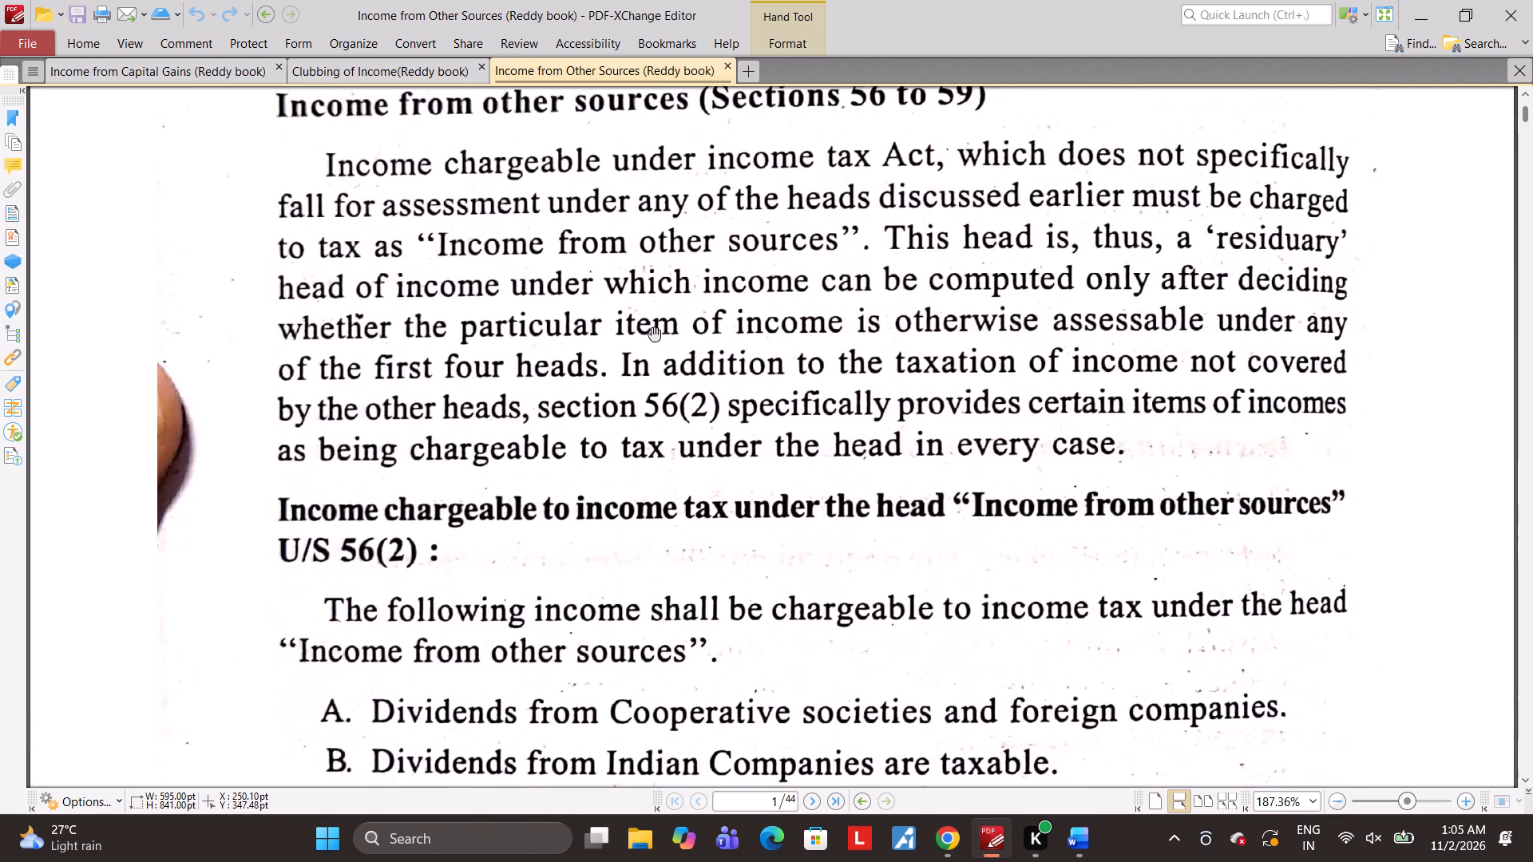
{"action": "scroll", "coordinate": [654, 333], "scroll_direction": "up", "scroll_amount": 7}
{"action": "left_click", "coordinate": [398, 76]}
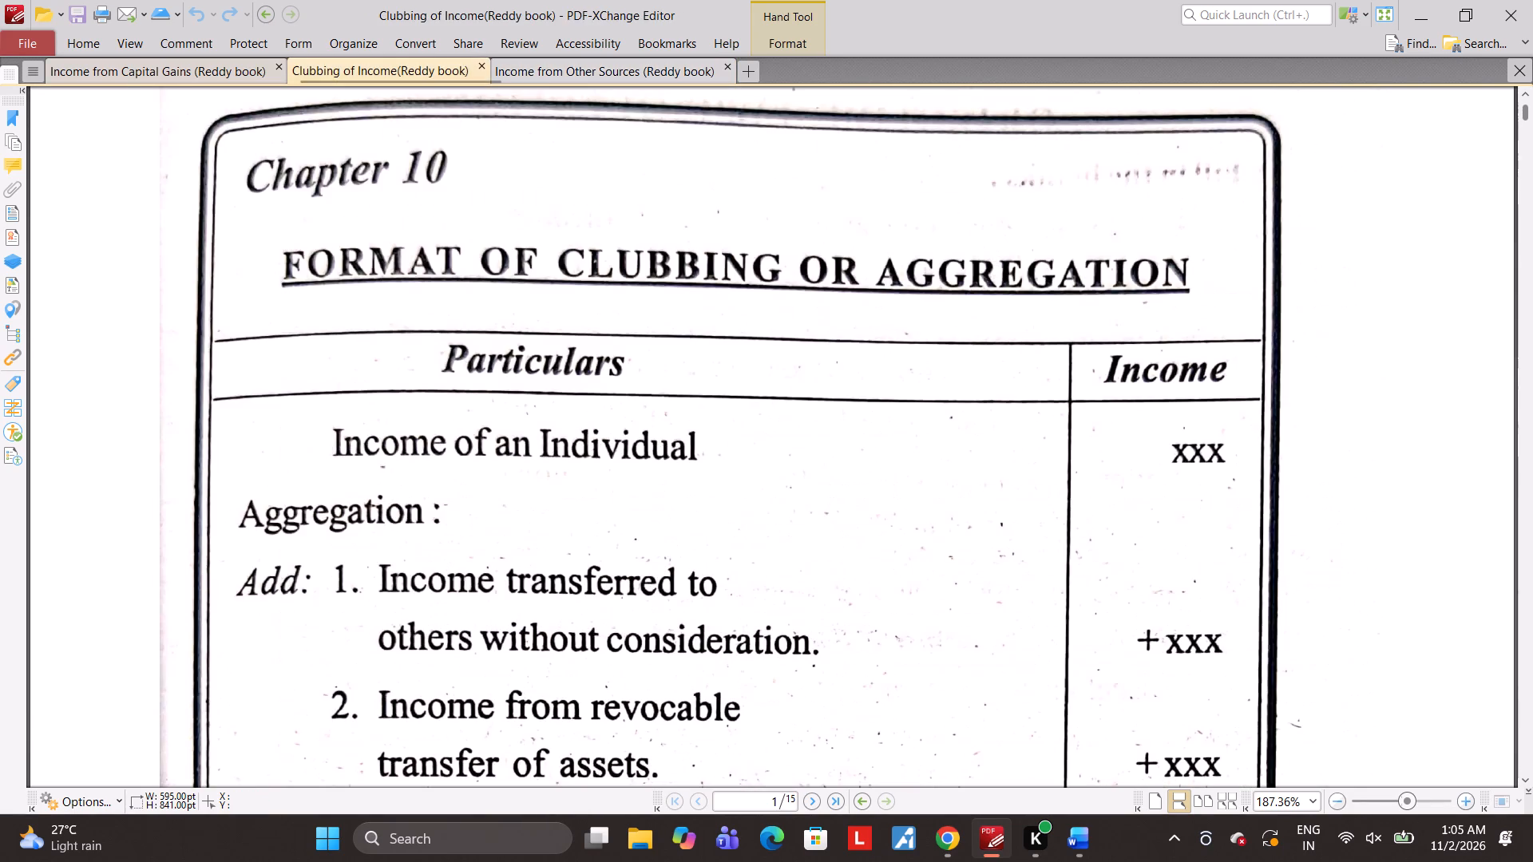
In the Income from Capital Gains PDF, read the computation format and the holding-period rules for short term and long term capital assets.
{"action": "left_click", "coordinate": [231, 73]}
{"action": "scroll", "coordinate": [705, 303], "scroll_direction": "down", "scroll_amount": 8}
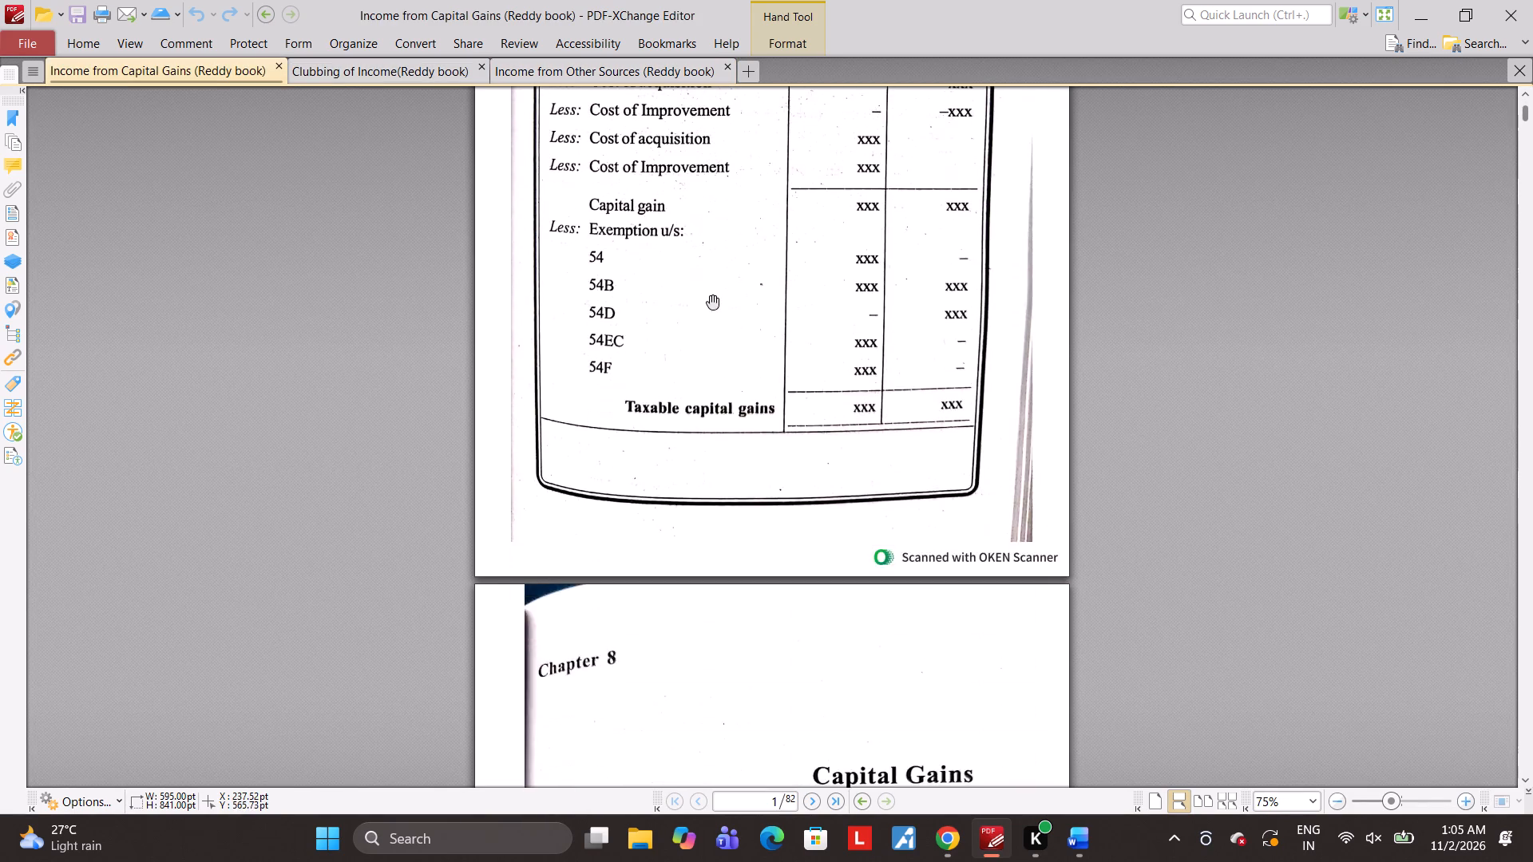
{"action": "scroll", "coordinate": [712, 302], "scroll_direction": "down", "scroll_amount": 9}
{"action": "scroll", "coordinate": [712, 302], "scroll_direction": "up", "scroll_amount": 10}
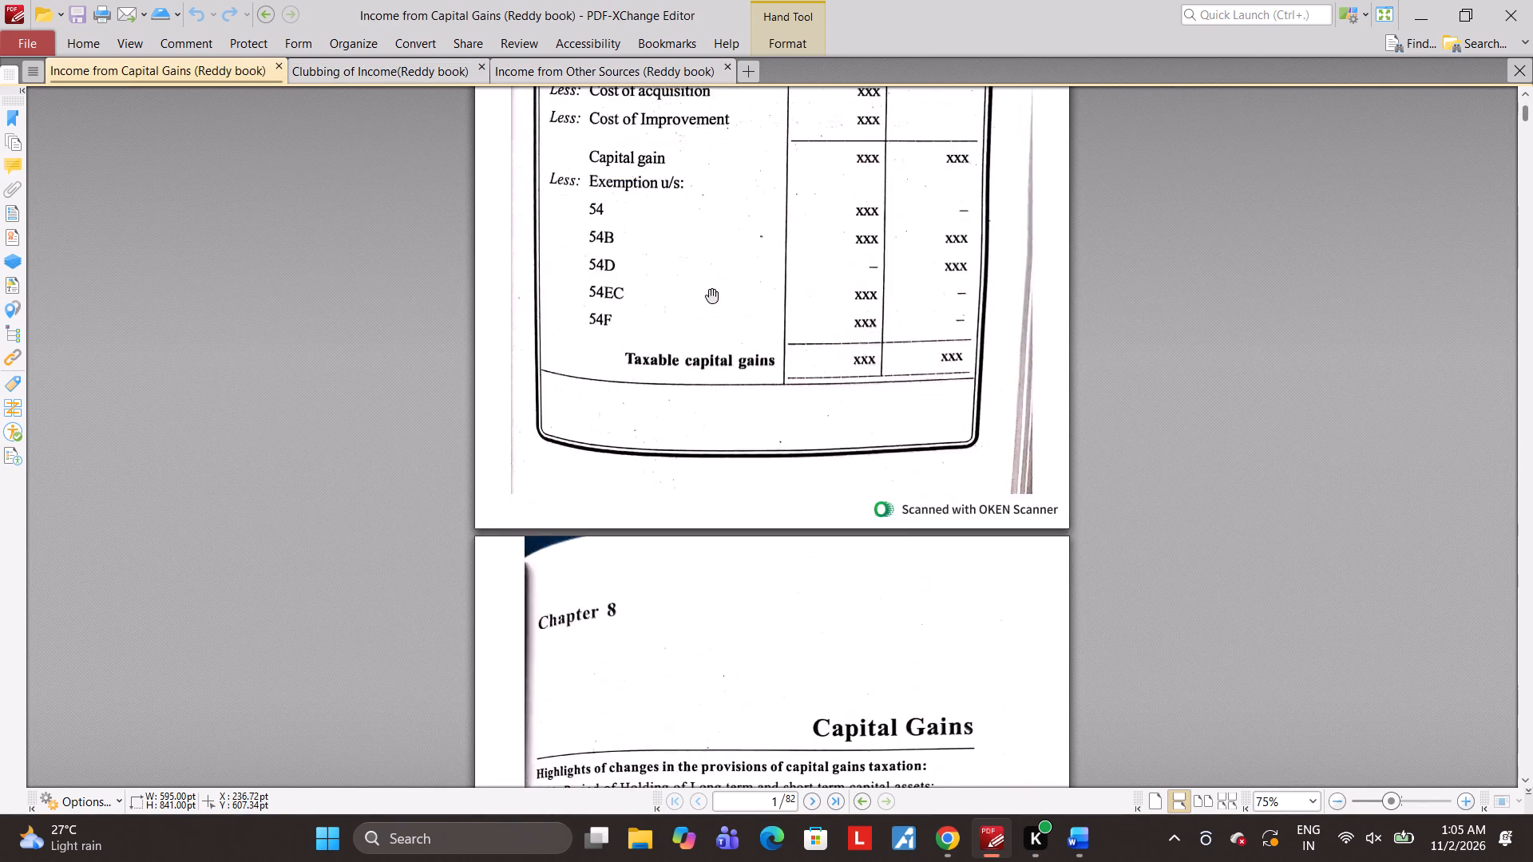
{"action": "scroll", "coordinate": [711, 295], "scroll_direction": "up", "scroll_amount": 5}
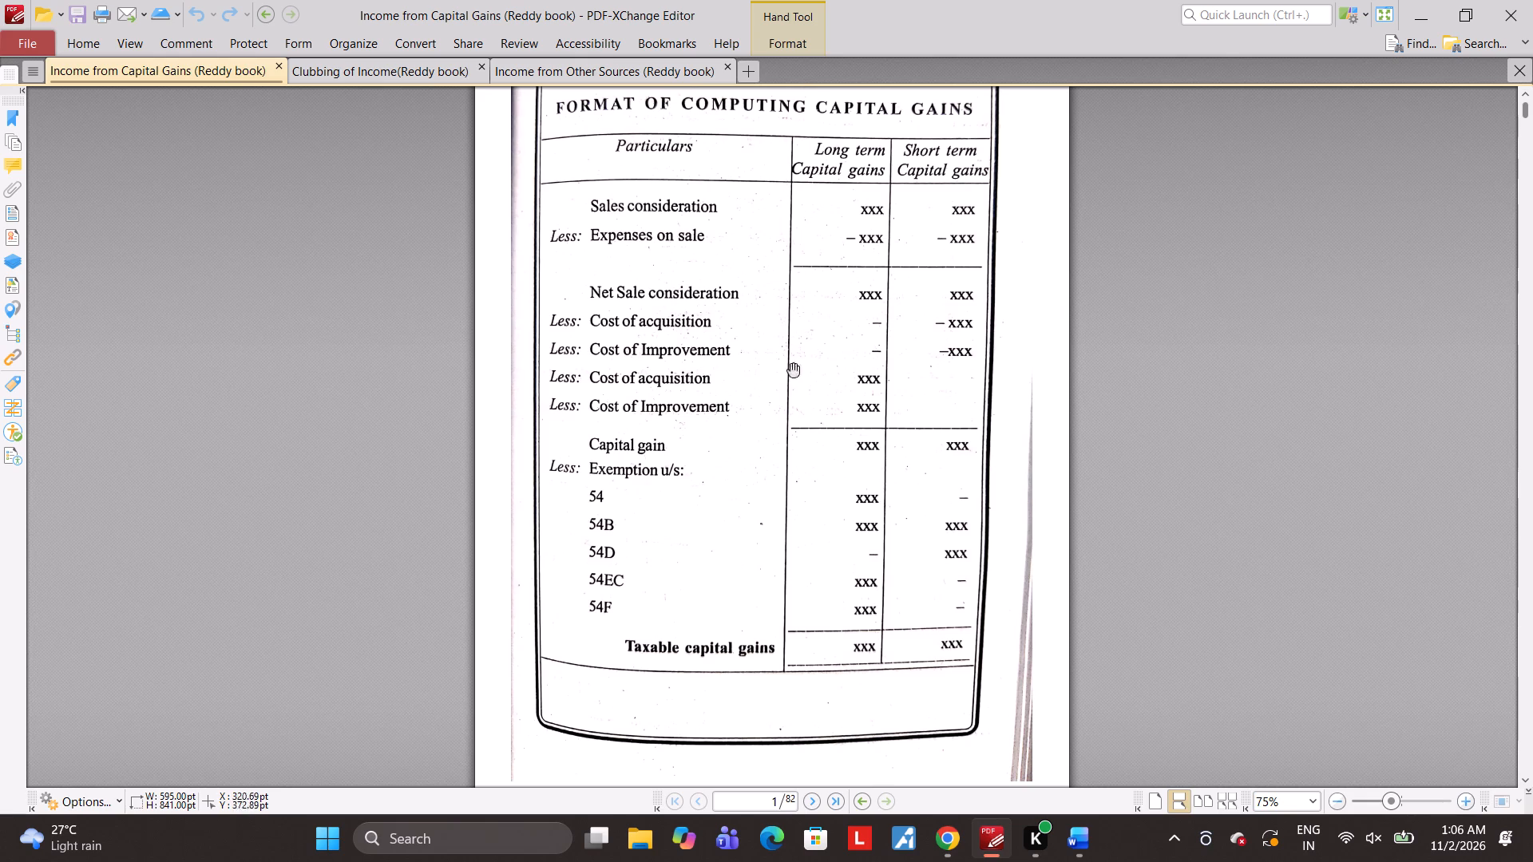
{"action": "scroll", "coordinate": [770, 389], "scroll_direction": "down", "scroll_amount": 6}
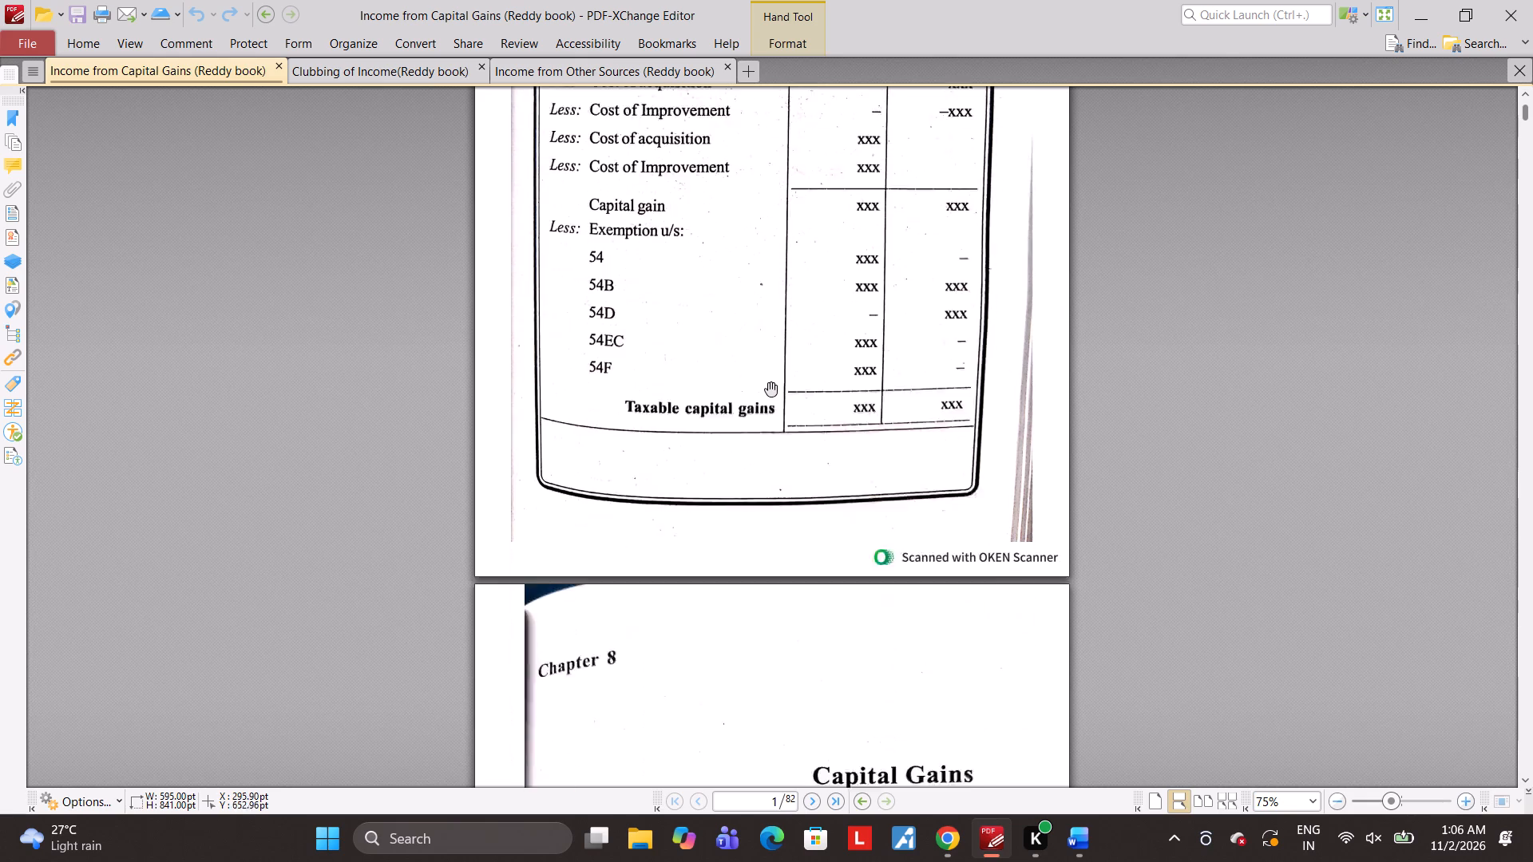
{"action": "scroll", "coordinate": [770, 389], "scroll_direction": "down", "scroll_amount": 13}
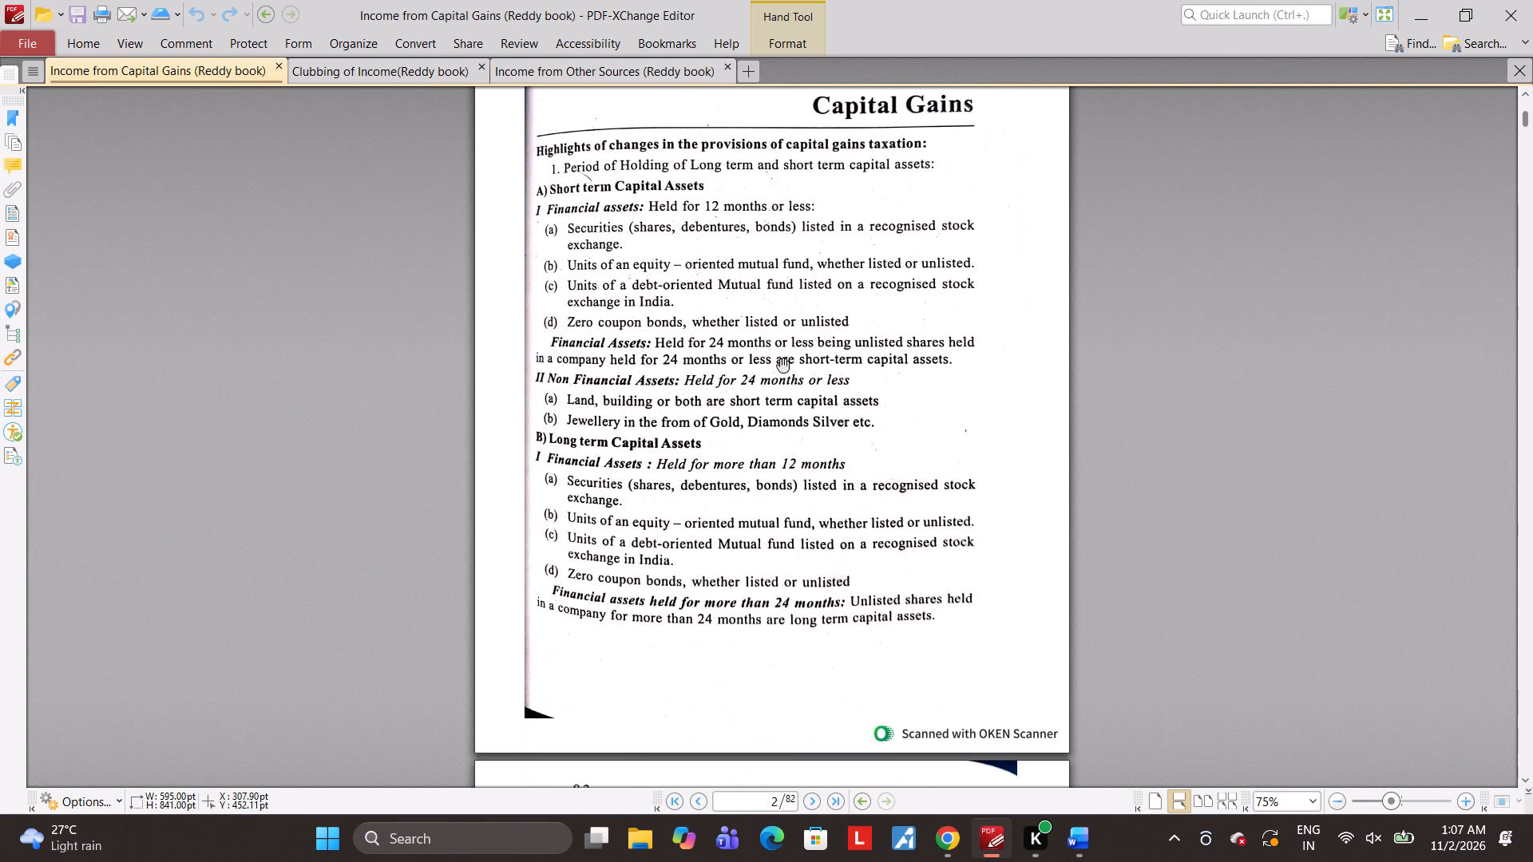
{"action": "scroll", "coordinate": [786, 344], "scroll_direction": "up", "scroll_amount": 1}
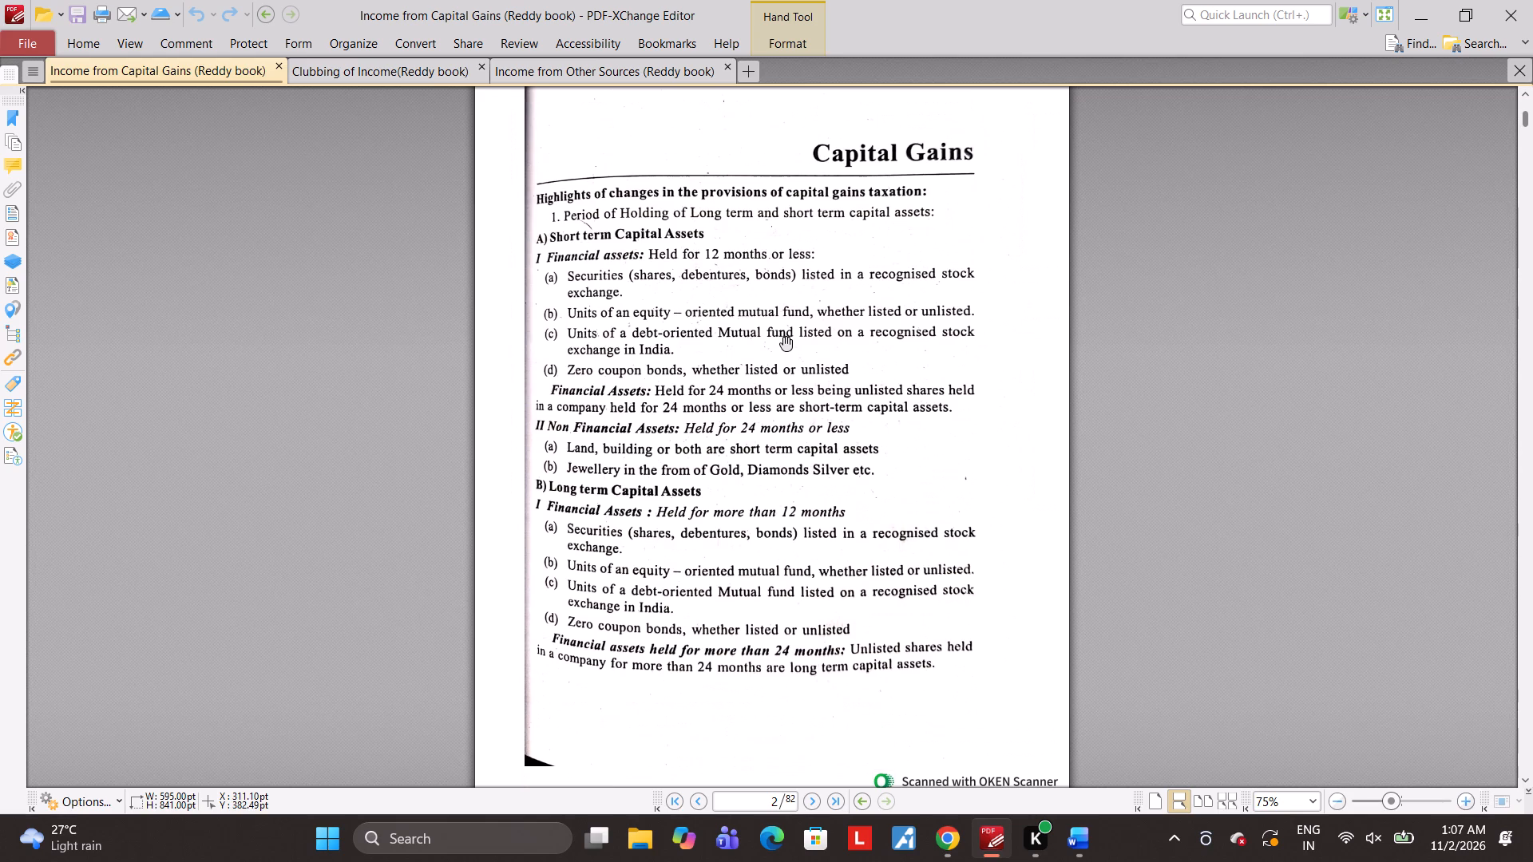
{"action": "scroll", "coordinate": [786, 343], "scroll_direction": "up", "scroll_amount": 1, "text": "ctrl"}
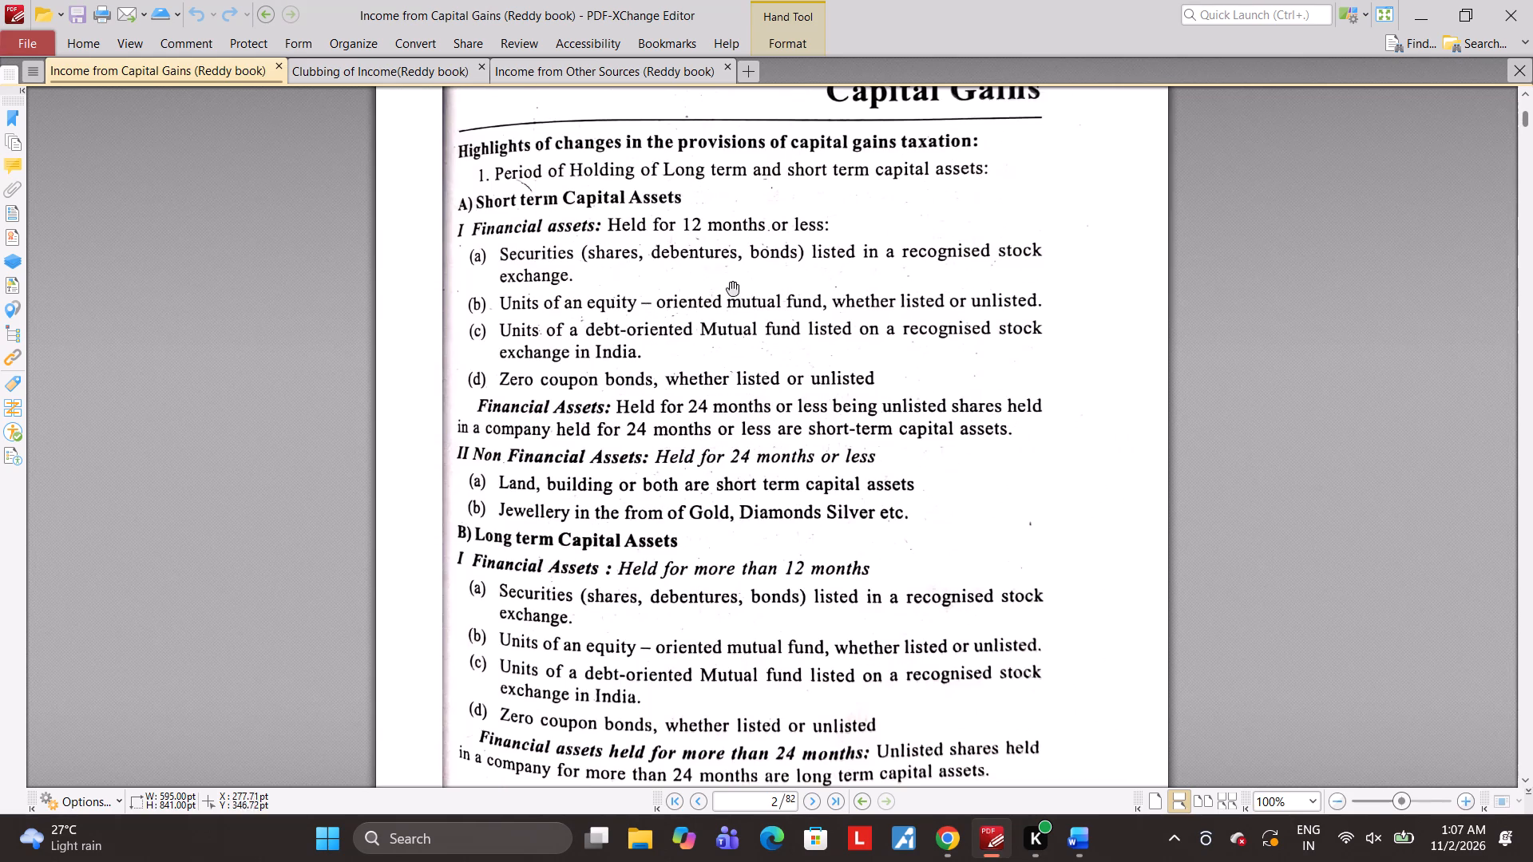
{"action": "scroll", "coordinate": [696, 267], "scroll_direction": "up", "scroll_amount": 1}
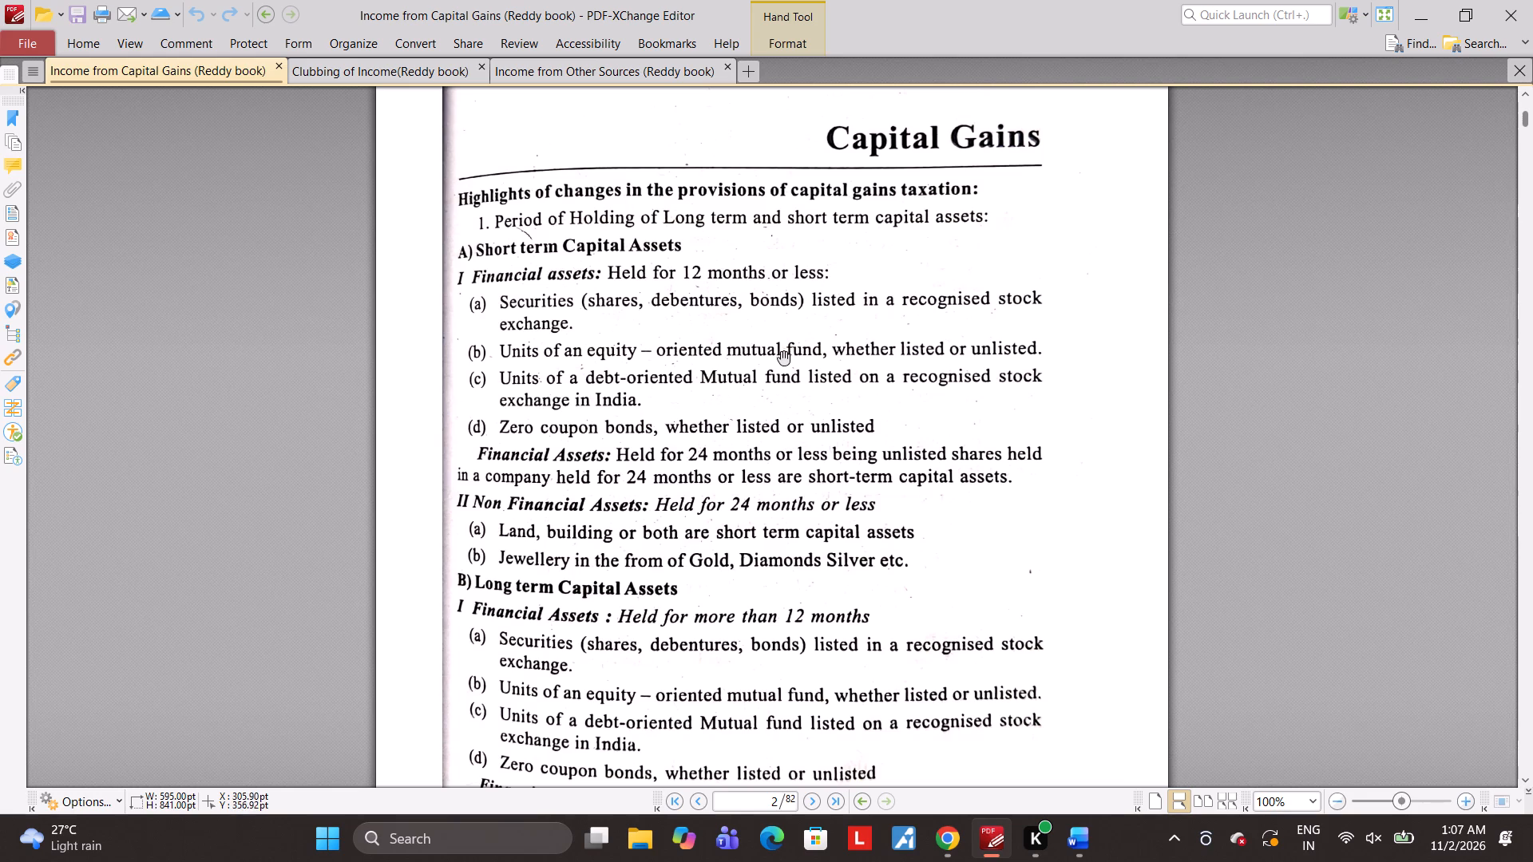
{"action": "scroll", "coordinate": [783, 358], "scroll_direction": "down", "scroll_amount": 3}
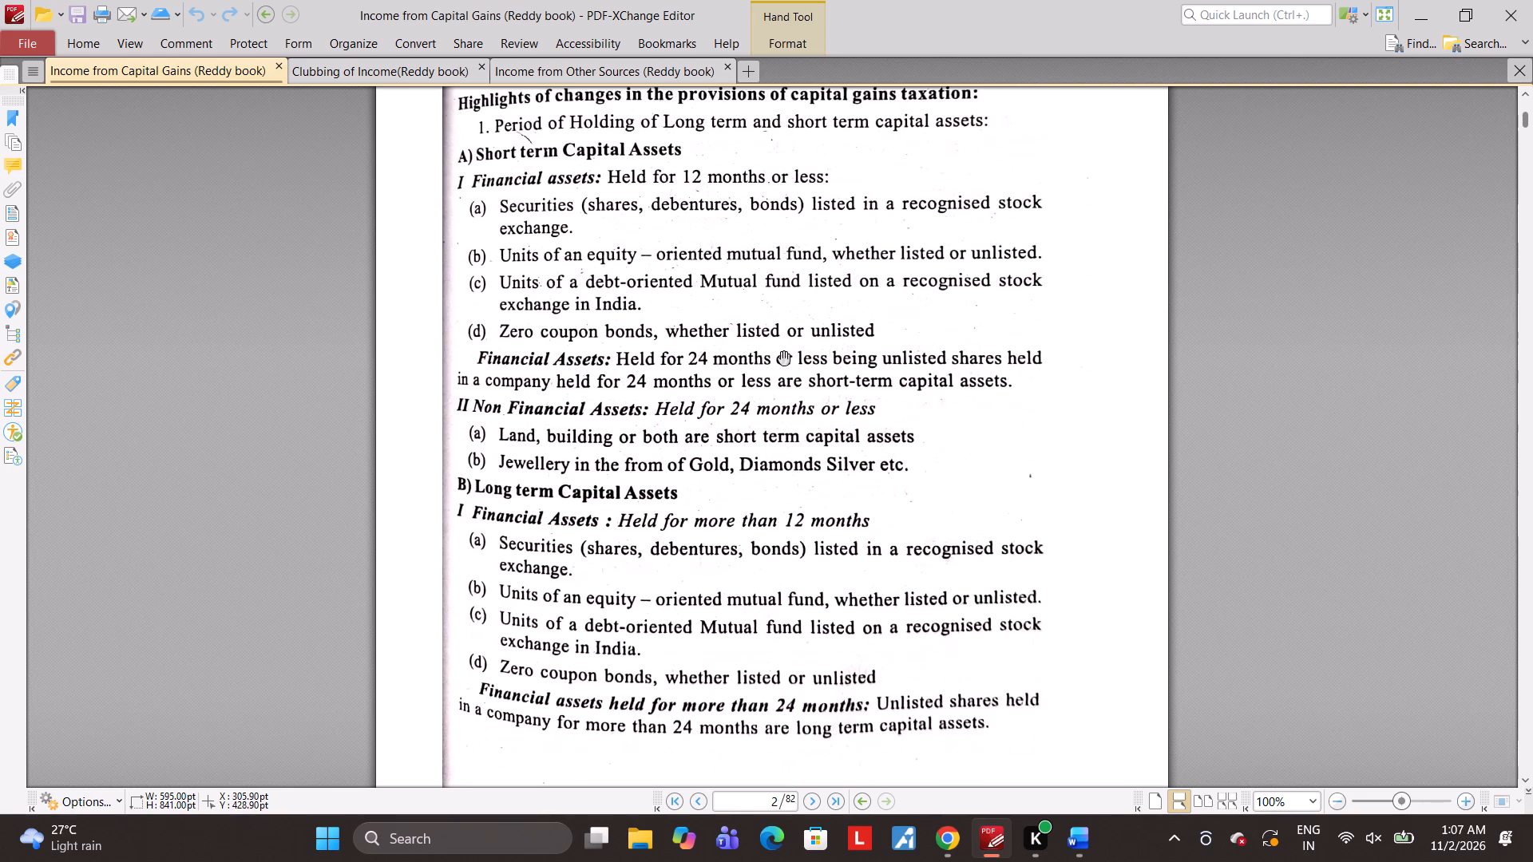